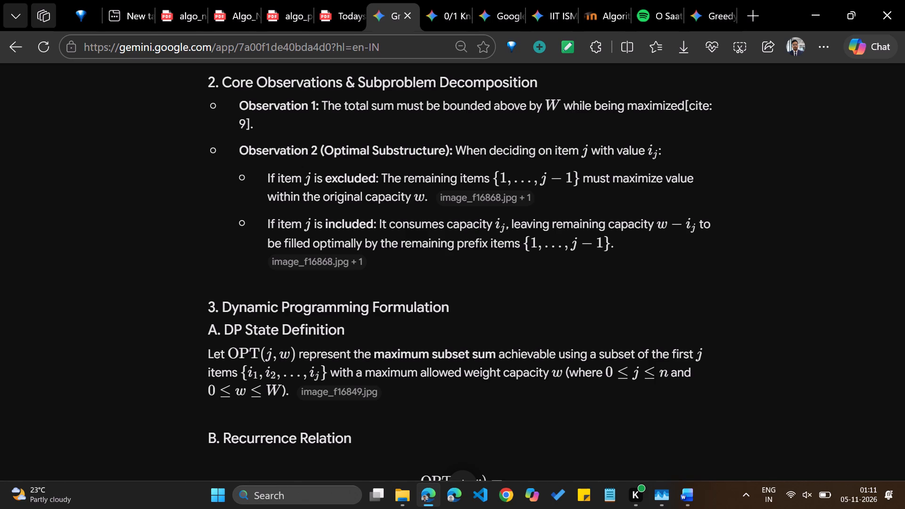
Switch to the Word notes and delete the three stray image_f16868.jpg lines under the Subset Sum topic's Problem Formulation.
{"action": "left_click", "coordinate": [689, 493]}
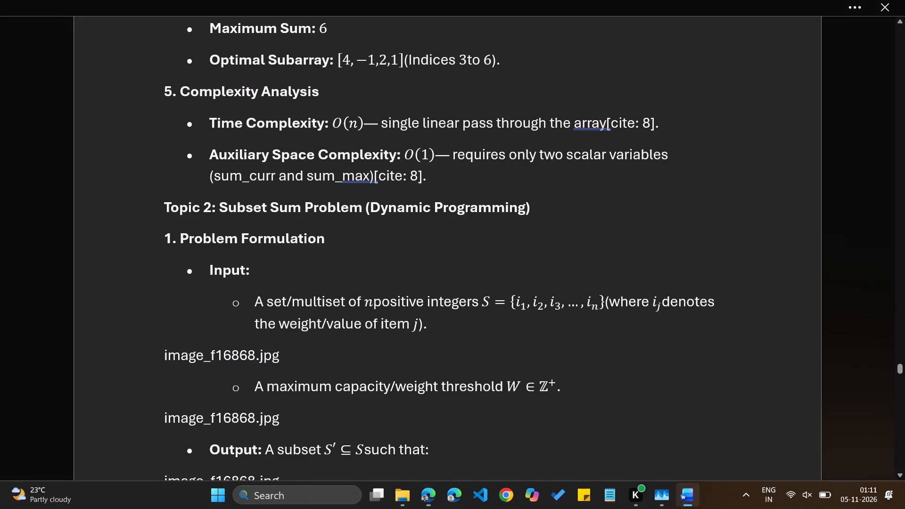
{"action": "scroll", "coordinate": [464, 320], "scroll_direction": "down", "scroll_amount": 1}
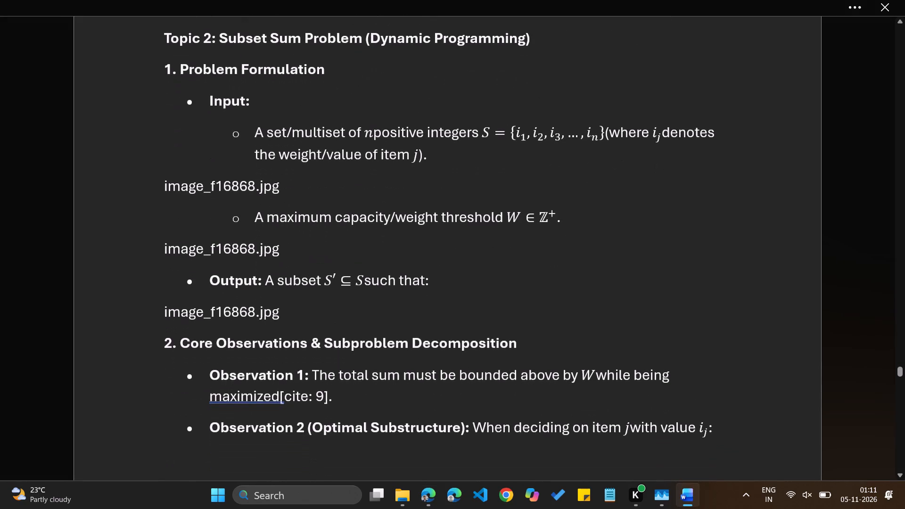
{"action": "left_click", "coordinate": [124, 189]}
{"action": "key", "text": "Delete"}
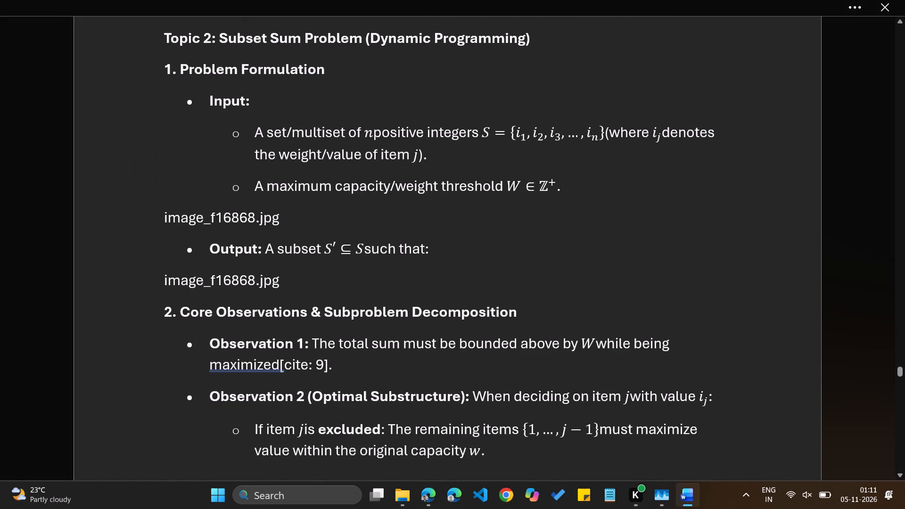
{"action": "left_click", "coordinate": [116, 211]}
{"action": "key", "text": "Delete"}
{"action": "left_click", "coordinate": [110, 248]}
{"action": "key", "text": "Delete"}
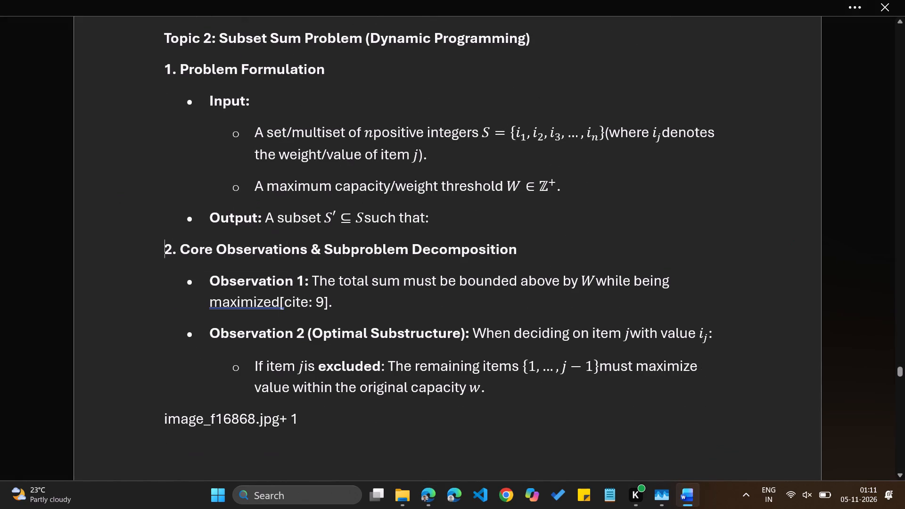
Delete the two stray image_f16868.jpg+ 1 lines after the excluded and included cases of Observation 2.
{"action": "left_click", "coordinate": [131, 412]}
{"action": "key", "text": "Delete"}
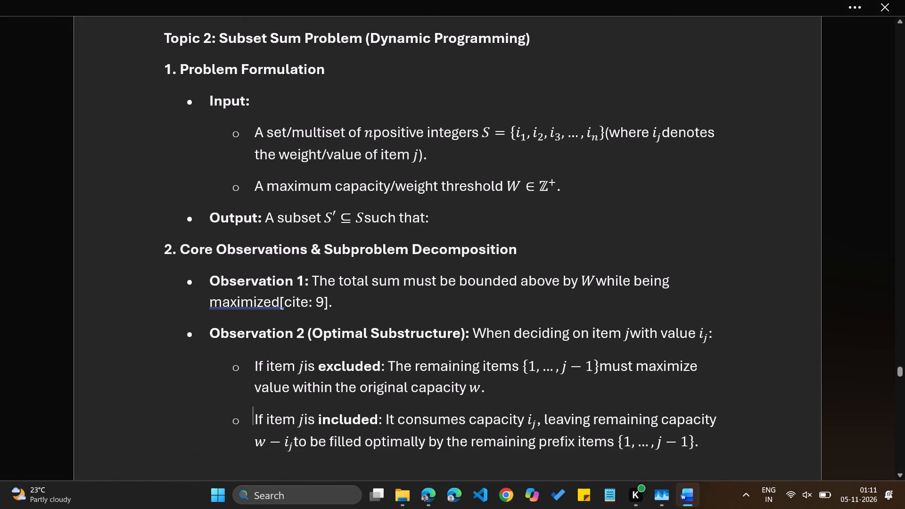
{"action": "scroll", "coordinate": [131, 412], "scroll_direction": "down", "scroll_amount": 2}
{"action": "scroll", "coordinate": [173, 379], "scroll_direction": "down", "scroll_amount": 1}
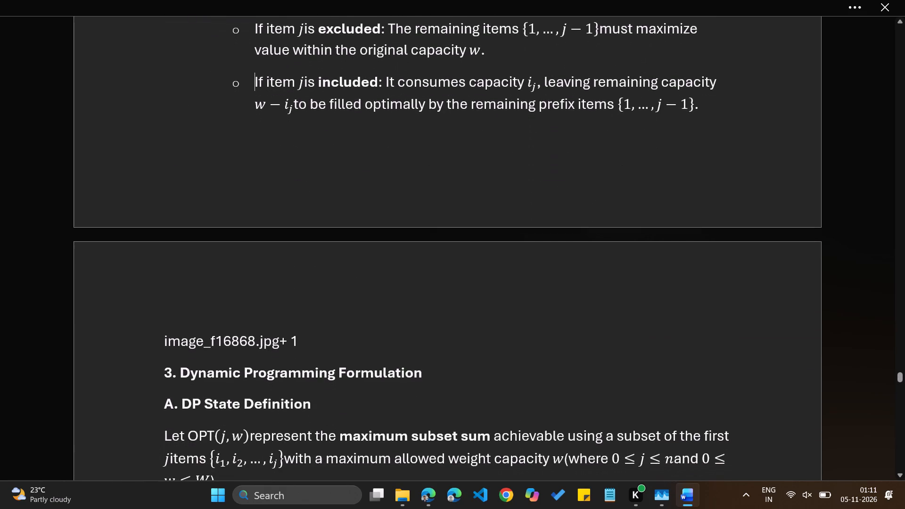
{"action": "left_click", "coordinate": [137, 337]}
{"action": "key", "text": "Delete"}
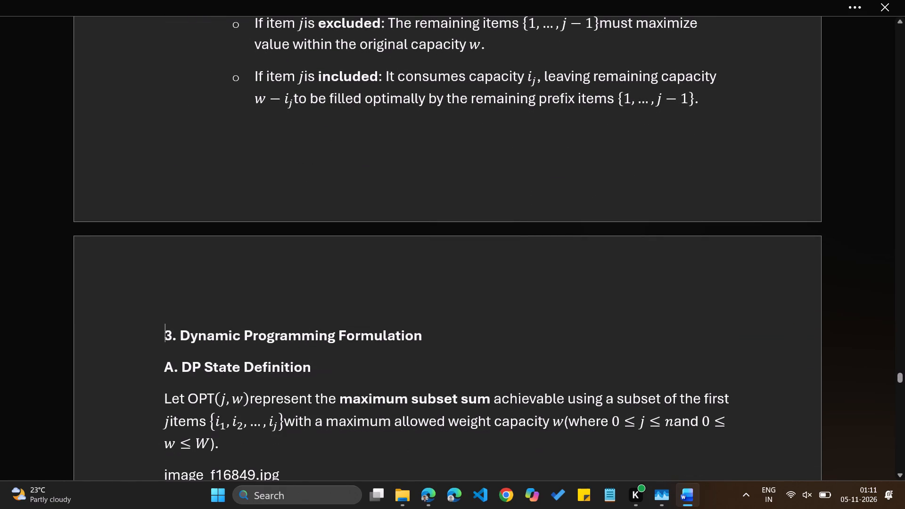
Delete the stray image_f16849.jpg line under DP State Definition and the image_f16849.jpg+ 3 line under Recurrence Relation.
{"action": "scroll", "coordinate": [124, 405], "scroll_direction": "down", "scroll_amount": 1}
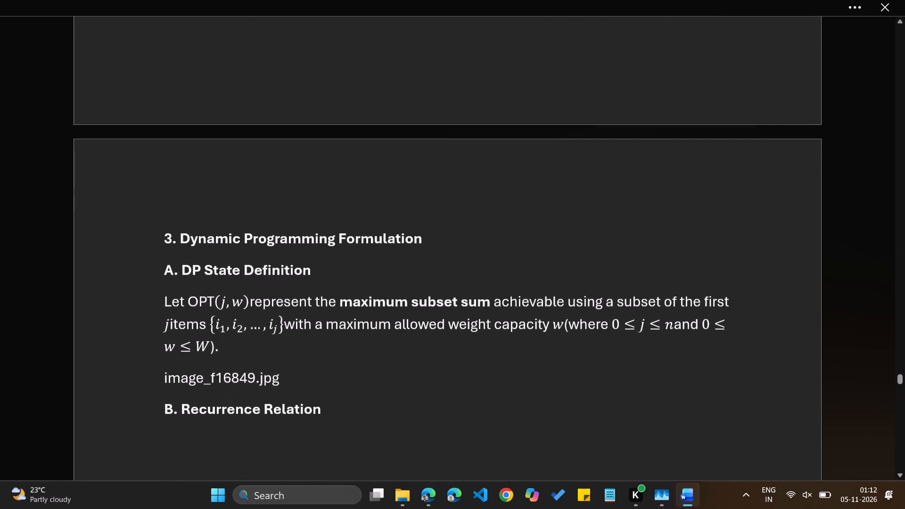
{"action": "left_click", "coordinate": [137, 378]}
{"action": "key", "text": "Delete"}
{"action": "scroll", "coordinate": [137, 378], "scroll_direction": "down", "scroll_amount": 1}
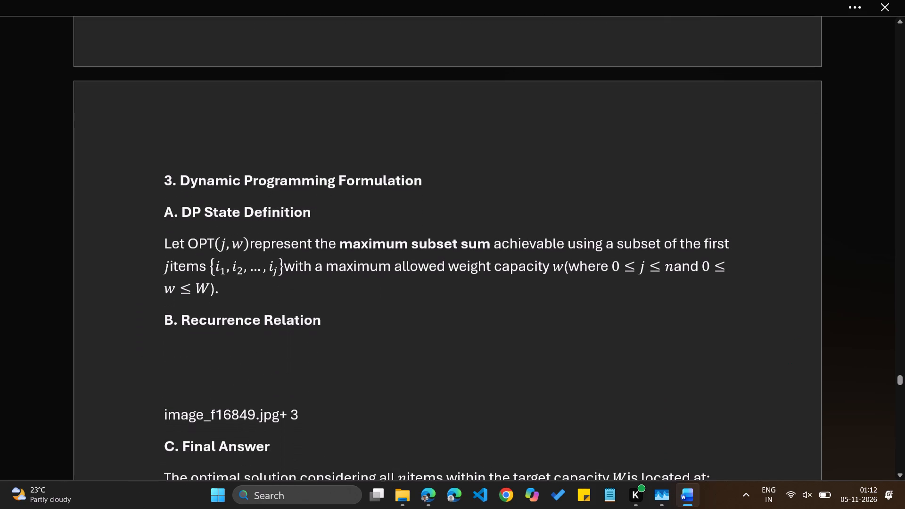
{"action": "left_click", "coordinate": [134, 404]}
{"action": "left_click", "coordinate": [133, 414]}
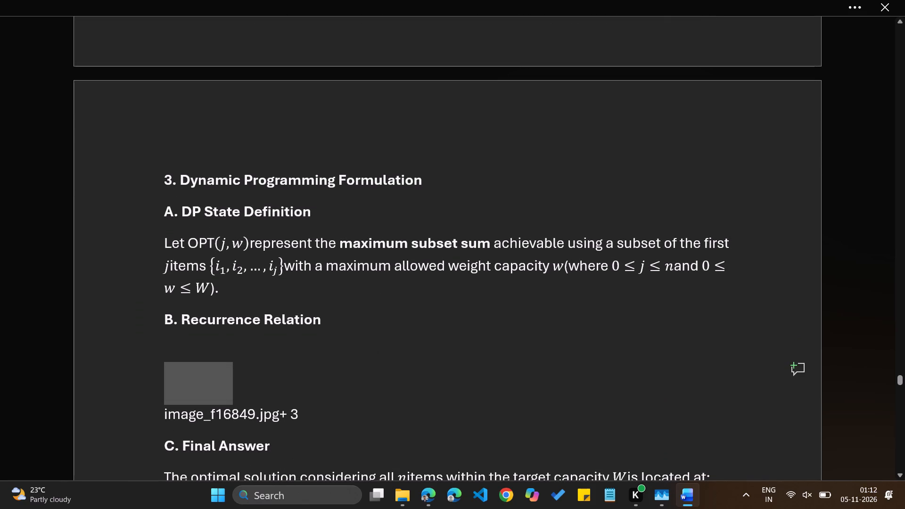
{"action": "key", "text": "Delete"}
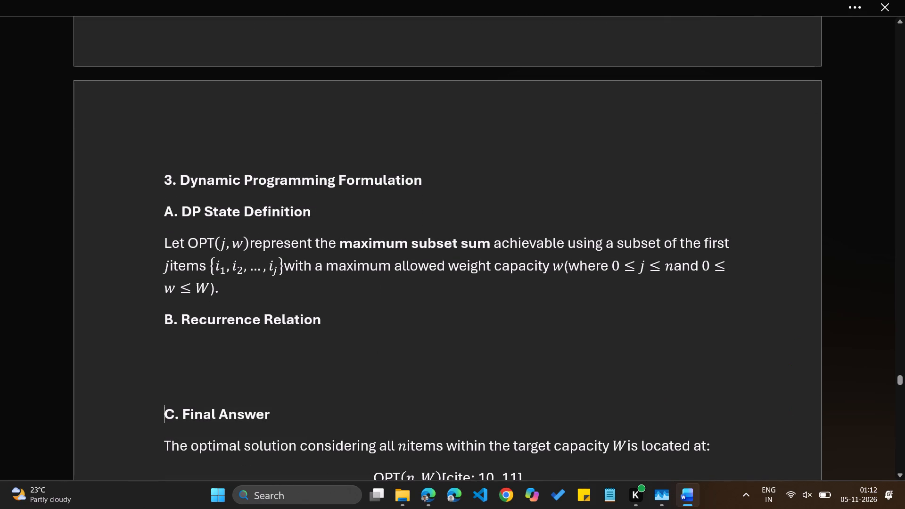
Switch to the Gemini chat and copy the full OPT(j, w) equation under Recurrence Relation.
{"action": "key", "text": "alt+Tab"}
{"action": "scroll", "coordinate": [389, 251], "scroll_direction": "down", "scroll_amount": 4}
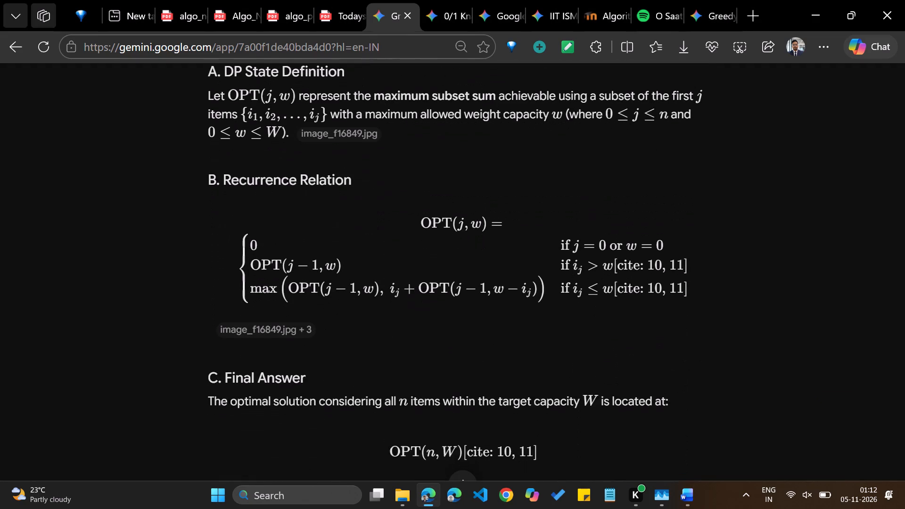
{"action": "left_click_drag", "start_coordinate": [163, 278], "coordinate": [783, 271]}
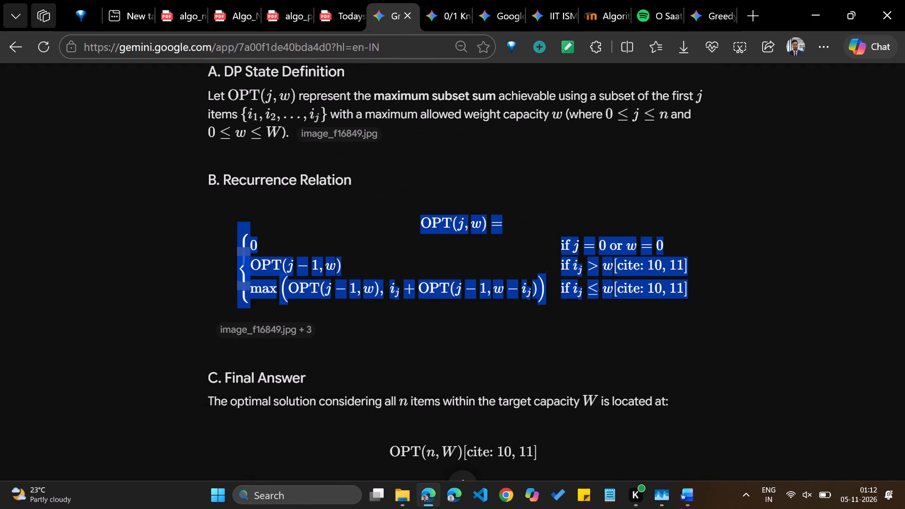
{"action": "left_click_drag", "start_coordinate": [783, 271], "coordinate": [783, 271]}
{"action": "key", "text": "ctrl+c"}
Back in the Word notes, replace the blank equation under B. Recurrence Relation with the copied OPT(j, w) equation.
{"action": "key", "text": "alt+Tab"}
{"action": "left_click", "coordinate": [306, 364]}
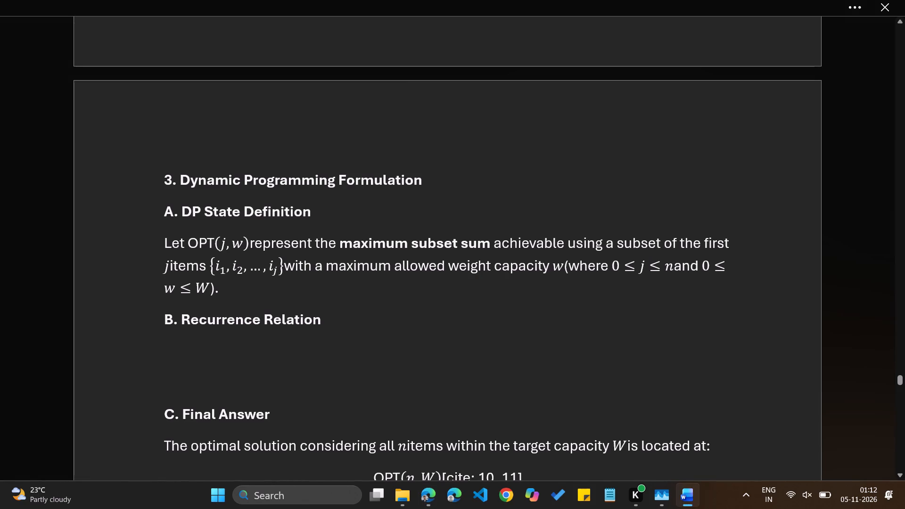
{"action": "left_click", "coordinate": [275, 356]}
{"action": "key", "text": "BackSpace"}
{"action": "key", "text": "Return"}
{"action": "key", "text": "BackSpace"}
{"action": "key", "text": "Return"}
{"action": "key", "text": "Delete"}
{"action": "key", "text": "Delete"}
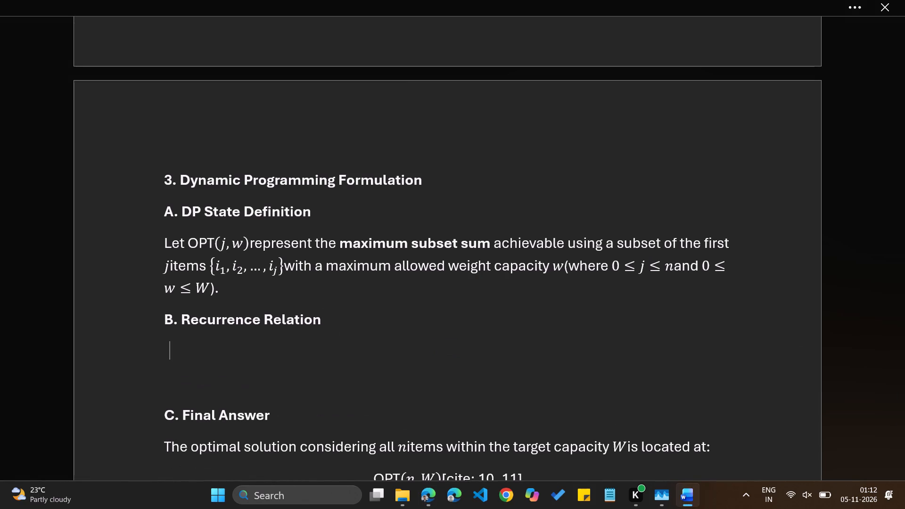
{"action": "key", "text": "Delete"}
{"action": "key", "text": "BackSpace"}
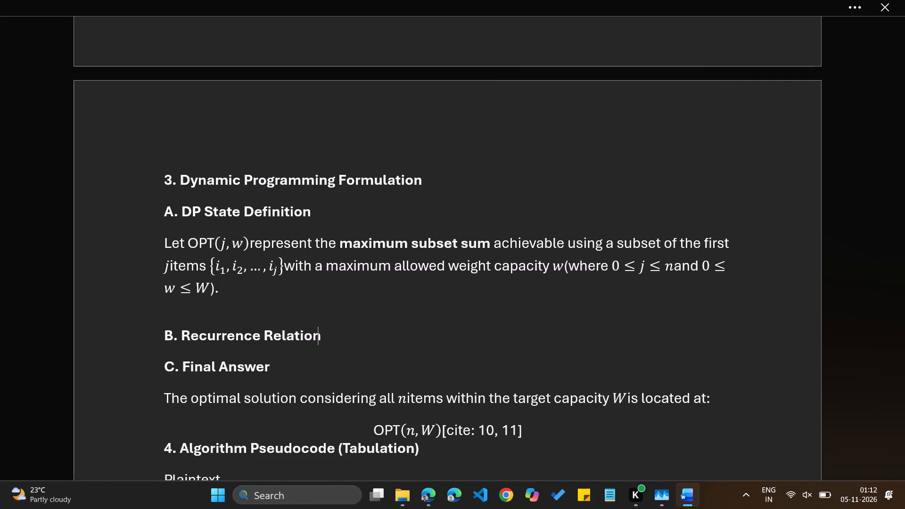
{"action": "key", "text": "Return"}
{"action": "key", "text": "ctrl+v"}
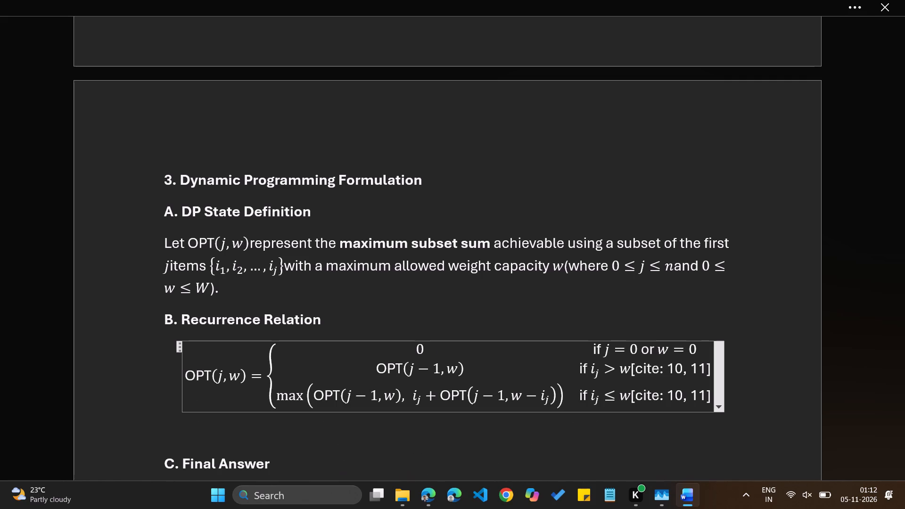
{"action": "scroll", "coordinate": [286, 380], "scroll_direction": "down", "scroll_amount": 1}
{"action": "left_click", "coordinate": [286, 389]}
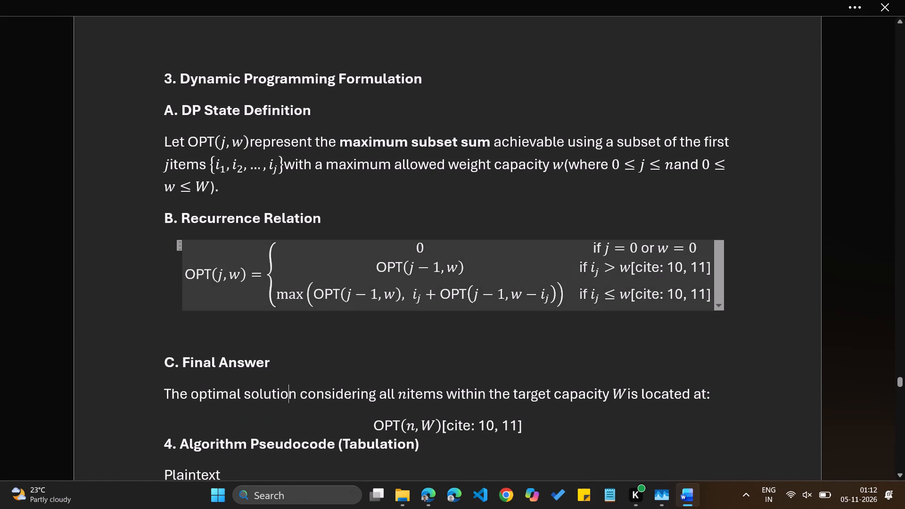
Snip the Subset-Sum pseudocode block under Algorithm Pseudocode (Tabulation) in the Gemini chat, copy it, and return to the Word notes.
{"action": "scroll", "coordinate": [286, 389], "scroll_direction": "down", "scroll_amount": 2}
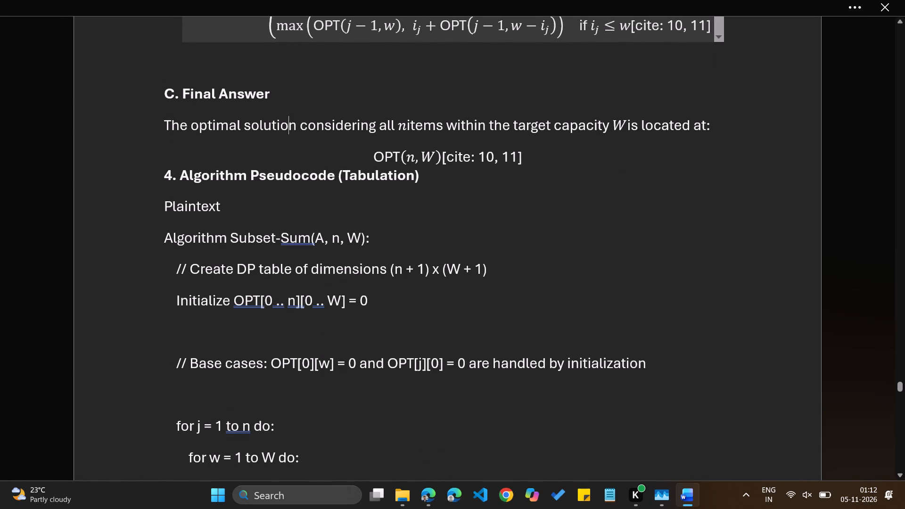
{"action": "key", "text": "alt+Tab"}
{"action": "scroll", "coordinate": [227, 336], "scroll_direction": "down", "scroll_amount": 5}
{"action": "scroll", "coordinate": [340, 408], "scroll_direction": "down", "scroll_amount": 2}
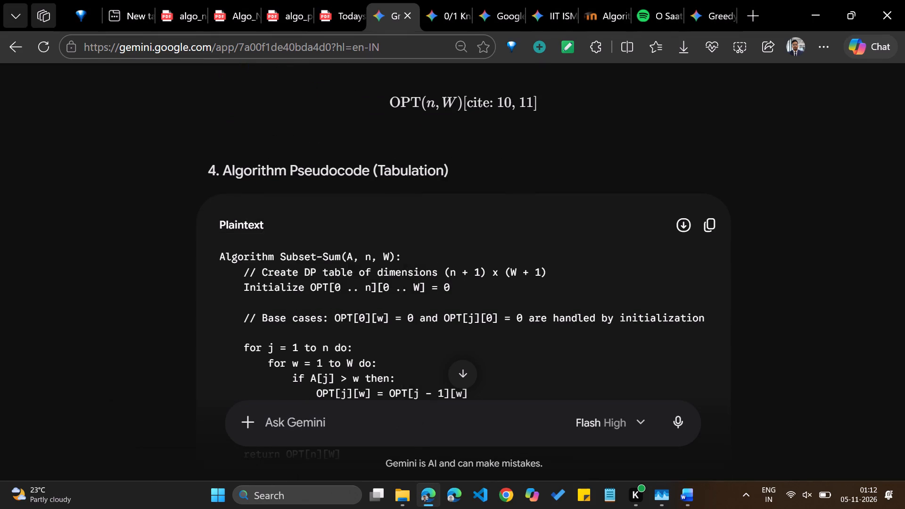
{"action": "left_click", "coordinate": [464, 205]}
{"action": "scroll", "coordinate": [464, 205], "scroll_direction": "down", "scroll_amount": 3}
{"action": "scroll", "coordinate": [464, 205], "scroll_direction": "up", "scroll_amount": 1}
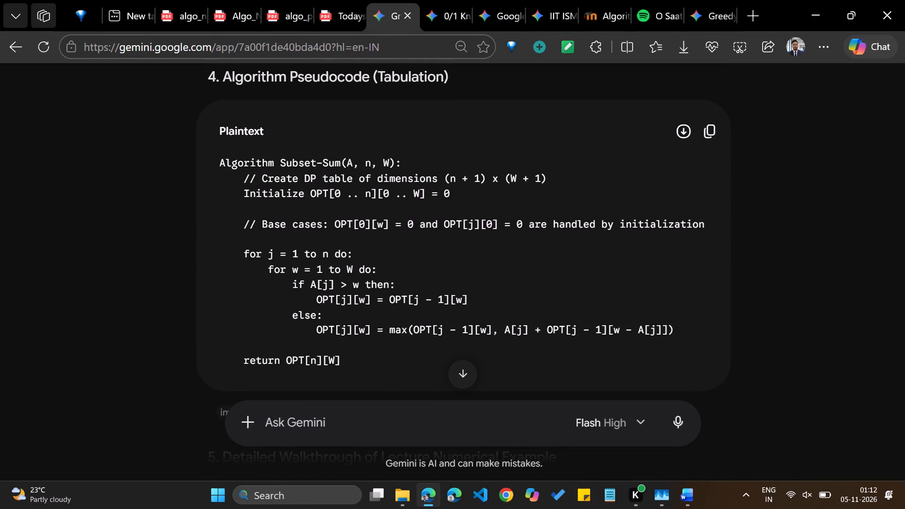
{"action": "scroll", "coordinate": [464, 205], "scroll_direction": "up", "scroll_amount": 1}
{"action": "key", "text": "Print"}
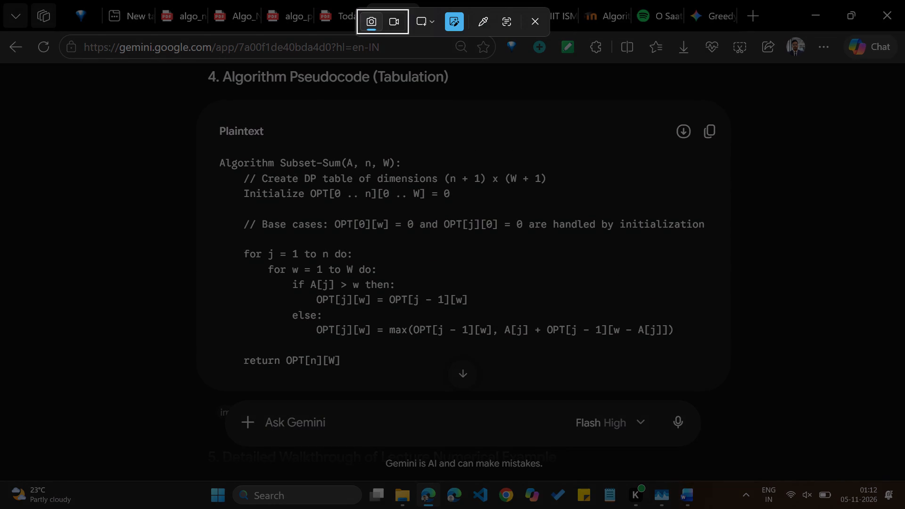
{"action": "left_click_drag", "start_coordinate": [204, 114], "coordinate": [738, 394]}
{"action": "key", "text": "ctrl+c"}
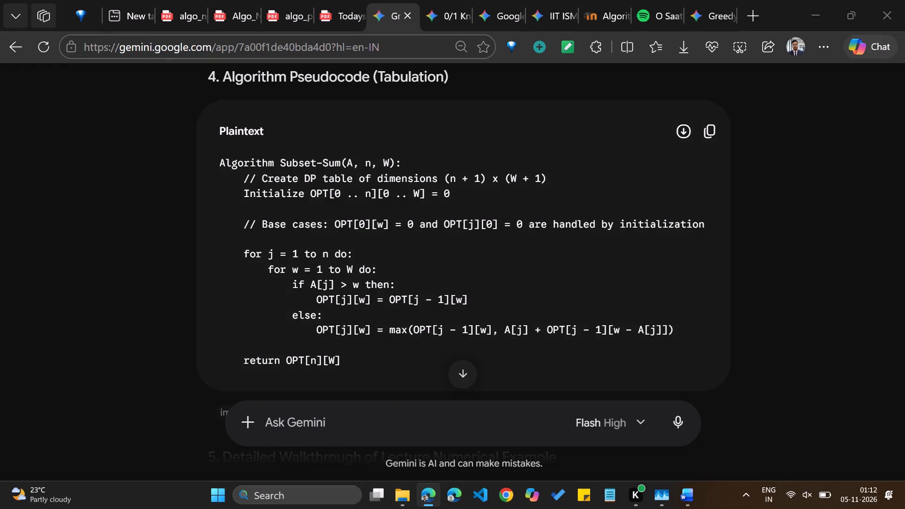
{"action": "key", "text": "alt+Tab"}
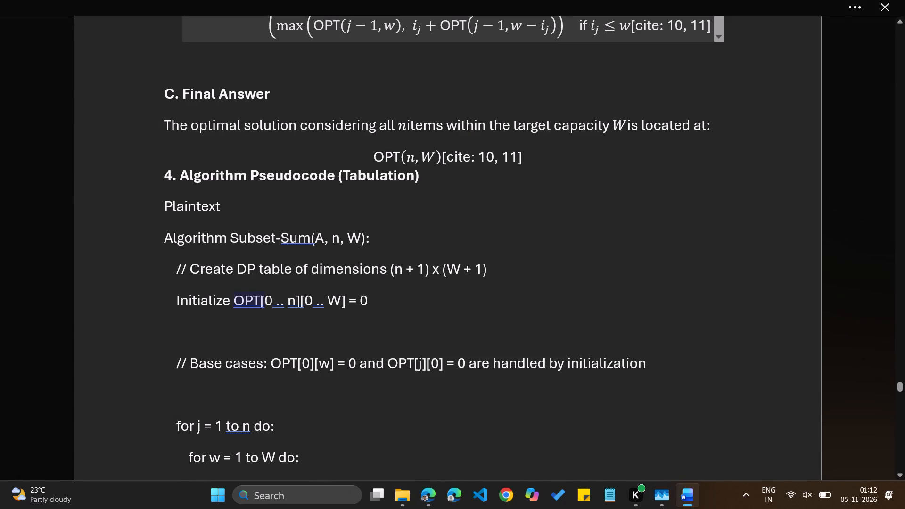
Replace the Subset-Sum pseudocode text under Algorithm Pseudocode (Tabulation), from Plaintext to return OPT[n][W], with the copied snip.
{"action": "left_click_drag", "start_coordinate": [121, 203], "coordinate": [270, 319]}
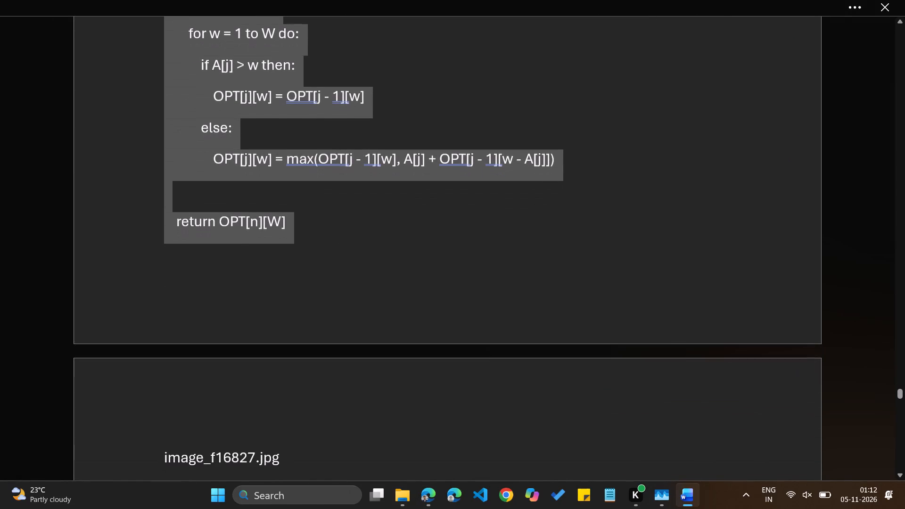
{"action": "left_click_drag", "start_coordinate": [270, 319], "coordinate": [360, 236]}
{"action": "key", "text": "ctrl+v"}
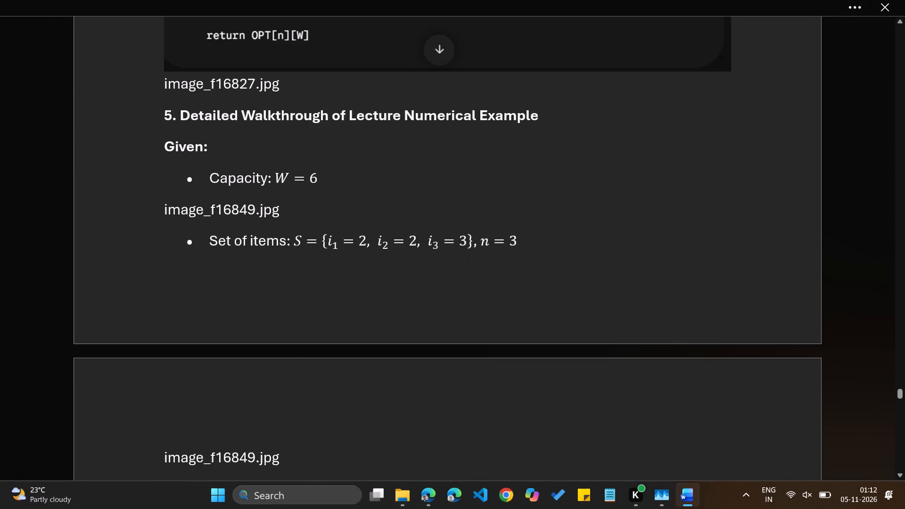
Delete the stray image_f16827.jpg line above section 5 and the two image_f16849.jpg lines around the Given bullets.
{"action": "left_click", "coordinate": [119, 90]}
{"action": "key", "text": "Delete"}
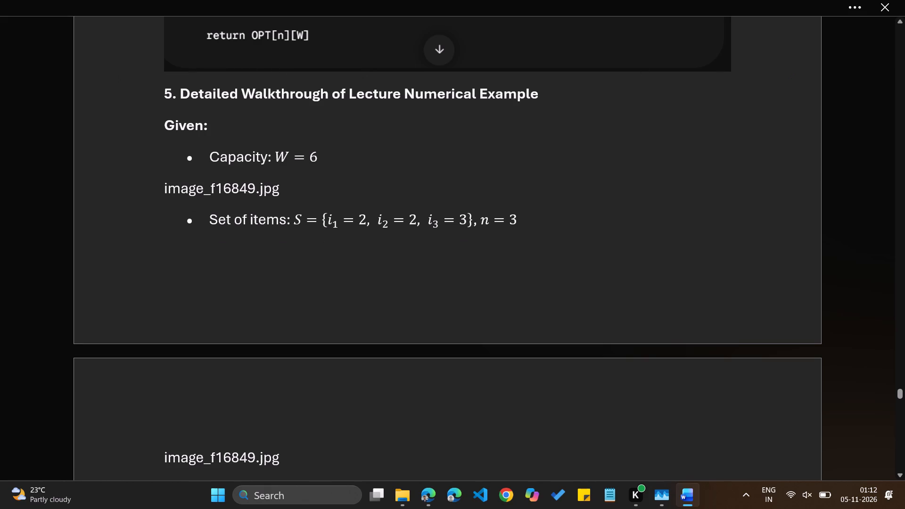
{"action": "scroll", "coordinate": [288, 212], "scroll_direction": "down", "scroll_amount": 1}
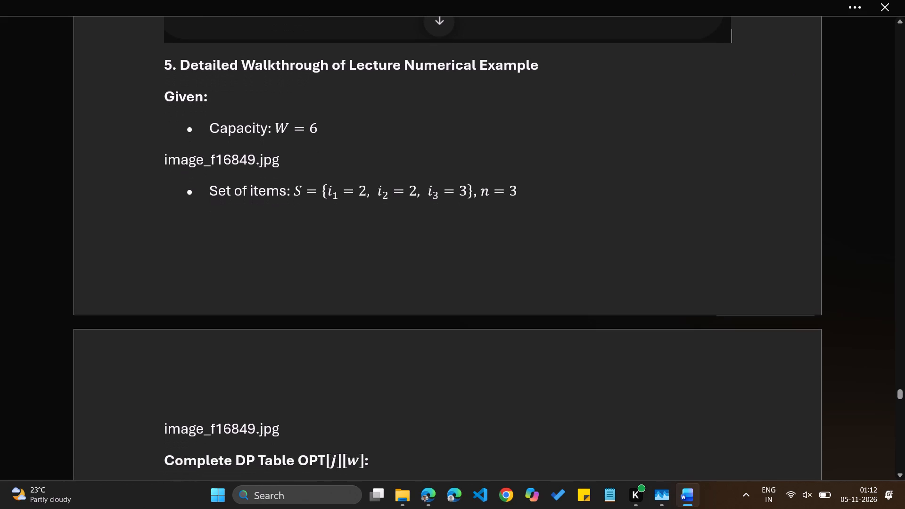
{"action": "left_click", "coordinate": [116, 160]}
{"action": "key", "text": "Delete"}
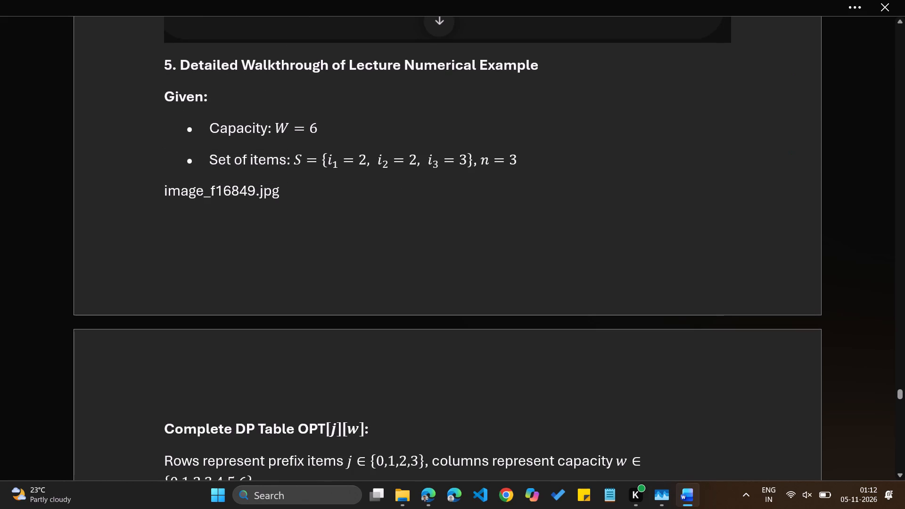
{"action": "left_click", "coordinate": [125, 181]}
{"action": "left_click", "coordinate": [125, 187]}
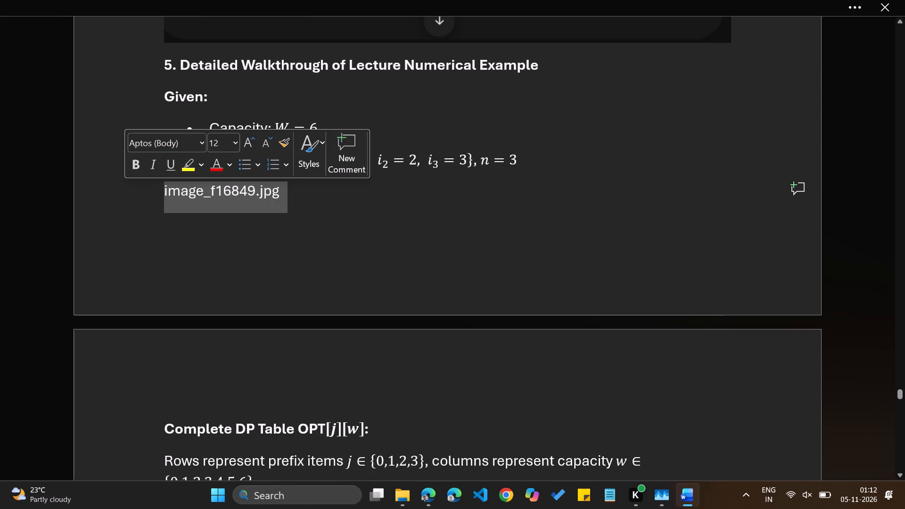
{"action": "key", "text": "Delete"}
{"action": "scroll", "coordinate": [136, 252], "scroll_direction": "down", "scroll_amount": 1}
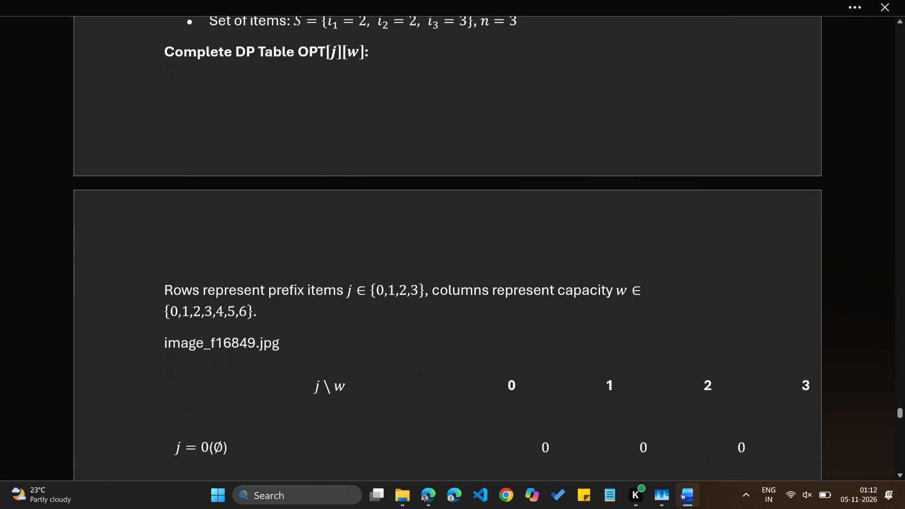
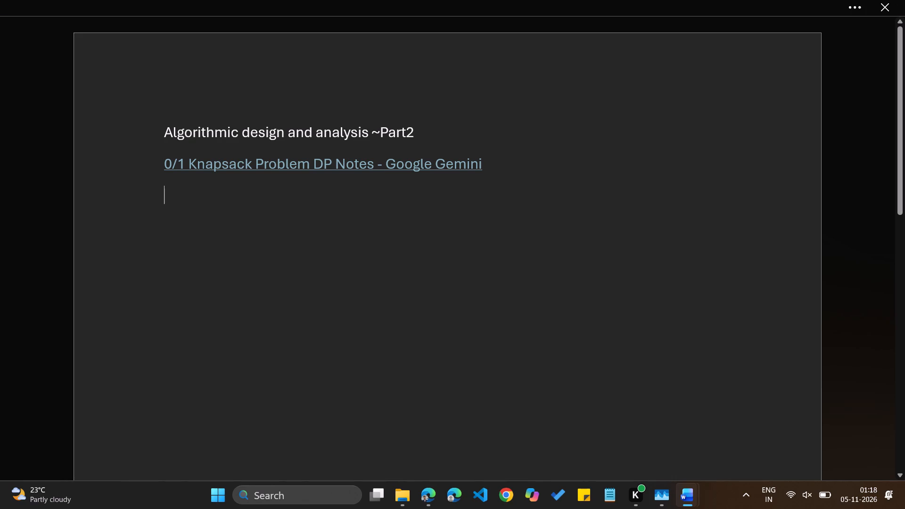
{"action": "scroll", "coordinate": [441, 287], "scroll_direction": "down", "scroll_amount": 2}
{"action": "scroll", "coordinate": [441, 287], "scroll_direction": "up", "scroll_amount": 2}
{"action": "scroll", "coordinate": [441, 284], "scroll_direction": "down", "scroll_amount": 1}
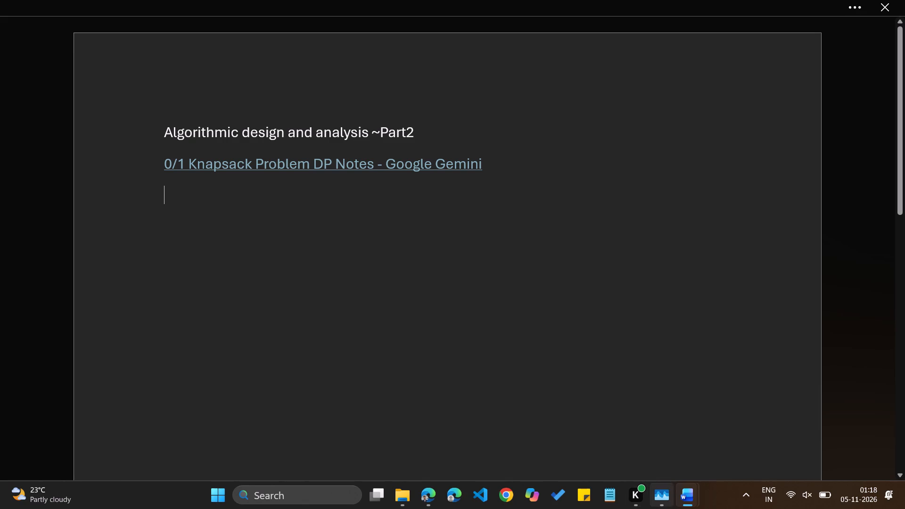
Look at the running processes in Task Manager and return to the Word document.
{"action": "left_click", "coordinate": [665, 493]}
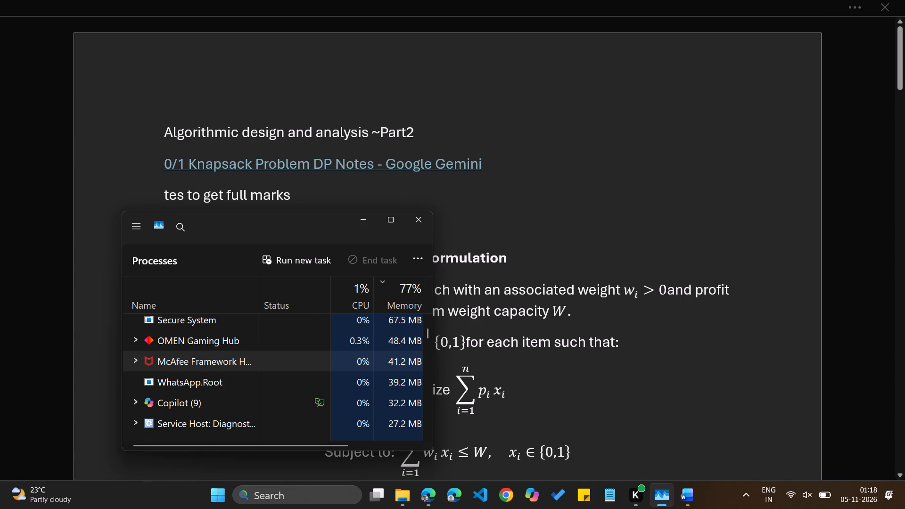
{"action": "left_click", "coordinate": [574, 228]}
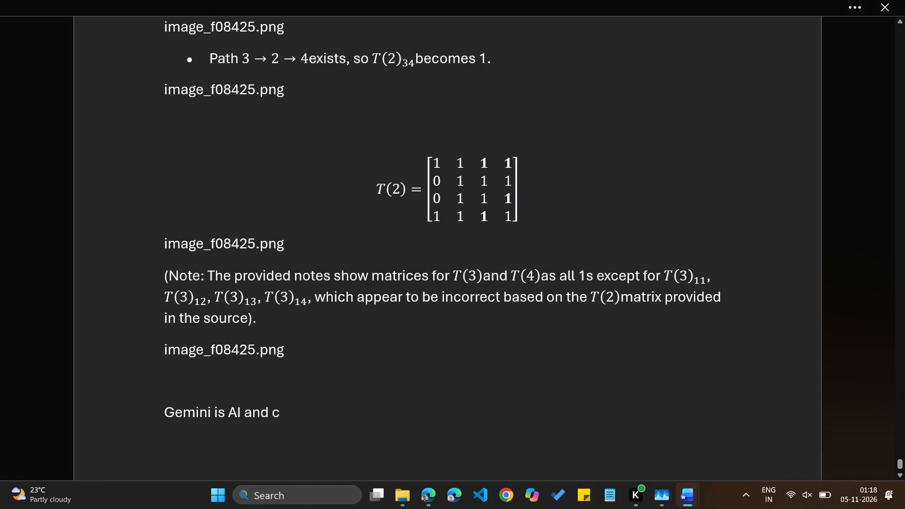
Look through the pasted notes and delete the stray line "tes to get full marks" above the 0/1 Knapsack Problem heading.
{"action": "scroll", "coordinate": [461, 291], "scroll_direction": "up", "scroll_amount": 20}
{"action": "scroll", "coordinate": [461, 291], "scroll_direction": "up", "scroll_amount": 20}
{"action": "scroll", "coordinate": [461, 291], "scroll_direction": "up", "scroll_amount": 20}
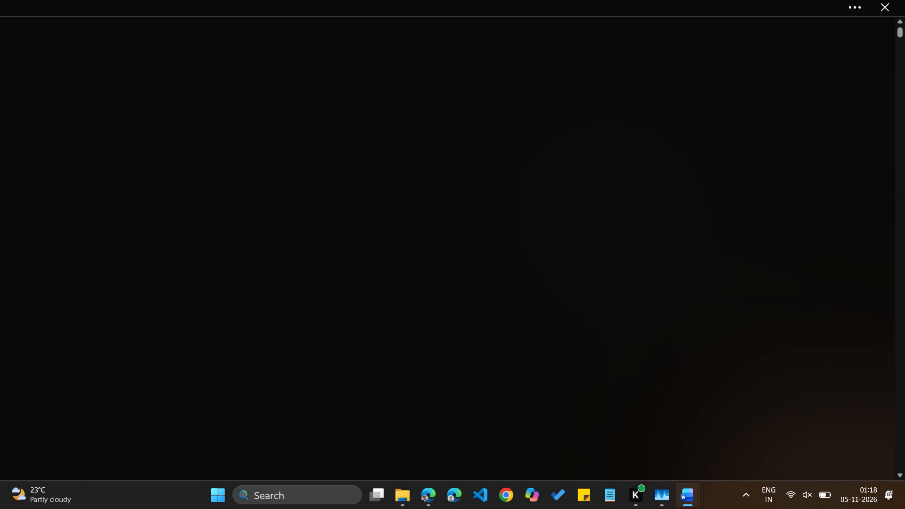
{"action": "scroll", "coordinate": [461, 291], "scroll_direction": "up", "scroll_amount": 20}
{"action": "scroll", "coordinate": [461, 291], "scroll_direction": "up", "scroll_amount": 20}
{"action": "scroll", "coordinate": [461, 291], "scroll_direction": "up", "scroll_amount": 11}
{"action": "scroll", "coordinate": [461, 291], "scroll_direction": "down", "scroll_amount": 5}
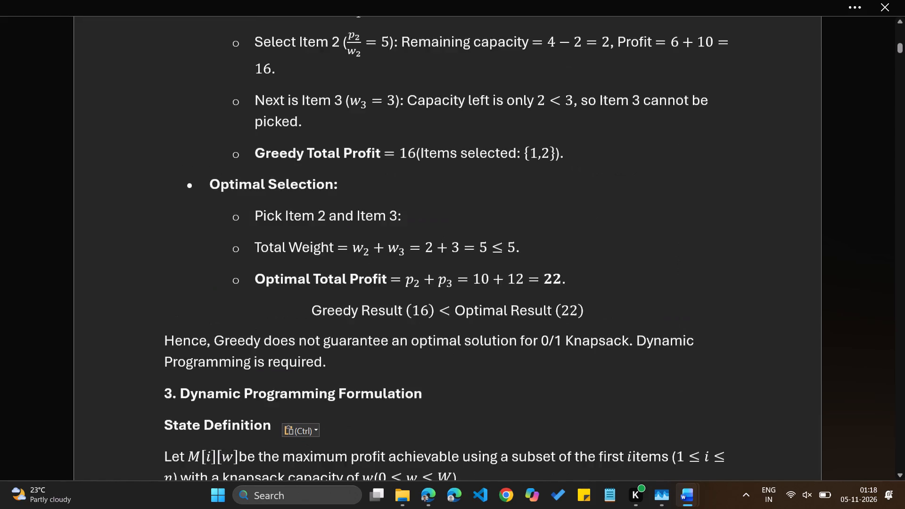
{"action": "scroll", "coordinate": [461, 291], "scroll_direction": "down", "scroll_amount": 1}
{"action": "scroll", "coordinate": [461, 291], "scroll_direction": "up", "scroll_amount": 13}
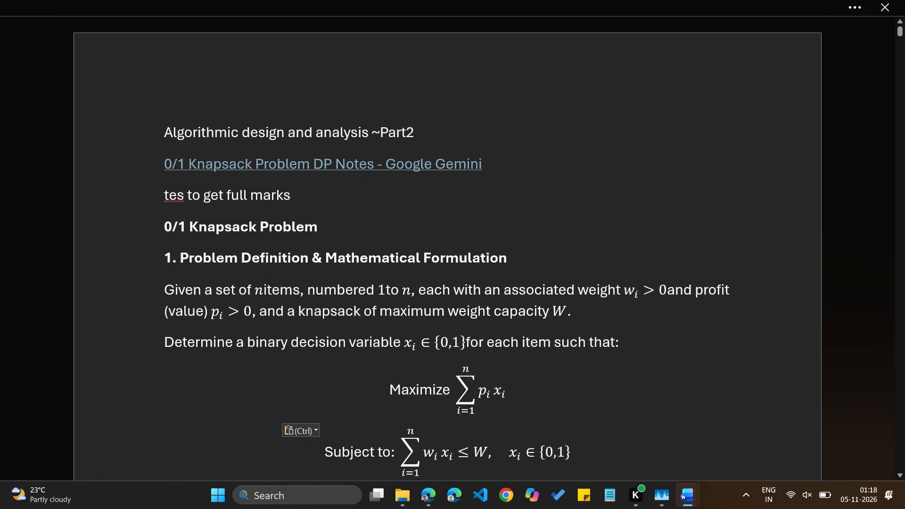
{"action": "scroll", "coordinate": [461, 291], "scroll_direction": "up", "scroll_amount": 2}
{"action": "left_click_drag", "start_coordinate": [342, 201], "coordinate": [164, 194]}
{"action": "key", "text": "BackSpace"}
Insert the missing spaces after "n" and "1" in the sentence "Given a set of n items, numbered 1 to n".
{"action": "scroll", "coordinate": [335, 248], "scroll_direction": "down", "scroll_amount": 1}
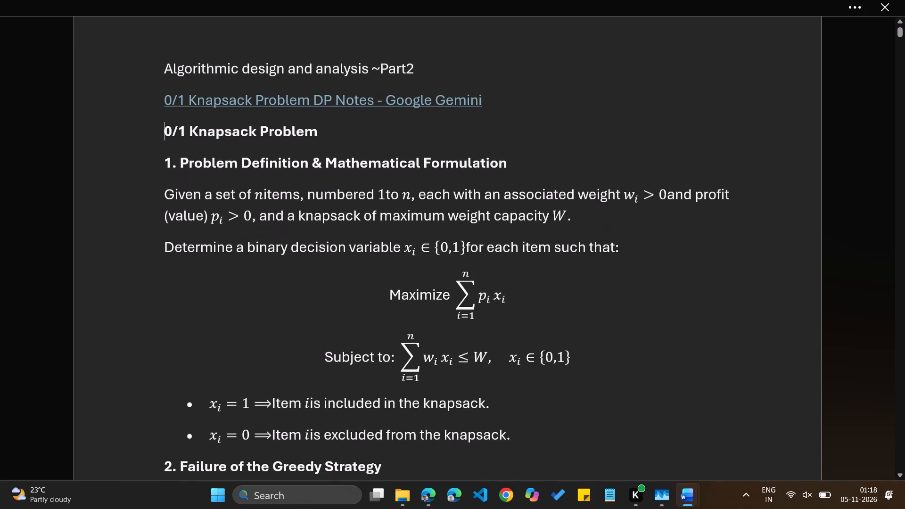
{"action": "scroll", "coordinate": [353, 284], "scroll_direction": "down", "scroll_amount": 1}
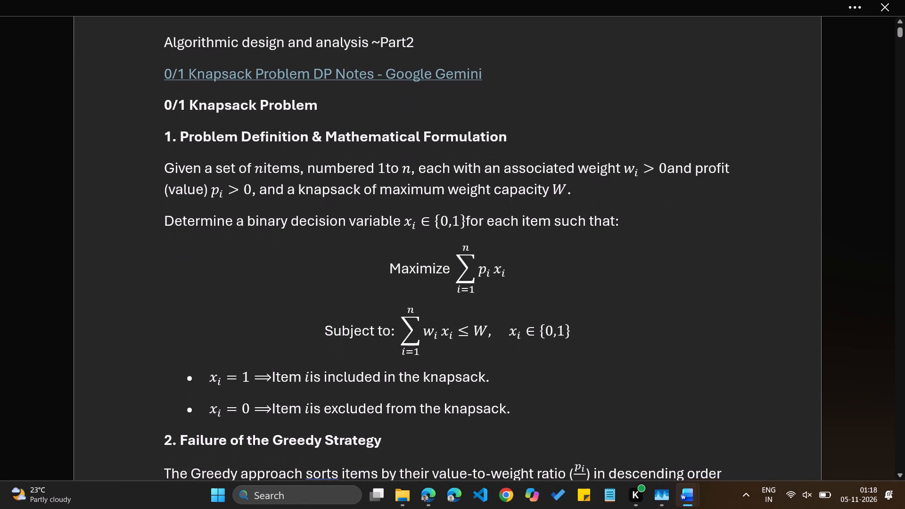
{"action": "left_click", "coordinate": [266, 166]}
{"action": "key", "text": "Left"}
{"action": "key", "text": "space"}
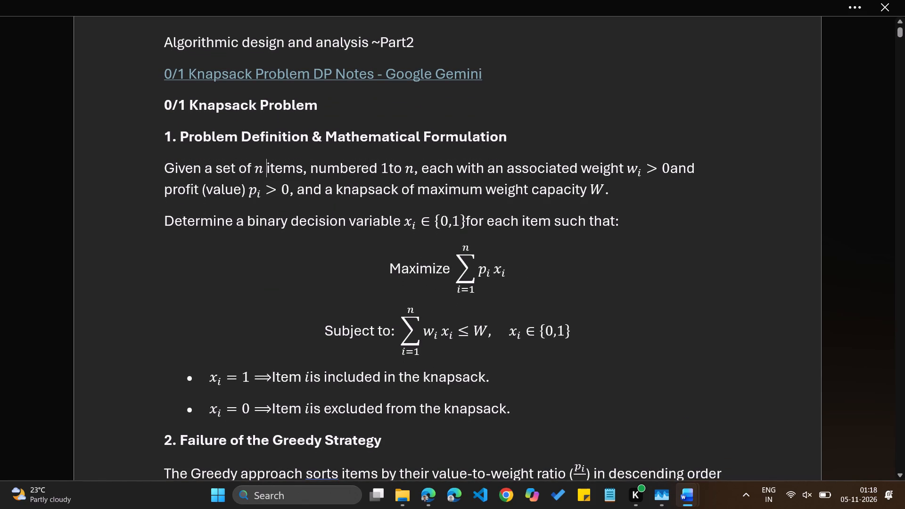
{"action": "left_click", "coordinate": [388, 165]}
{"action": "key", "text": "space"}
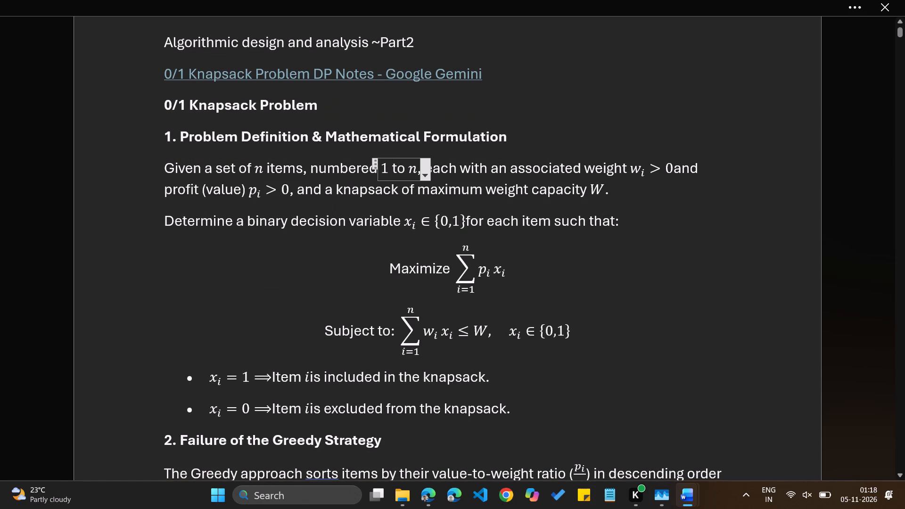
{"action": "left_click", "coordinate": [478, 186]}
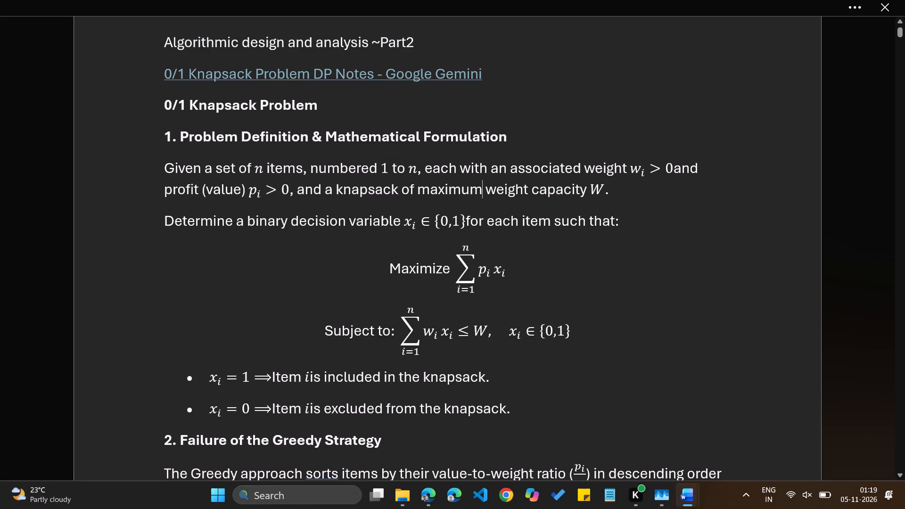
Insert the missing space between the x_i ∈ {0,1} expression and "for each item such that".
{"action": "scroll", "coordinate": [432, 227], "scroll_direction": "down", "scroll_amount": 1}
{"action": "left_click", "coordinate": [465, 176]}
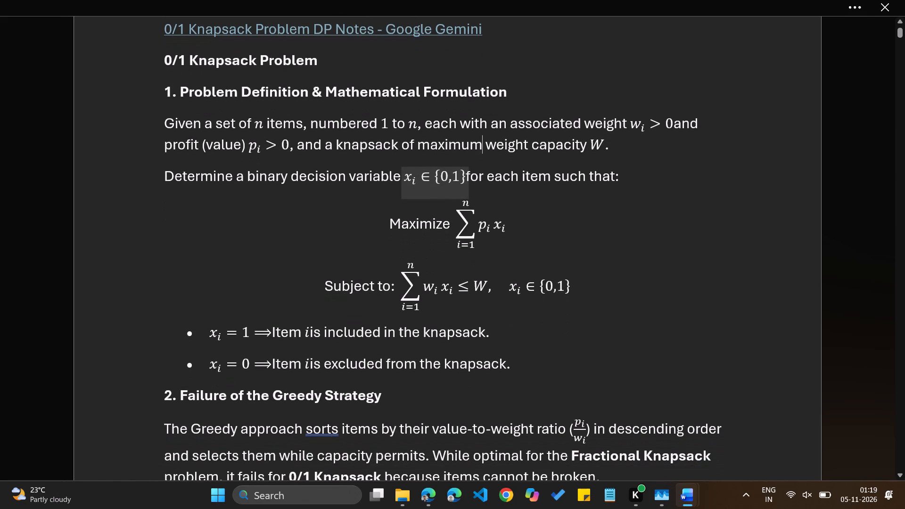
{"action": "key", "text": "space"}
{"action": "scroll", "coordinate": [484, 288], "scroll_direction": "down", "scroll_amount": 1}
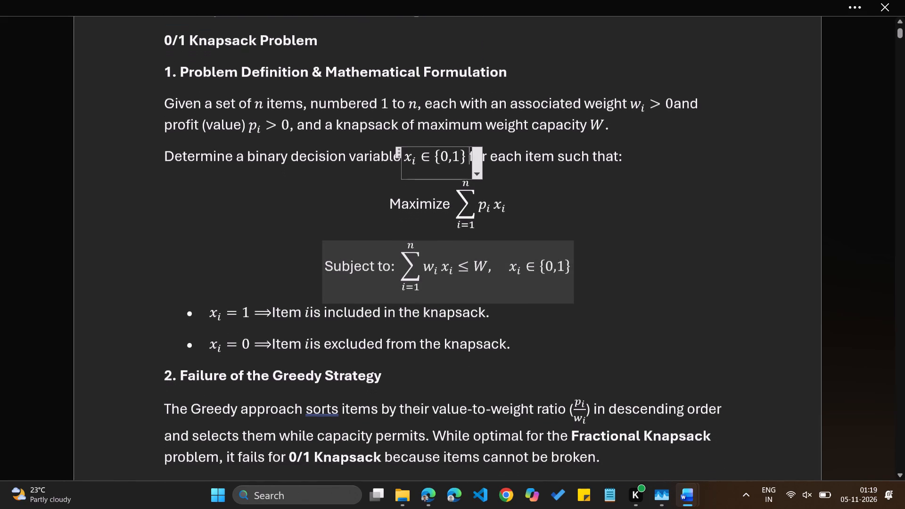
Insert the missing space after "i" in both bullets, "Item i is included in the knapsack" and "Item i is excluded from the knapsack".
{"action": "scroll", "coordinate": [475, 332], "scroll_direction": "down", "scroll_amount": 1}
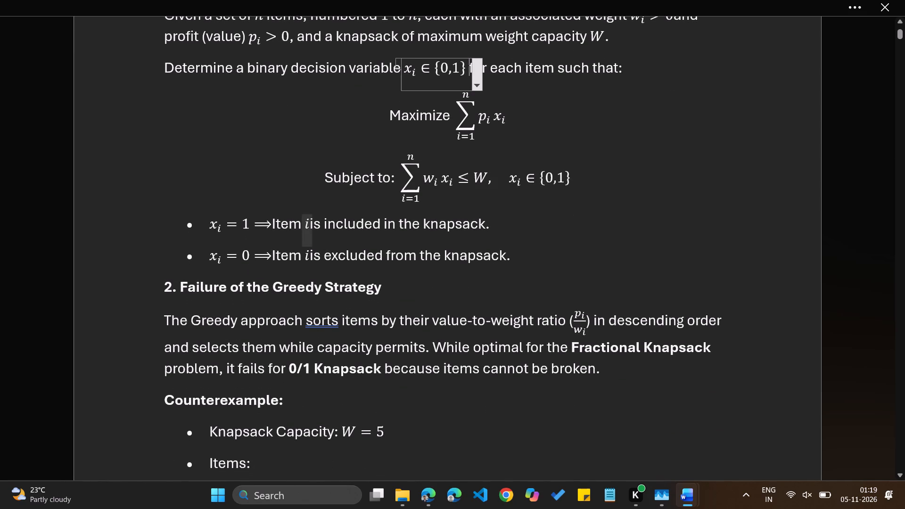
{"action": "left_click", "coordinate": [313, 228]}
{"action": "key", "text": "Left"}
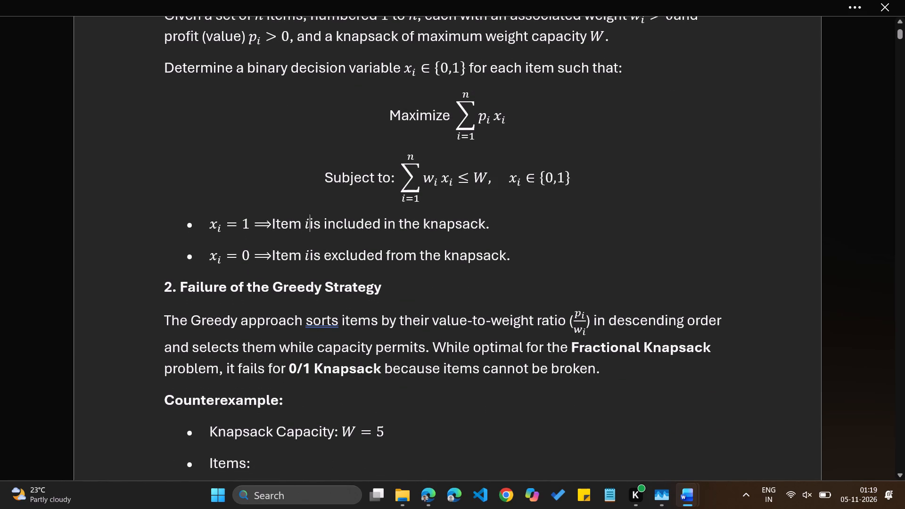
{"action": "key", "text": "space"}
{"action": "key", "text": "Down"}
{"action": "key", "text": "Left"}
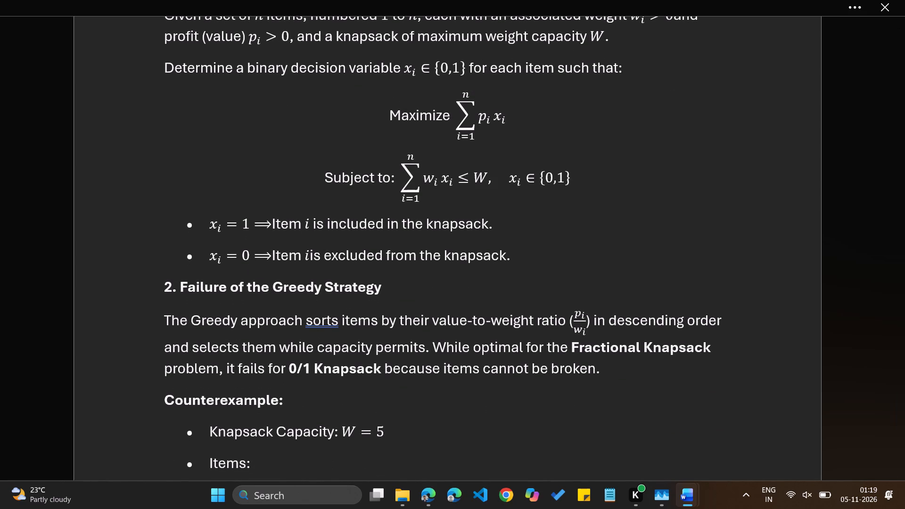
{"action": "key", "text": "space"}
{"action": "scroll", "coordinate": [310, 273], "scroll_direction": "down", "scroll_amount": 1}
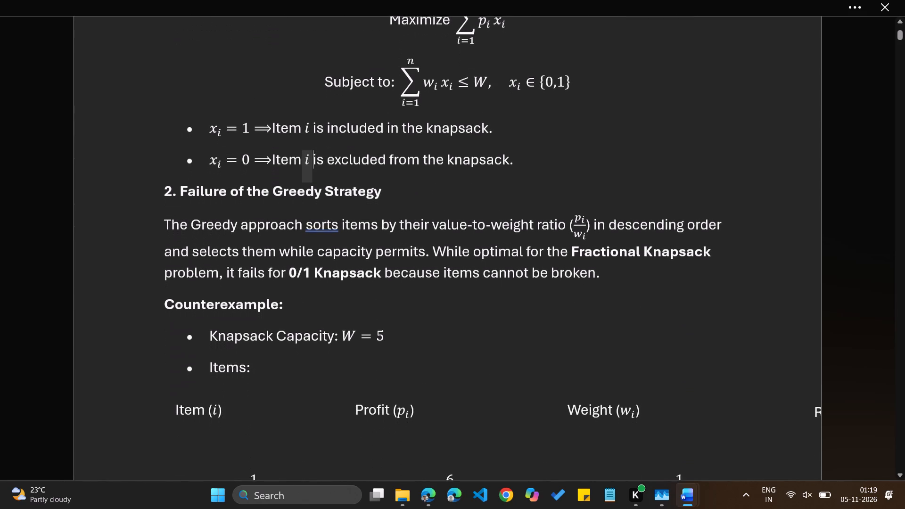
{"action": "scroll", "coordinate": [316, 307], "scroll_direction": "down", "scroll_amount": 1}
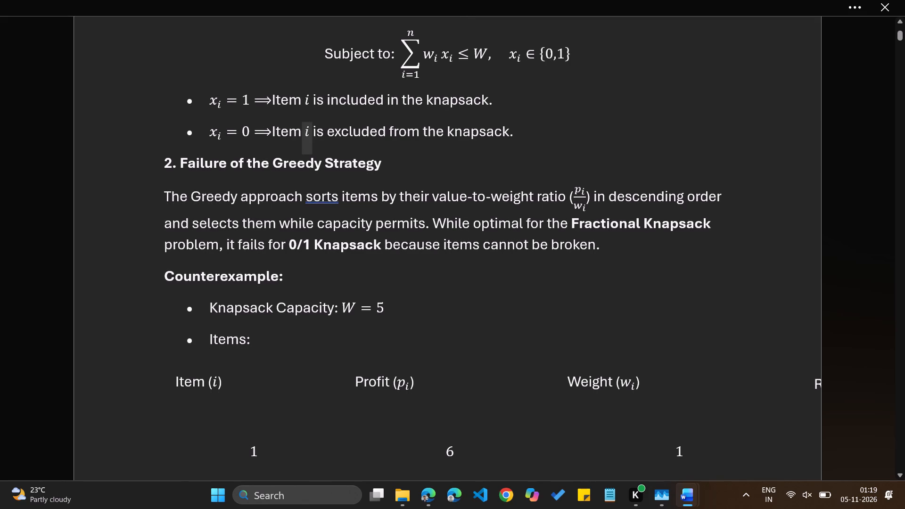
{"action": "scroll", "coordinate": [592, 254], "scroll_direction": "down", "scroll_amount": 1}
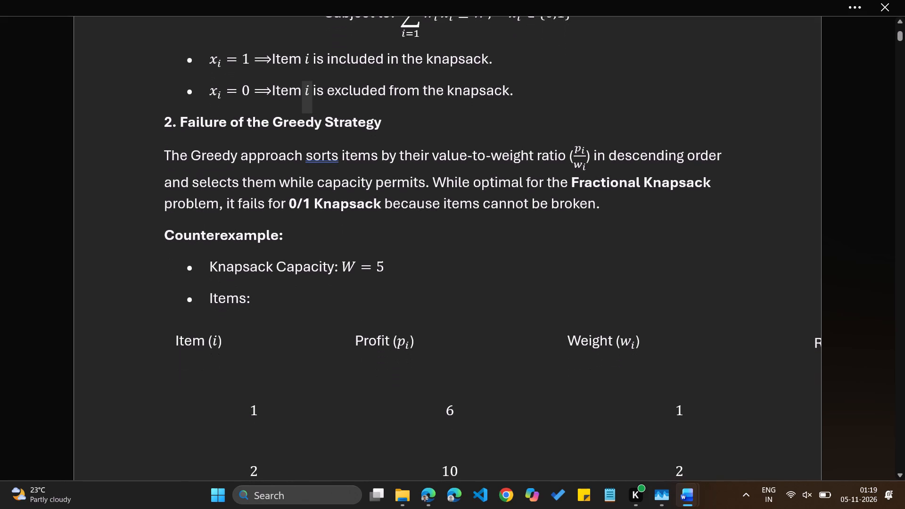
{"action": "scroll", "coordinate": [546, 213], "scroll_direction": "down", "scroll_amount": 1}
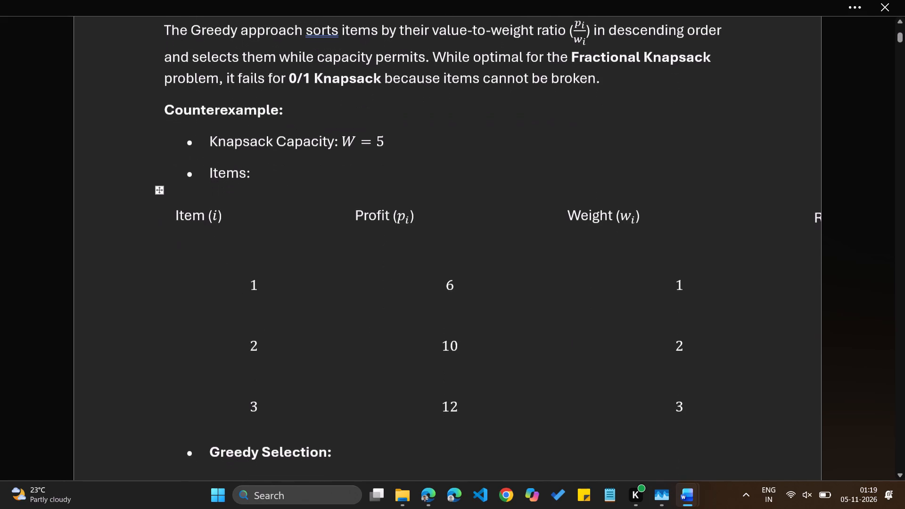
{"action": "scroll", "coordinate": [434, 201], "scroll_direction": "right", "scroll_amount": 1}
{"action": "scroll", "coordinate": [417, 226], "scroll_direction": "down", "scroll_amount": 1}
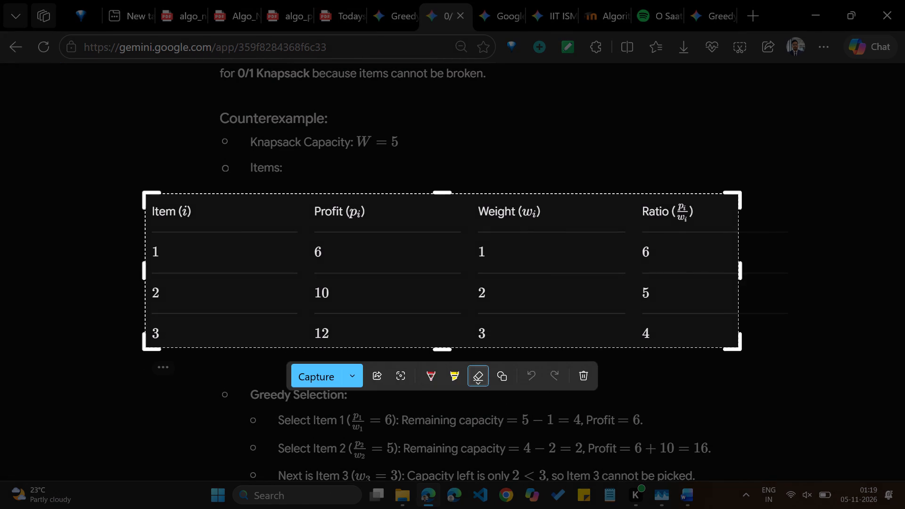
Return to the Document2 Word notes and replace the overflowing Counterexample items table with the copied table image.
{"action": "left_click", "coordinate": [694, 501]}
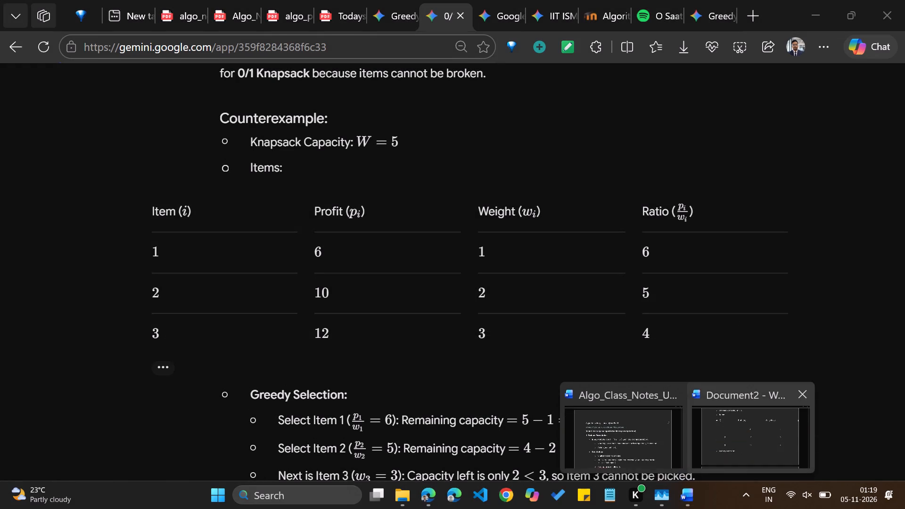
{"action": "left_click", "coordinate": [740, 447]}
{"action": "left_click_drag", "start_coordinate": [123, 114], "coordinate": [162, 349]}
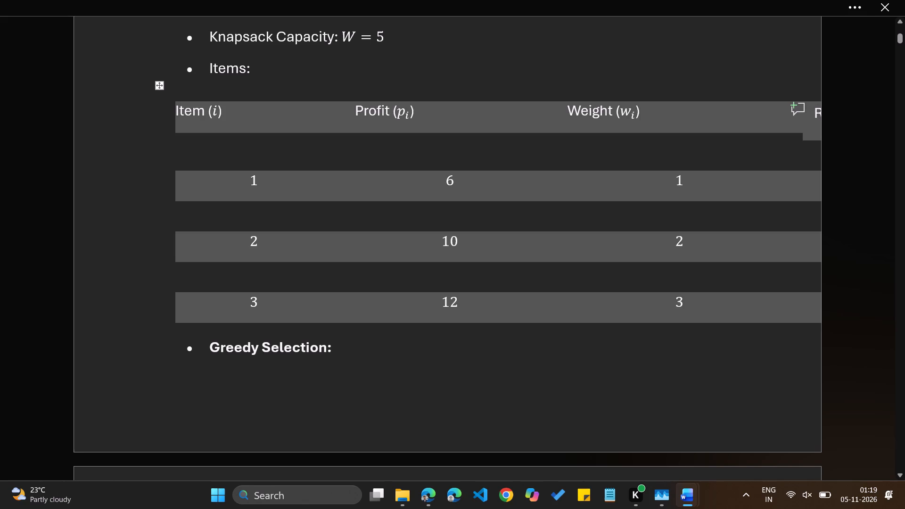
{"action": "left_click_drag", "start_coordinate": [162, 349], "coordinate": [161, 347]}
{"action": "key", "text": "BackSpace"}
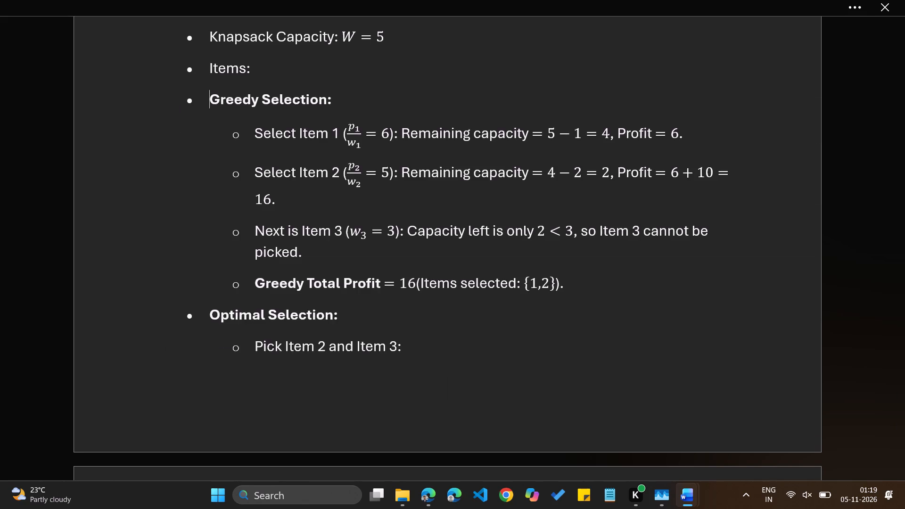
{"action": "key", "text": "ctrl+v"}
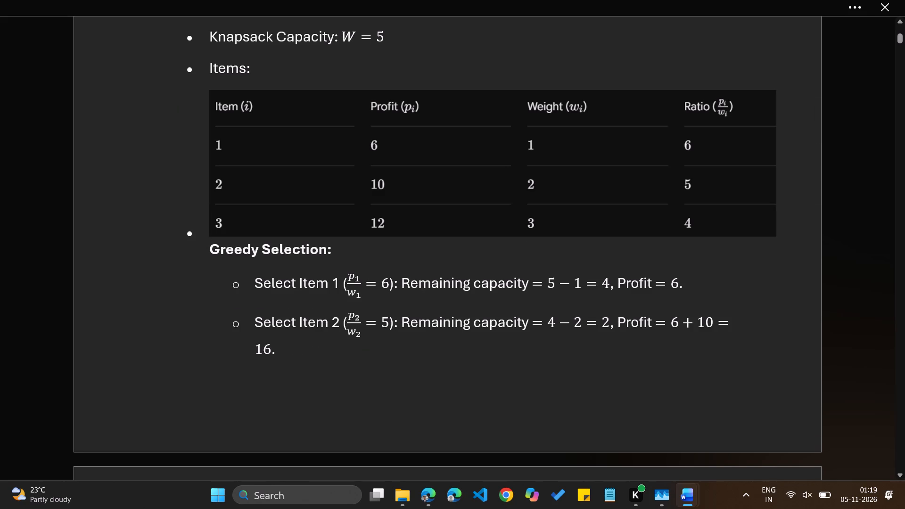
Move "Greedy Selection:" onto its own bullet below the table image and remove the bullet beside the image.
{"action": "key", "text": "Return"}
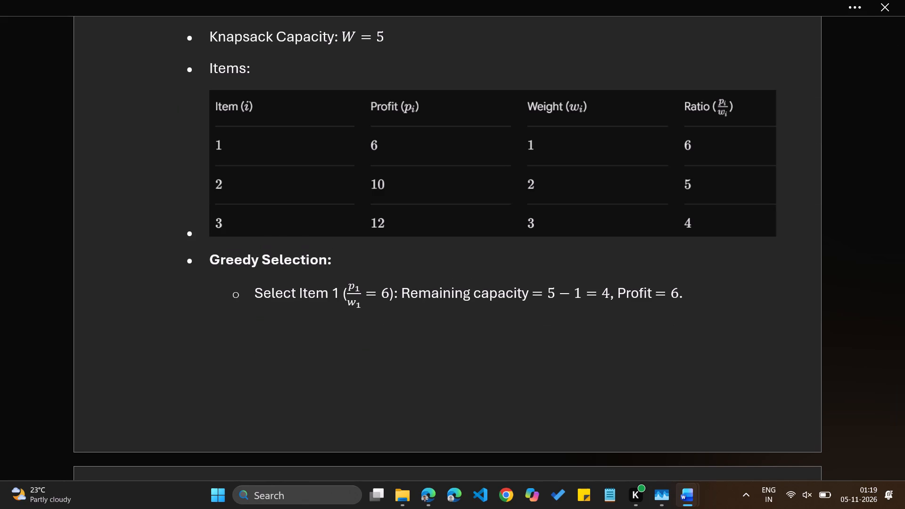
{"action": "key", "text": "Up"}
{"action": "key", "text": "Left"}
{"action": "key", "text": "Right"}
{"action": "key", "text": "BackSpace"}
Insert the missing spaces after M[i][w], after "i" in "first i items" and after "capacity of w" in the State Definition paragraph.
{"action": "scroll", "coordinate": [308, 265], "scroll_direction": "down", "scroll_amount": 1}
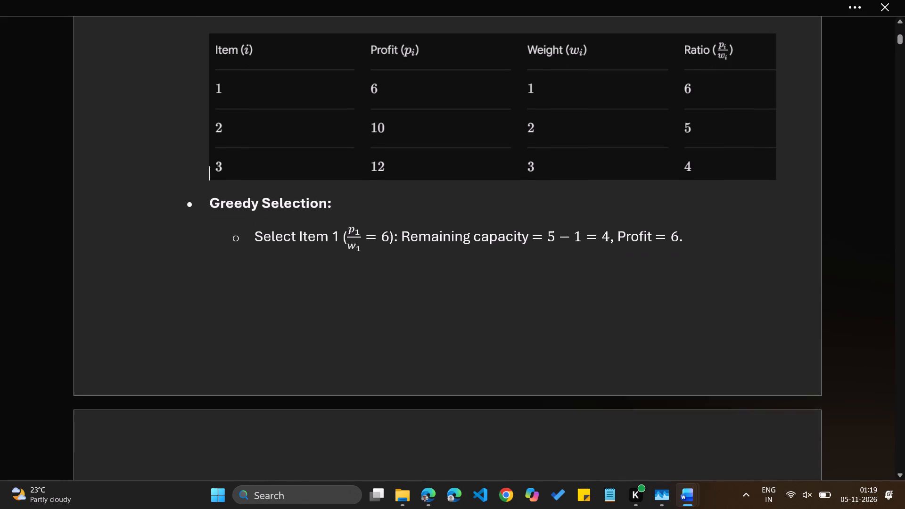
{"action": "scroll", "coordinate": [308, 265], "scroll_direction": "down", "scroll_amount": 2}
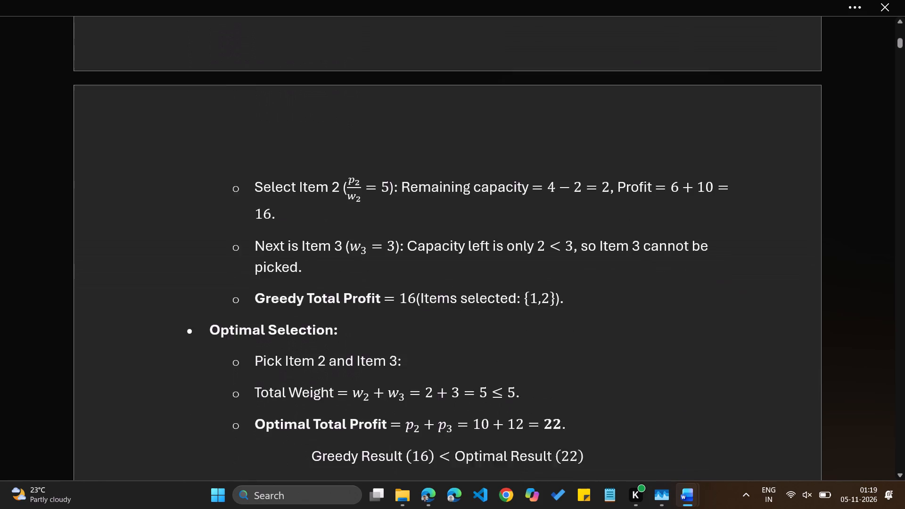
{"action": "scroll", "coordinate": [308, 265], "scroll_direction": "down", "scroll_amount": 3}
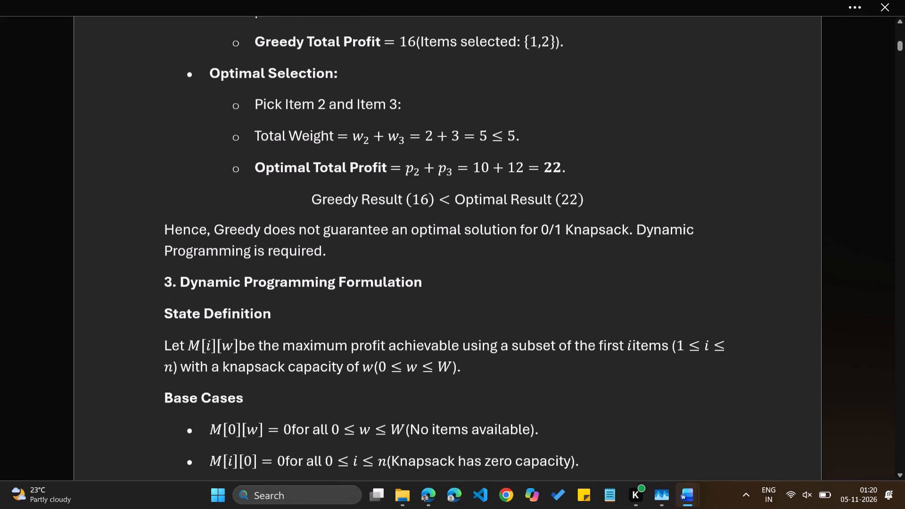
{"action": "scroll", "coordinate": [308, 265], "scroll_direction": "down", "scroll_amount": 2}
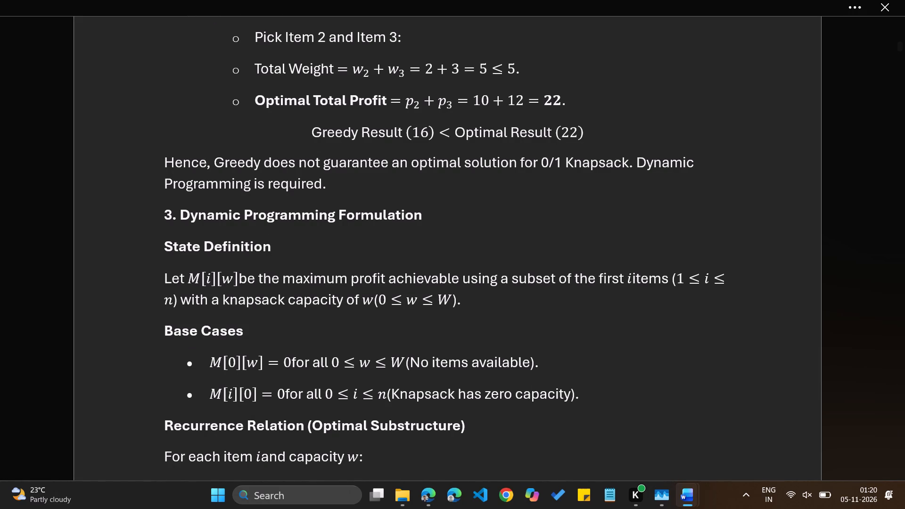
{"action": "left_click", "coordinate": [241, 277]}
{"action": "key", "text": "space"}
{"action": "left_click", "coordinate": [630, 280]}
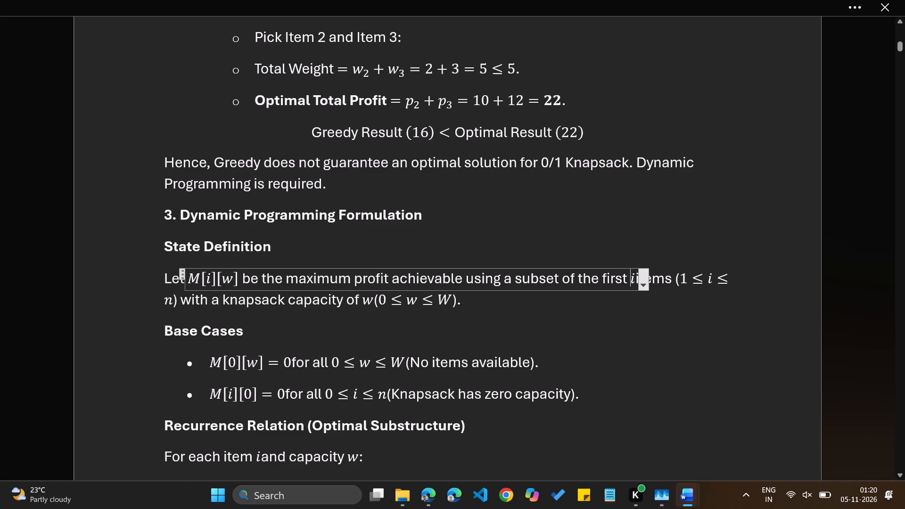
{"action": "key", "text": "Right"}
{"action": "key", "text": "space"}
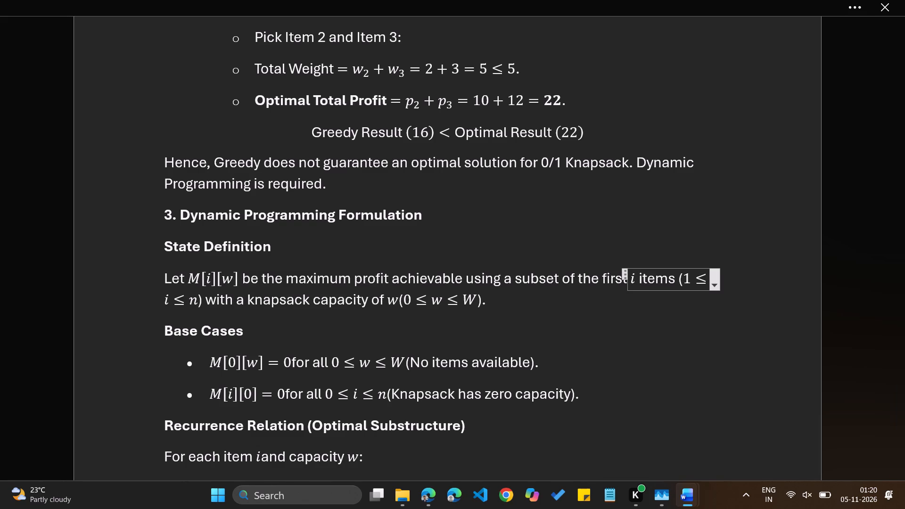
{"action": "left_click", "coordinate": [301, 310]}
{"action": "scroll", "coordinate": [301, 310], "scroll_direction": "down", "scroll_amount": 1}
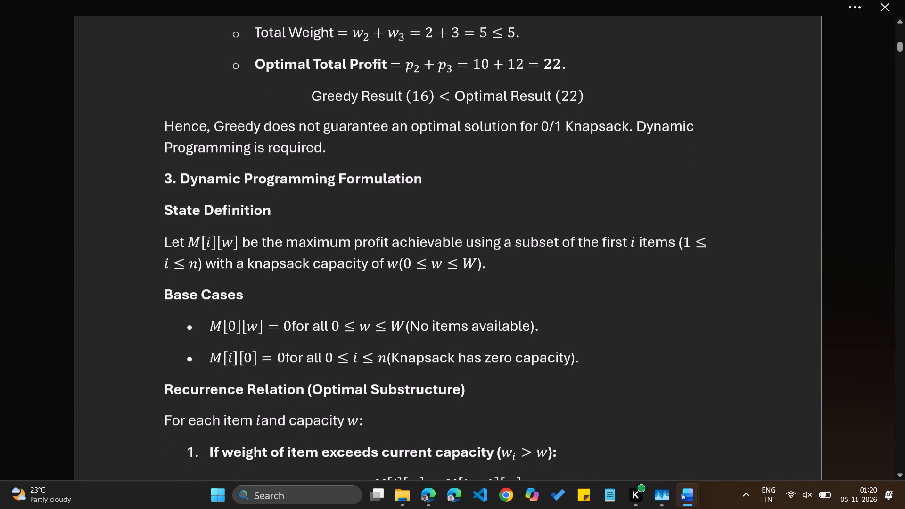
{"action": "left_click", "coordinate": [399, 265]}
{"action": "key", "text": "space"}
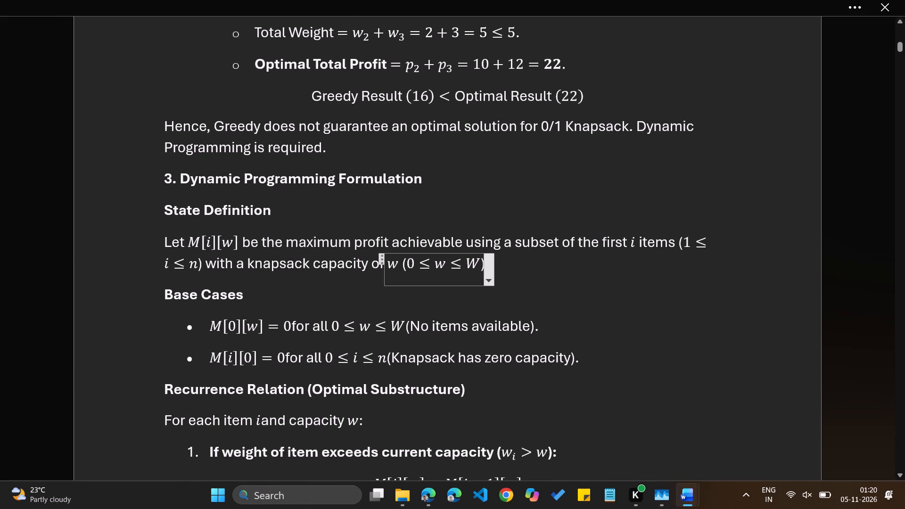
In the Base Cases bullets, insert missing spaces after M[0][w] = 0, after M[i][0] = 0 and before "(Knapsack has zero capacity)".
{"action": "scroll", "coordinate": [291, 303], "scroll_direction": "down", "scroll_amount": 1}
{"action": "left_click", "coordinate": [291, 247]}
{"action": "key", "text": "space"}
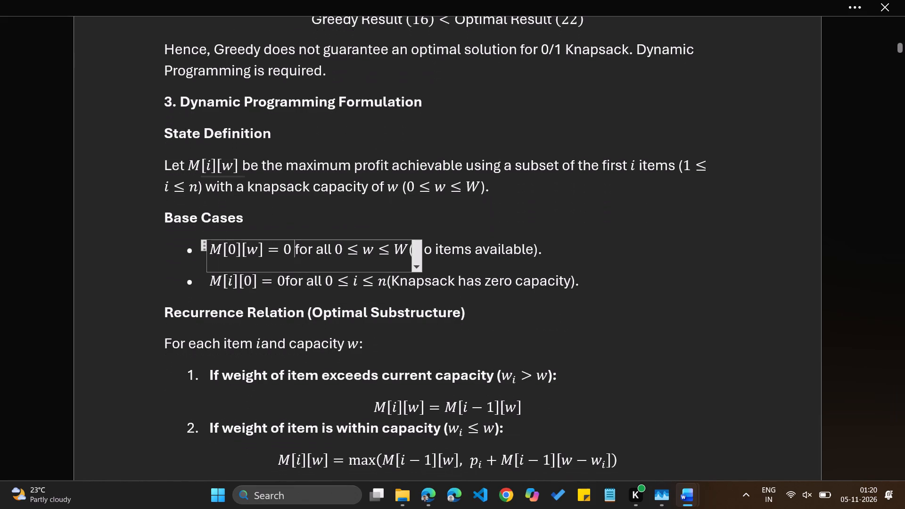
{"action": "left_click", "coordinate": [285, 281]}
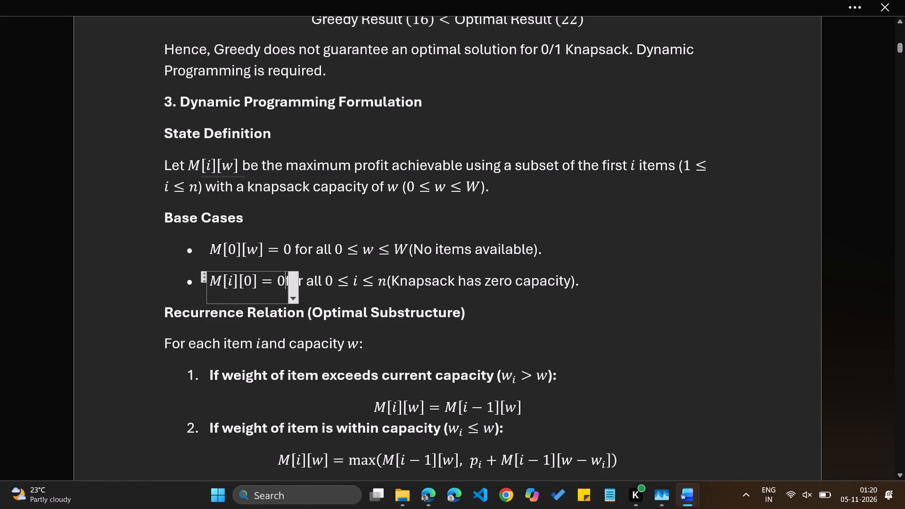
{"action": "key", "text": "space"}
{"action": "left_click", "coordinate": [320, 342]}
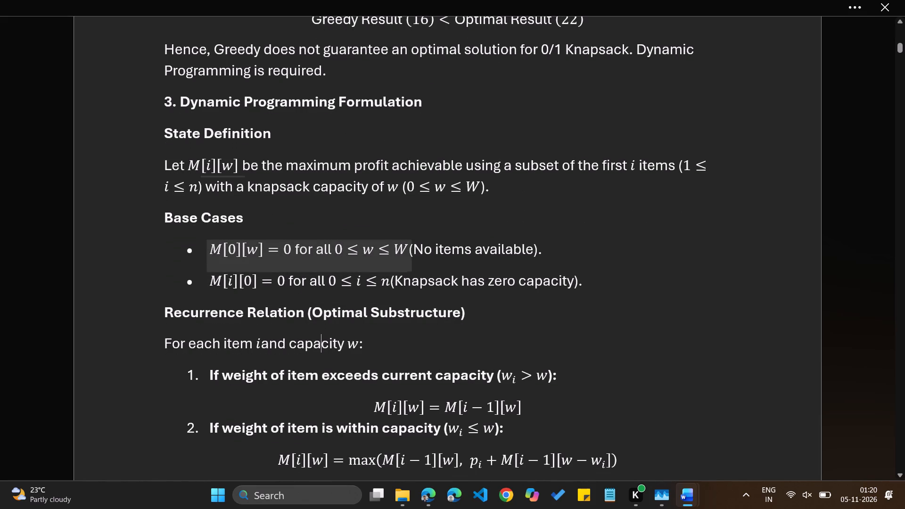
{"action": "left_click", "coordinate": [390, 277]}
{"action": "key", "text": "space"}
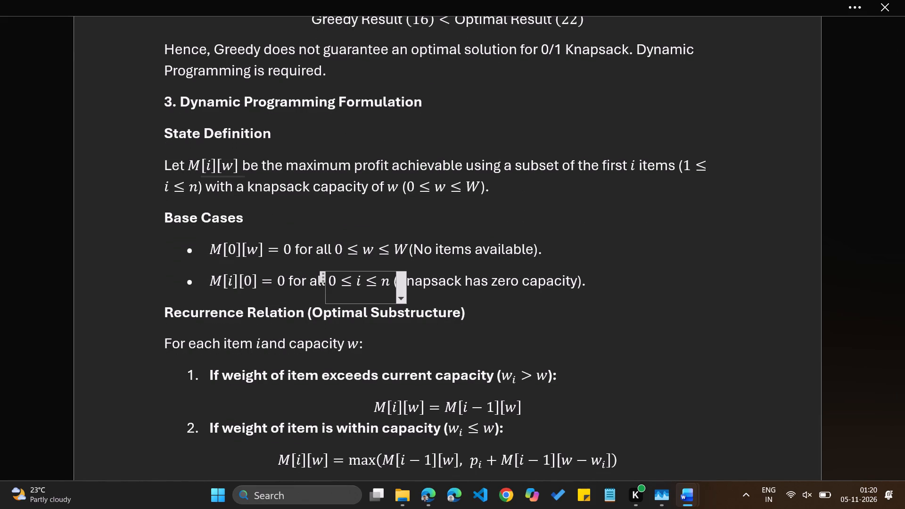
Insert the missing space after "i" in the "For each item i and capacity w" line under Recurrence Relation.
{"action": "scroll", "coordinate": [329, 336], "scroll_direction": "down", "scroll_amount": 1}
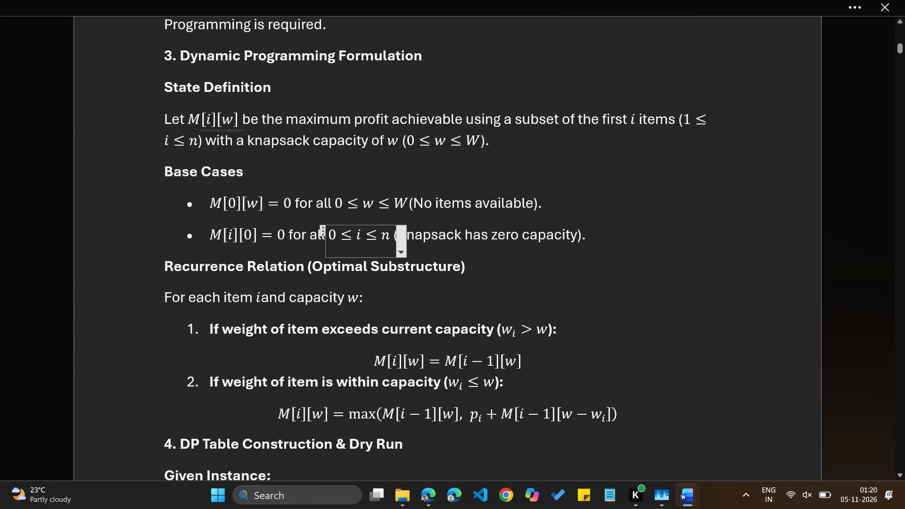
{"action": "left_click", "coordinate": [259, 299]}
{"action": "key", "text": "space"}
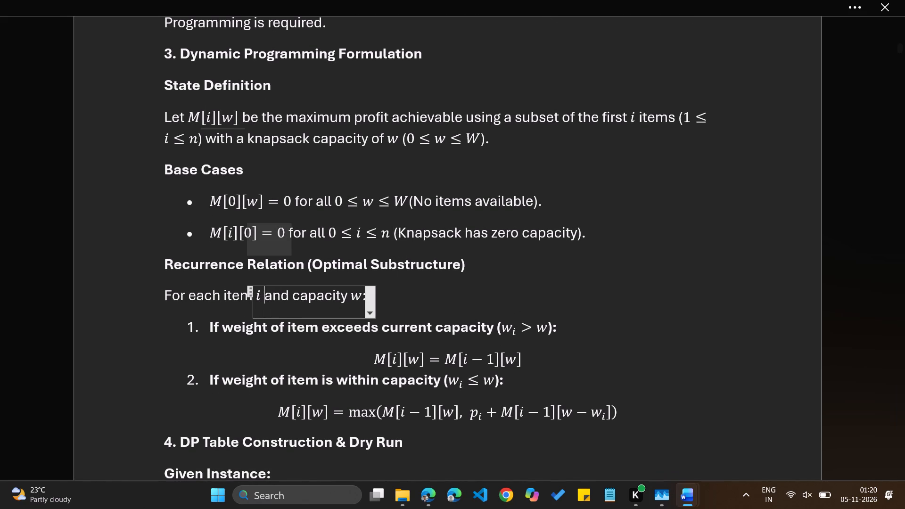
{"action": "left_click", "coordinate": [256, 341]}
Switch to the Gemini Knapsack chat and copy a screen snip of the whole Step-by-Step Table M[i][w], heading and columns 0 to 6 included.
{"action": "scroll", "coordinate": [403, 317], "scroll_direction": "down", "scroll_amount": 1}
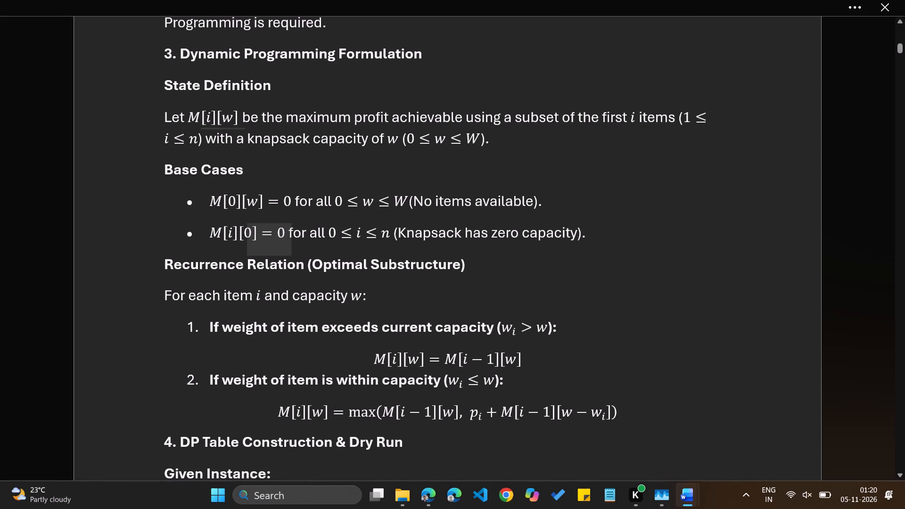
{"action": "scroll", "coordinate": [403, 317], "scroll_direction": "down", "scroll_amount": 1}
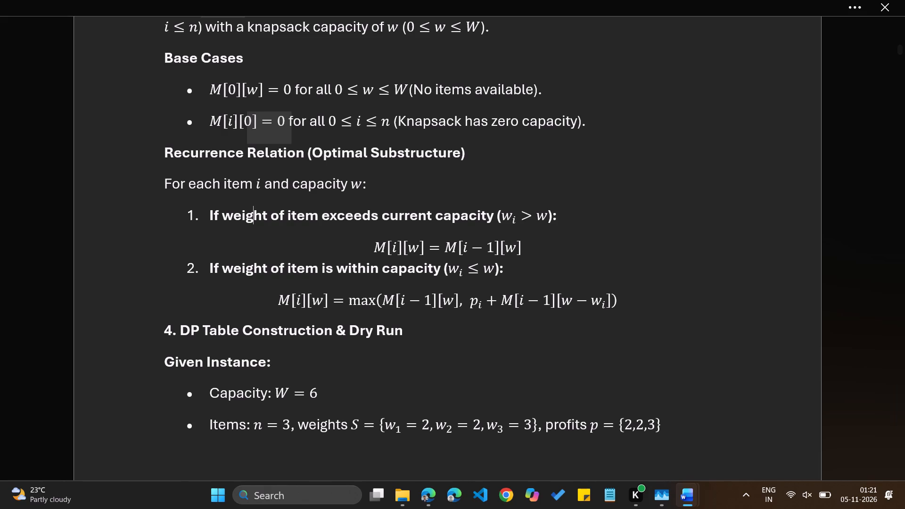
{"action": "scroll", "coordinate": [526, 279], "scroll_direction": "down", "scroll_amount": 3}
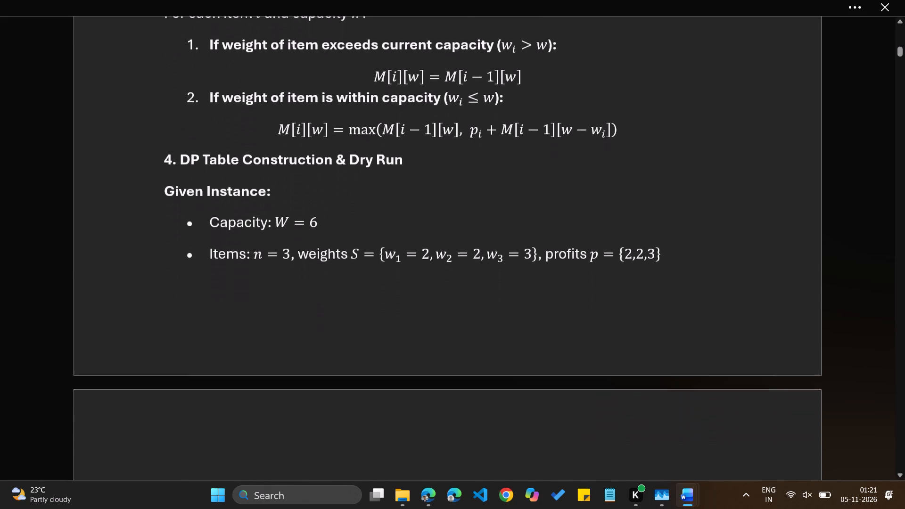
{"action": "scroll", "coordinate": [526, 279], "scroll_direction": "down", "scroll_amount": 1}
{"action": "scroll", "coordinate": [526, 279], "scroll_direction": "up", "scroll_amount": 1}
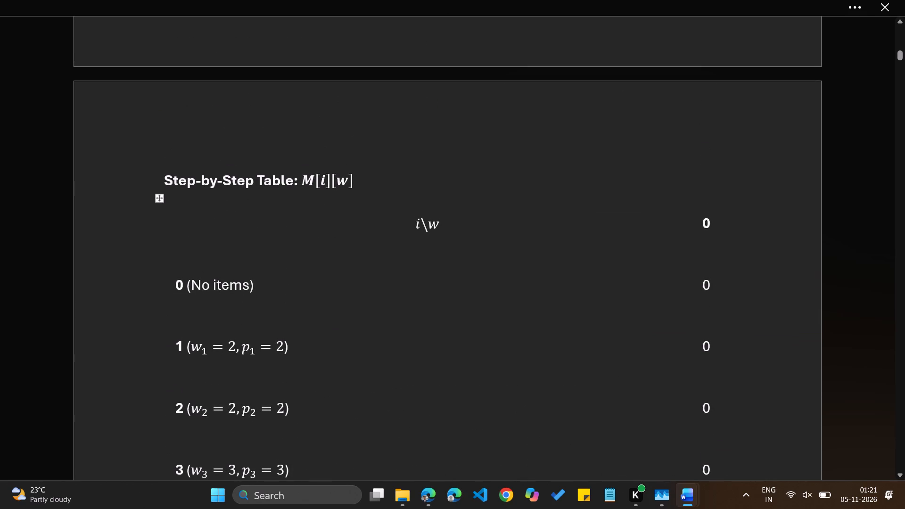
{"action": "key", "text": "alt+Tab"}
{"action": "scroll", "coordinate": [526, 279], "scroll_direction": "down", "scroll_amount": 3}
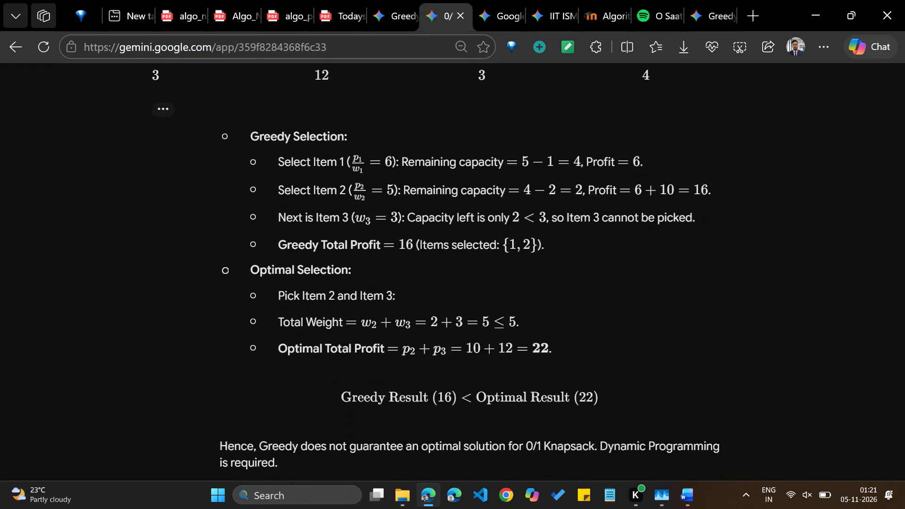
{"action": "scroll", "coordinate": [526, 279], "scroll_direction": "down", "scroll_amount": 10}
{"action": "scroll", "coordinate": [526, 279], "scroll_direction": "up", "scroll_amount": 1}
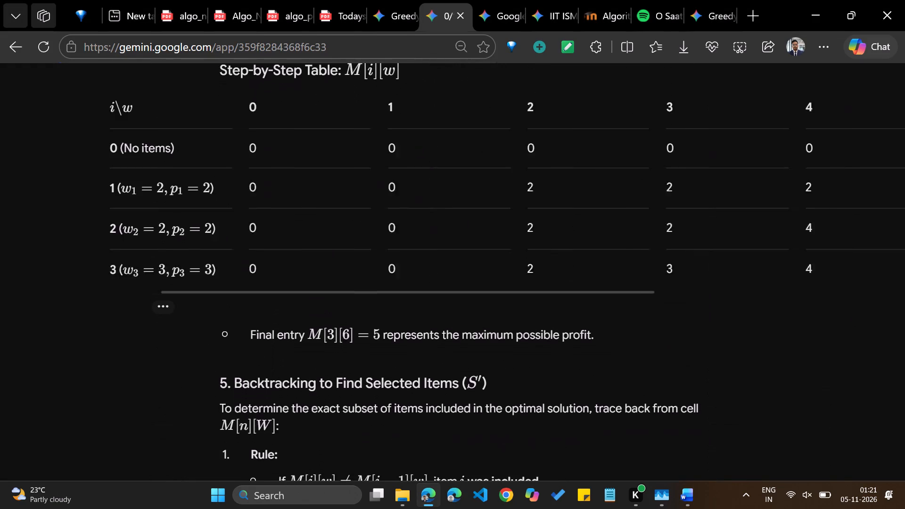
{"action": "scroll", "coordinate": [526, 279], "scroll_direction": "up", "scroll_amount": 1}
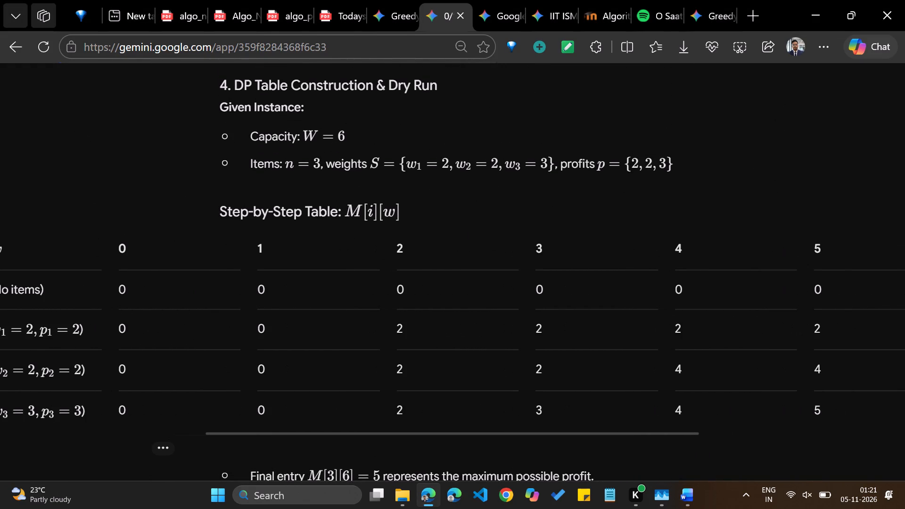
{"action": "key", "text": "ctrl+minus"}
{"action": "key", "text": "ctrl+minus"}
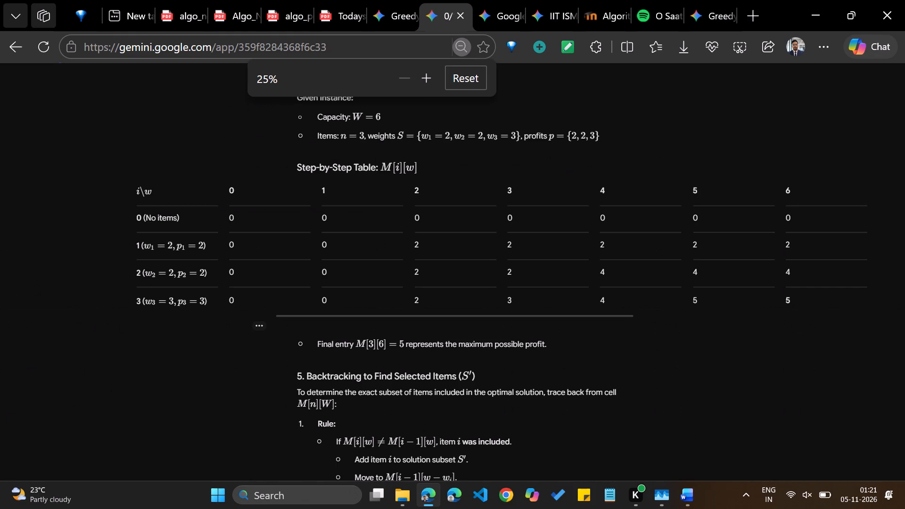
{"action": "scroll", "coordinate": [526, 279], "scroll_direction": "right", "scroll_amount": 1}
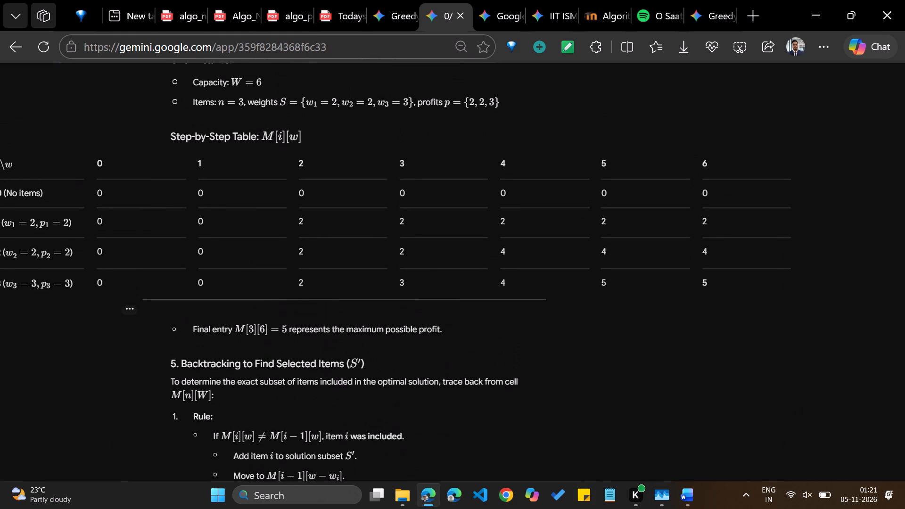
{"action": "scroll", "coordinate": [526, 279], "scroll_direction": "right", "scroll_amount": 2}
{"action": "scroll", "coordinate": [526, 279], "scroll_direction": "up", "scroll_amount": 1}
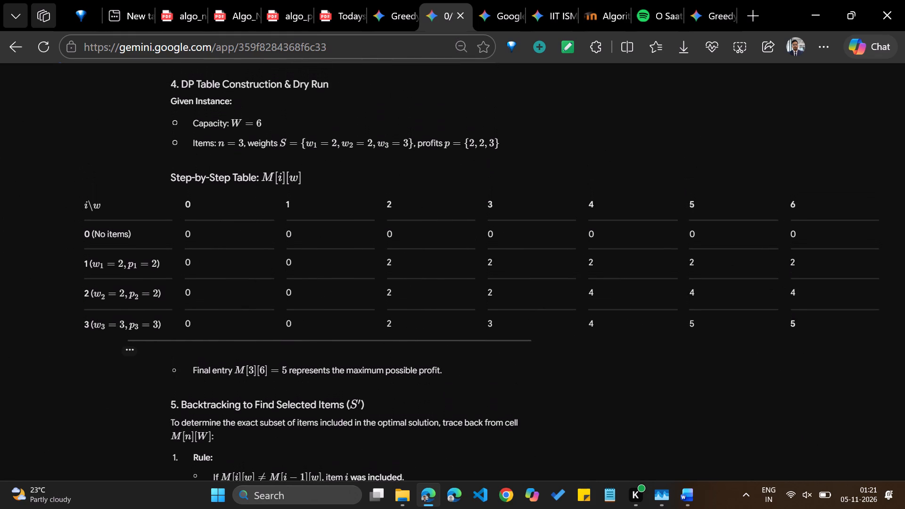
{"action": "scroll", "coordinate": [526, 279], "scroll_direction": "right", "scroll_amount": 1}
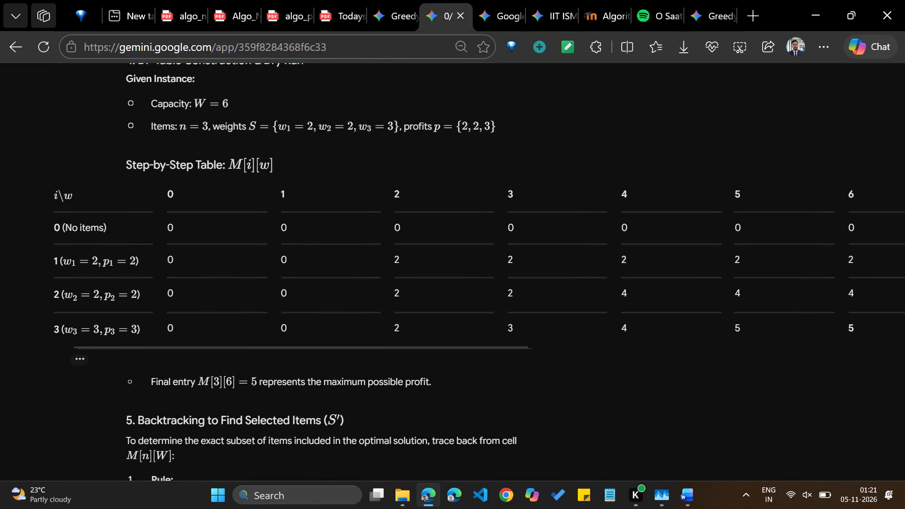
{"action": "key", "text": "Print"}
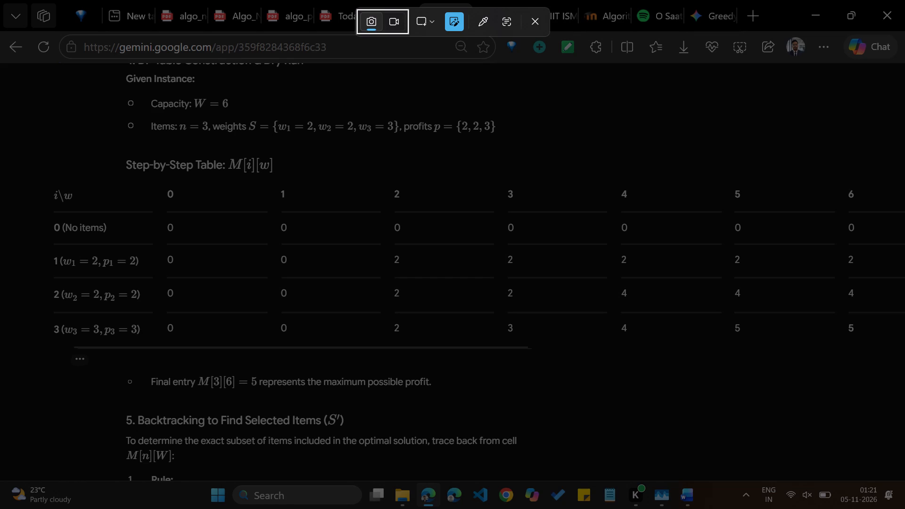
{"action": "left_click_drag", "start_coordinate": [40, 156], "coordinate": [881, 342]}
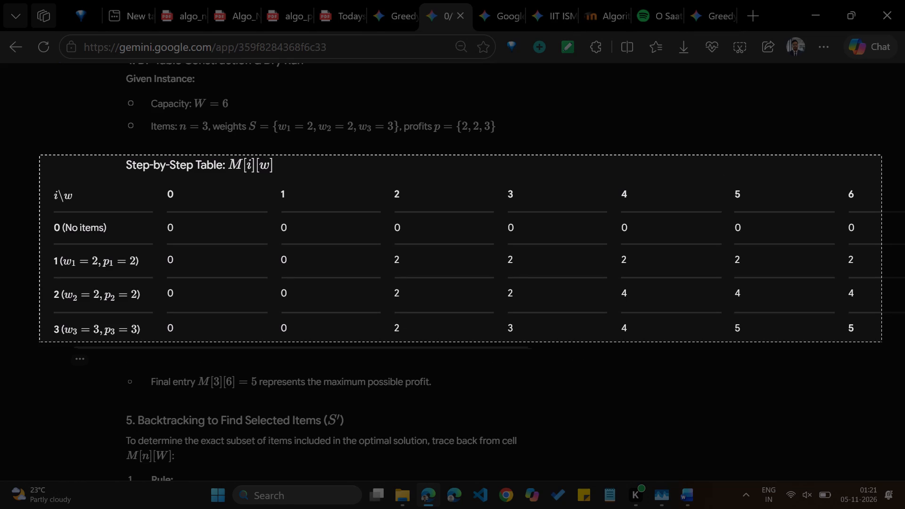
{"action": "left_click_drag", "start_coordinate": [881, 342], "coordinate": [881, 342]}
{"action": "key", "text": "ctrl+c"}
Return to the Document2 Word notes and replace the Step-by-Step Table heading and its overflowing table with the copied image.
{"action": "key", "text": "alt+Tab"}
{"action": "key", "text": "alt+Tab"}
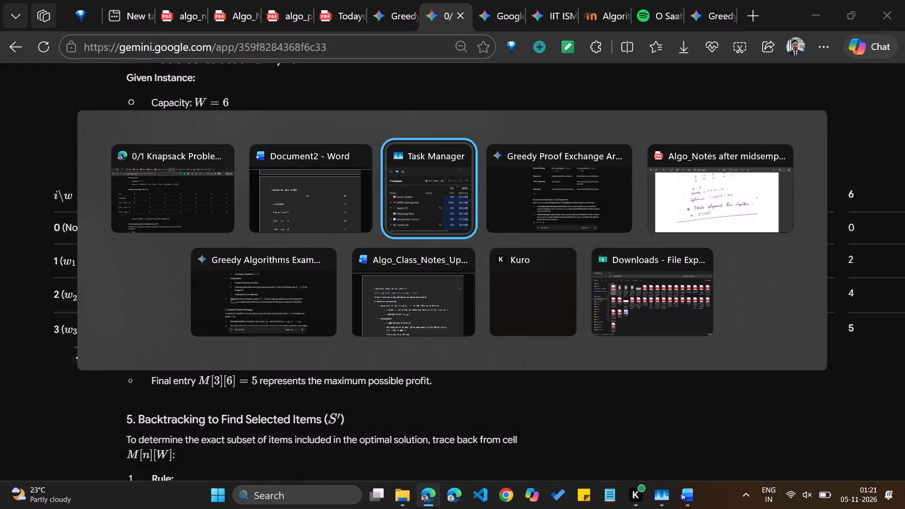
{"action": "key", "text": "alt+Left"}
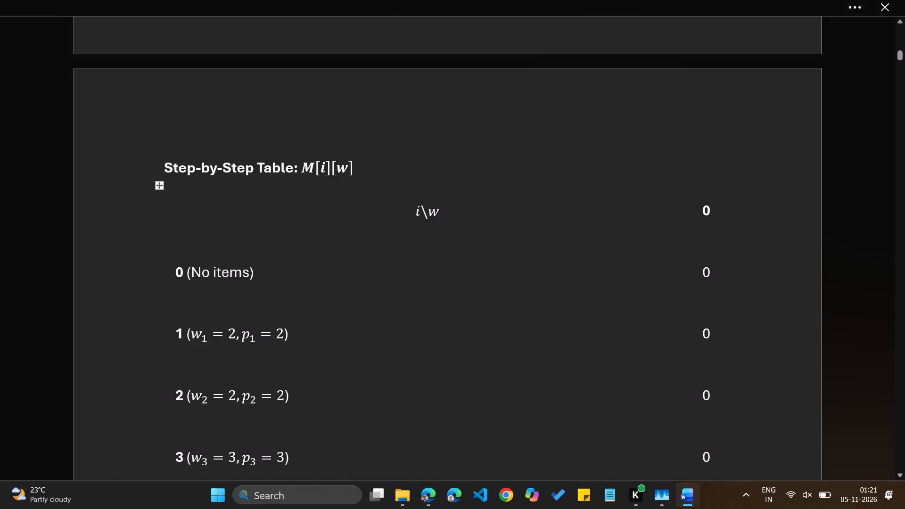
{"action": "left_click_drag", "start_coordinate": [131, 162], "coordinate": [140, 482]}
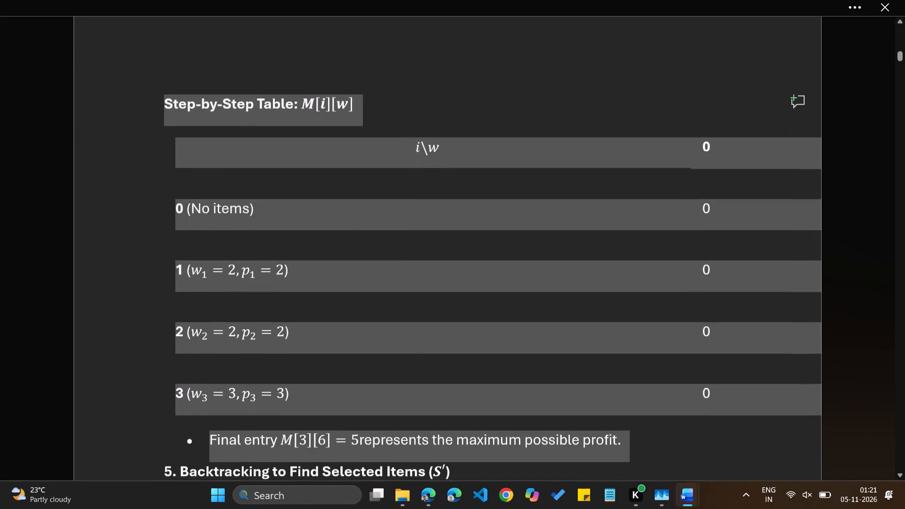
{"action": "left_click_drag", "start_coordinate": [140, 482], "coordinate": [185, 350]}
{"action": "key", "text": "BackSpace"}
{"action": "key", "text": "ctrl+v"}
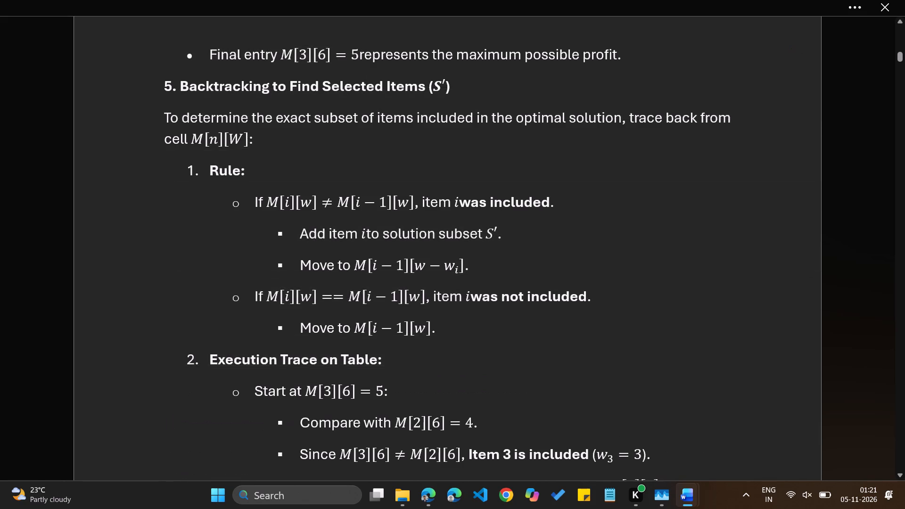
Remove the bullet beside the pasted Step-by-Step Table image.
{"action": "scroll", "coordinate": [185, 350], "scroll_direction": "up", "scroll_amount": 1}
{"action": "key", "text": "Up"}
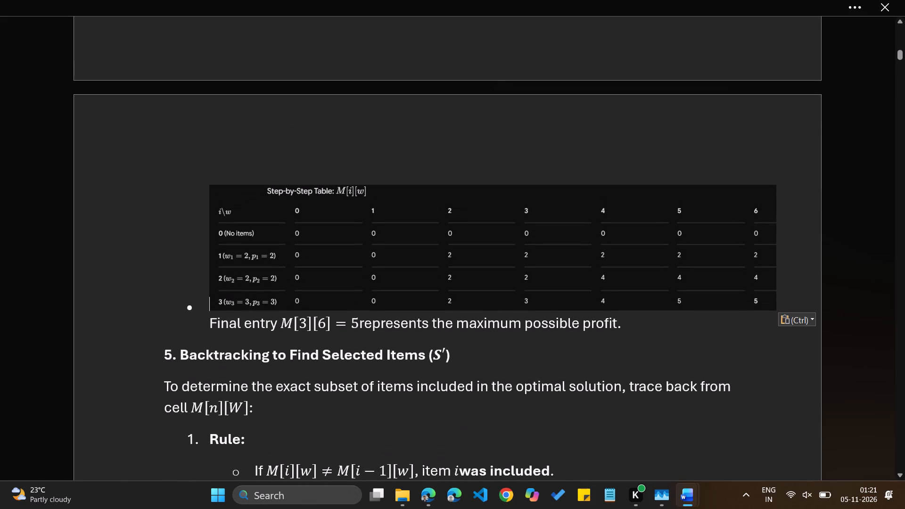
{"action": "key", "text": "BackSpace"}
{"action": "scroll", "coordinate": [185, 350], "scroll_direction": "up", "scroll_amount": 1}
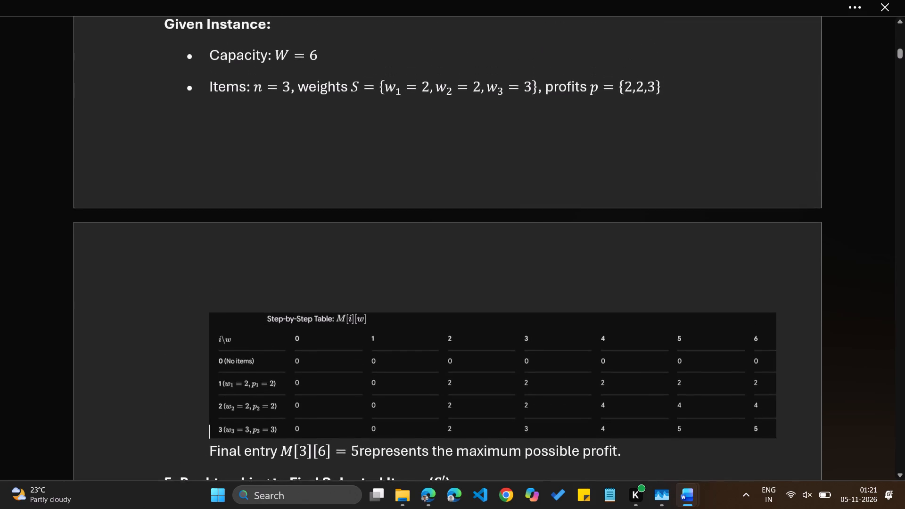
{"action": "scroll", "coordinate": [185, 350], "scroll_direction": "up", "scroll_amount": 1}
Insert the missing space after M[3][6] = 5 in the "Final entry" line below the table image.
{"action": "scroll", "coordinate": [260, 365], "scroll_direction": "down", "scroll_amount": 3}
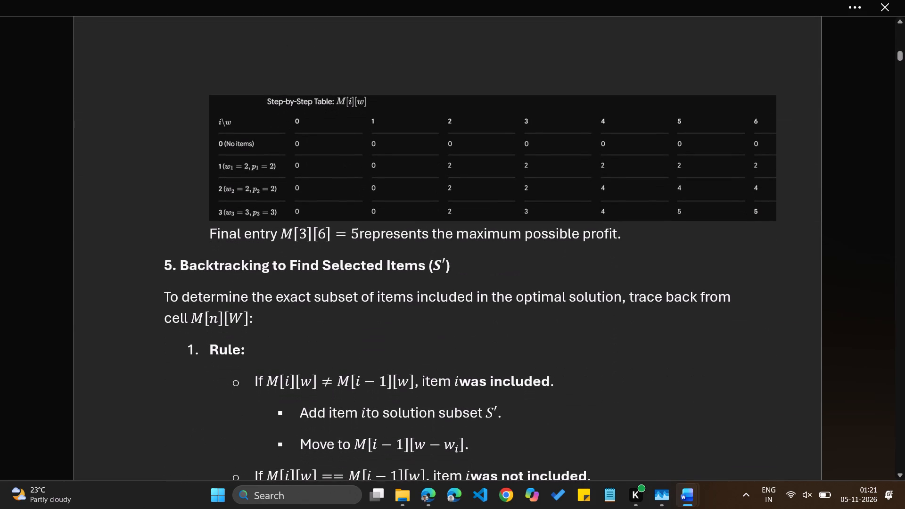
{"action": "scroll", "coordinate": [260, 365], "scroll_direction": "down", "scroll_amount": 1}
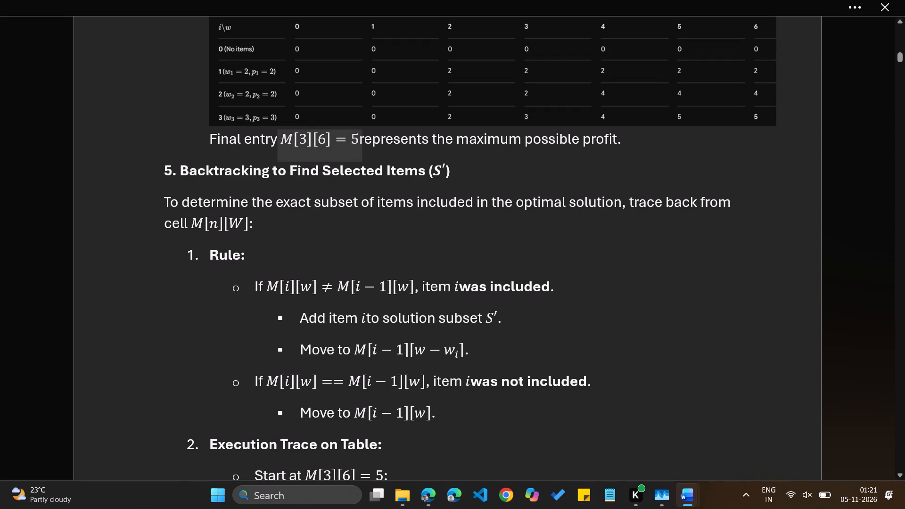
{"action": "left_click", "coordinate": [360, 137]}
{"action": "key", "text": "space"}
In the Backtracking Rule bullets, insert missing spaces after "i" before "was included", "to solution subset" and "was not included".
{"action": "scroll", "coordinate": [367, 275], "scroll_direction": "down", "scroll_amount": 1}
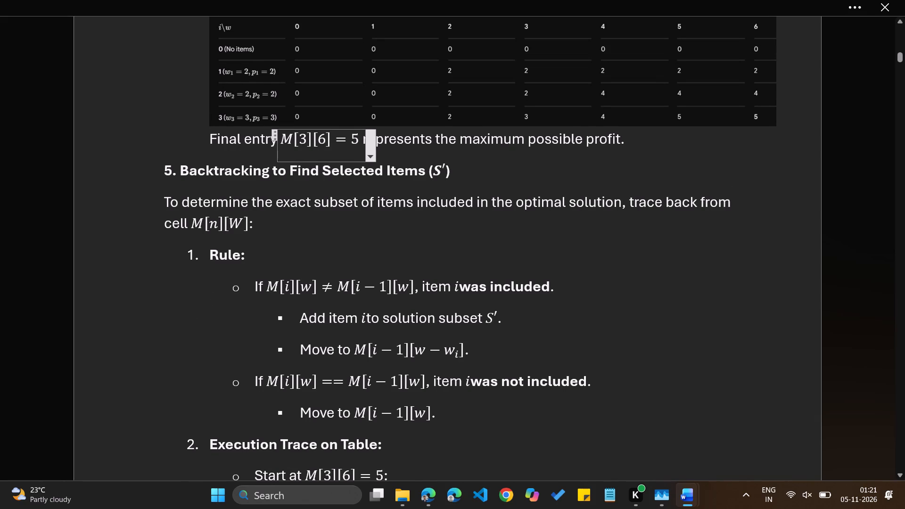
{"action": "scroll", "coordinate": [367, 275], "scroll_direction": "down", "scroll_amount": 1}
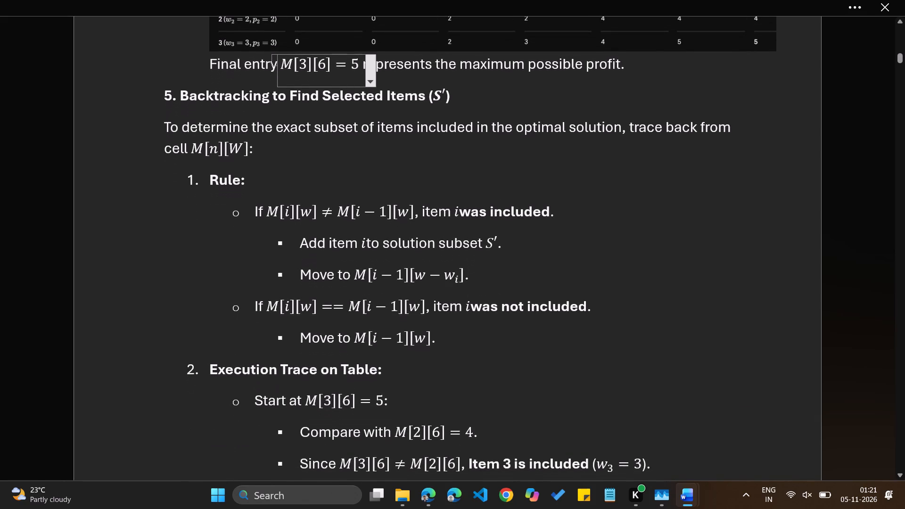
{"action": "scroll", "coordinate": [588, 186], "scroll_direction": "down", "scroll_amount": 1}
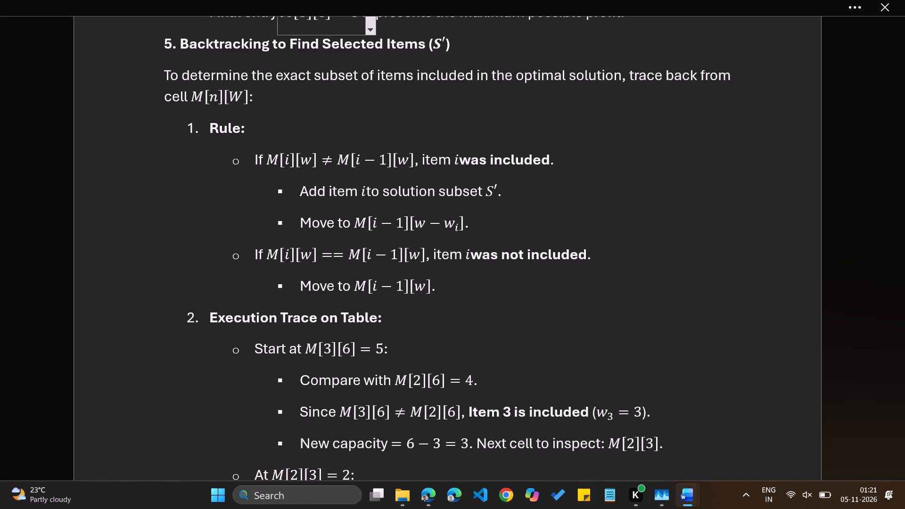
{"action": "left_click", "coordinate": [460, 161]}
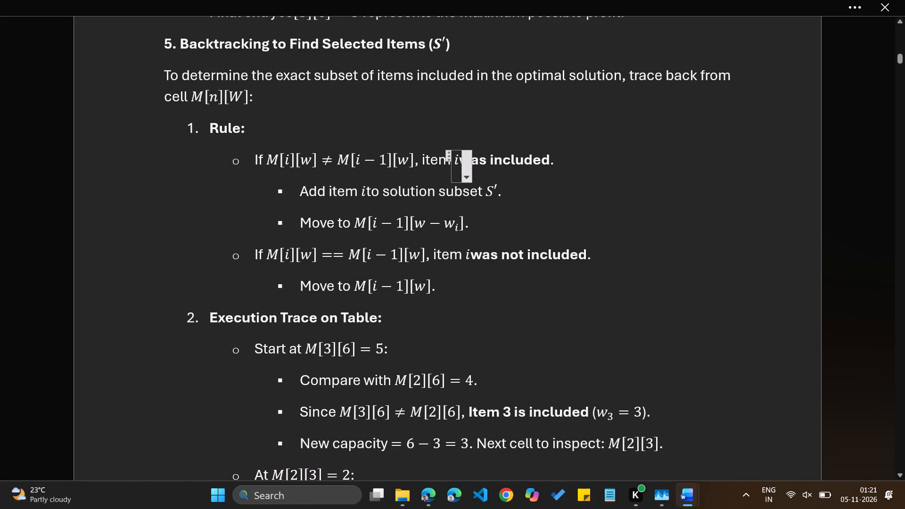
{"action": "key", "text": "space"}
{"action": "left_click", "coordinate": [473, 242]}
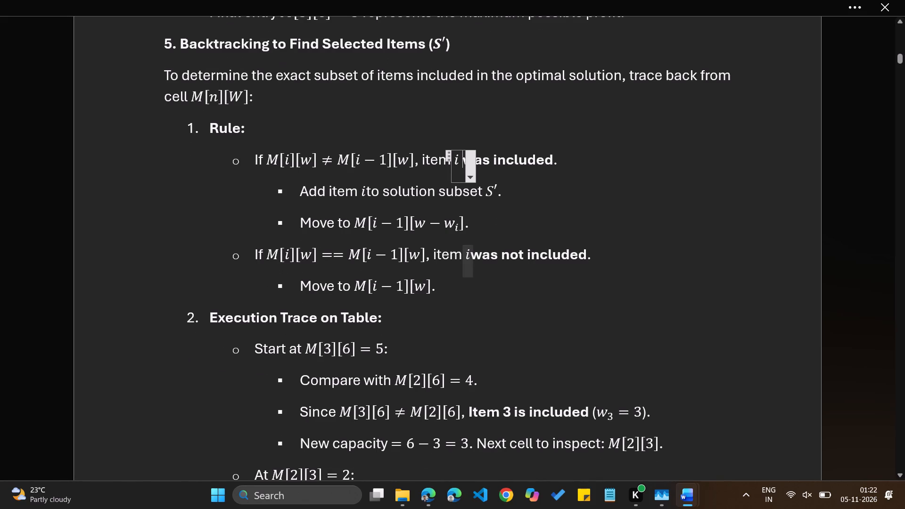
{"action": "left_click", "coordinate": [367, 194]}
{"action": "key", "text": "space"}
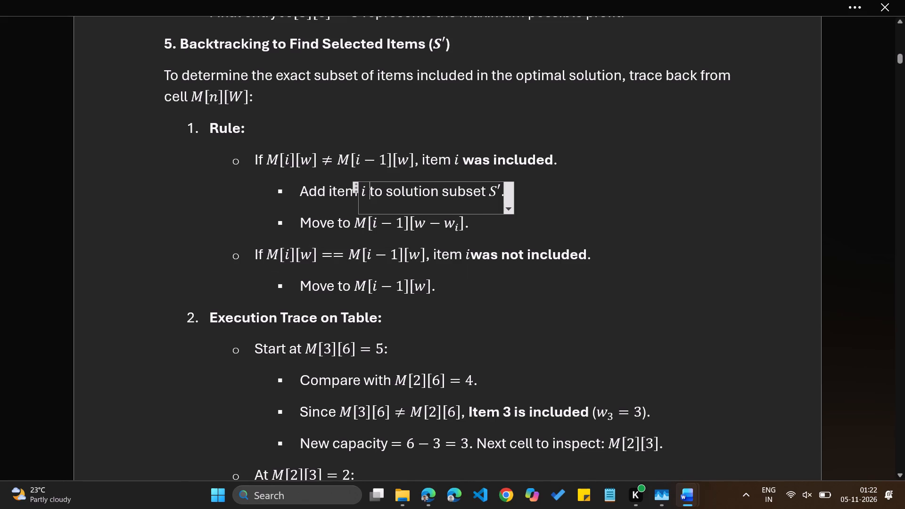
{"action": "left_click", "coordinate": [472, 247]}
{"action": "key", "text": "space"}
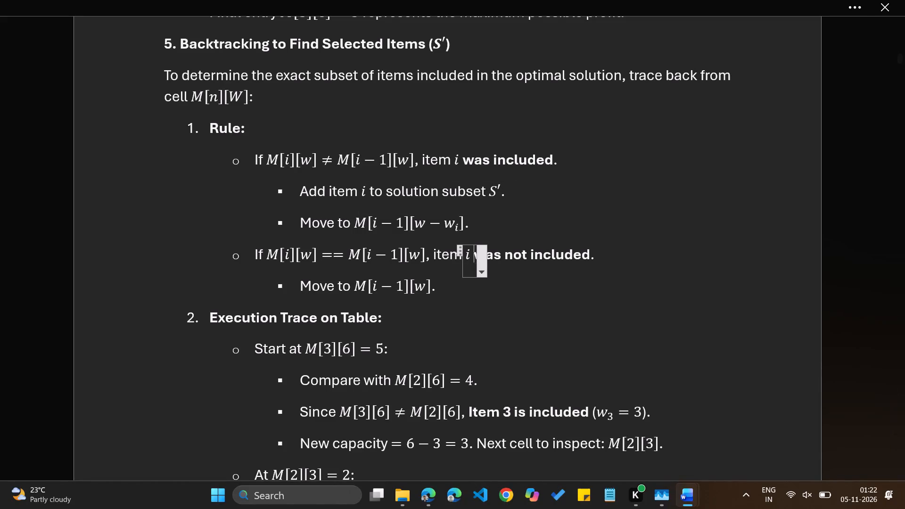
{"action": "left_click", "coordinate": [445, 292]}
Switch to the Gemini chat in Edge and copy a screenshot of the Knapsack01 code block under 6. Algorithm / Pseudocode.
{"action": "scroll", "coordinate": [445, 292], "scroll_direction": "down", "scroll_amount": 1}
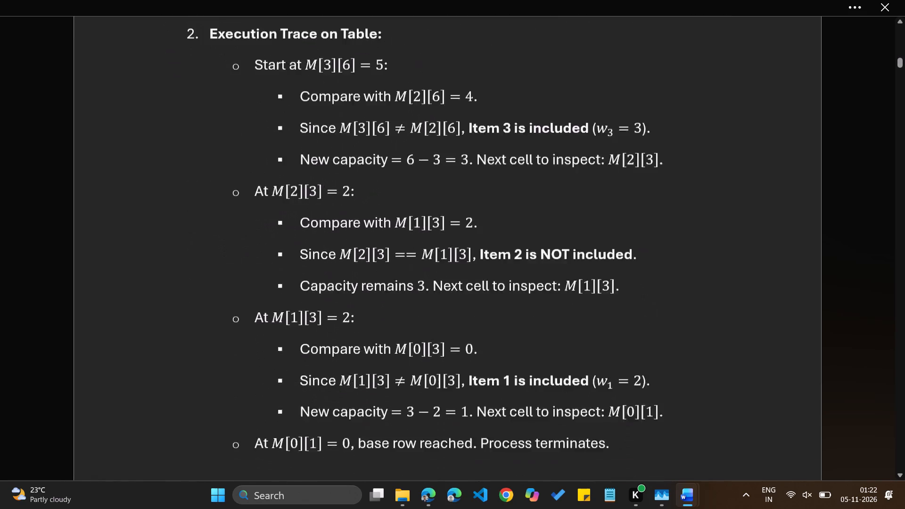
{"action": "scroll", "coordinate": [445, 292], "scroll_direction": "down", "scroll_amount": 2}
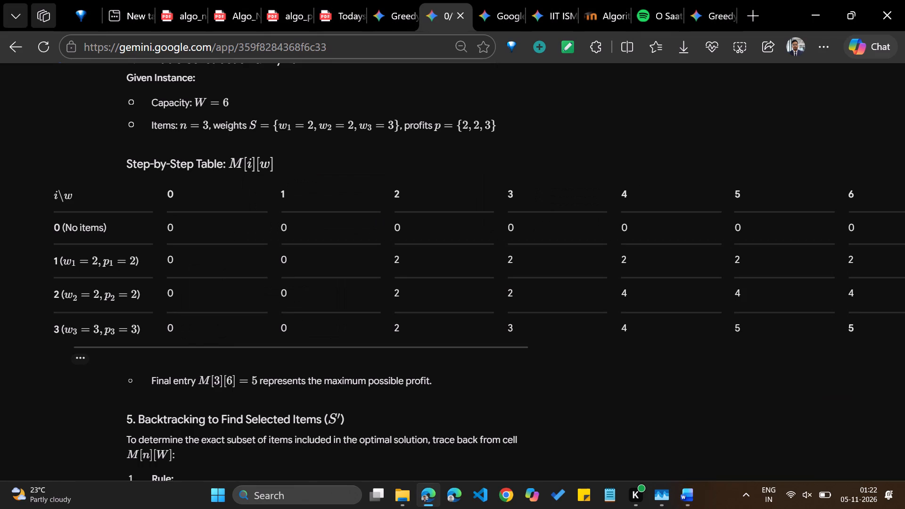
{"action": "scroll", "coordinate": [445, 292], "scroll_direction": "down", "scroll_amount": 11}
{"action": "scroll", "coordinate": [445, 292], "scroll_direction": "up", "scroll_amount": 2}
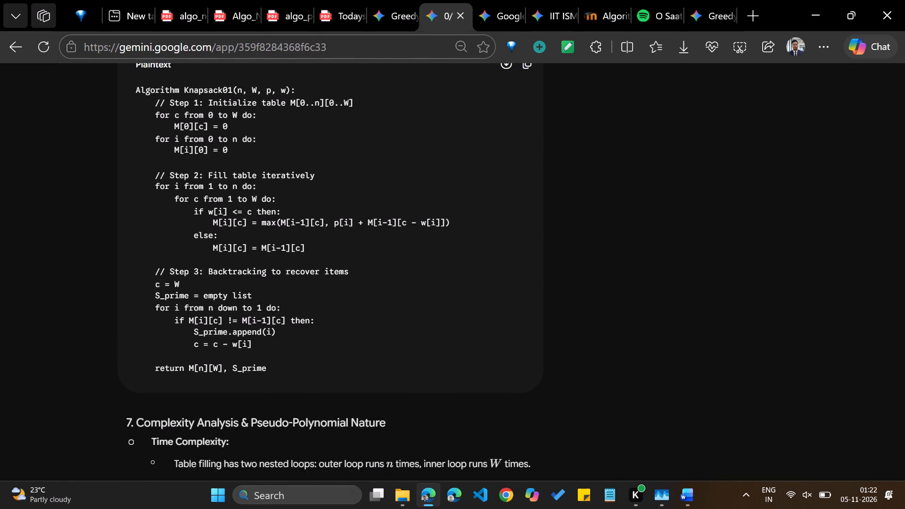
{"action": "scroll", "coordinate": [445, 292], "scroll_direction": "up", "scroll_amount": 1}
{"action": "scroll", "coordinate": [445, 292], "scroll_direction": "right", "scroll_amount": 1}
{"action": "scroll", "coordinate": [445, 292], "scroll_direction": "up", "scroll_amount": 1}
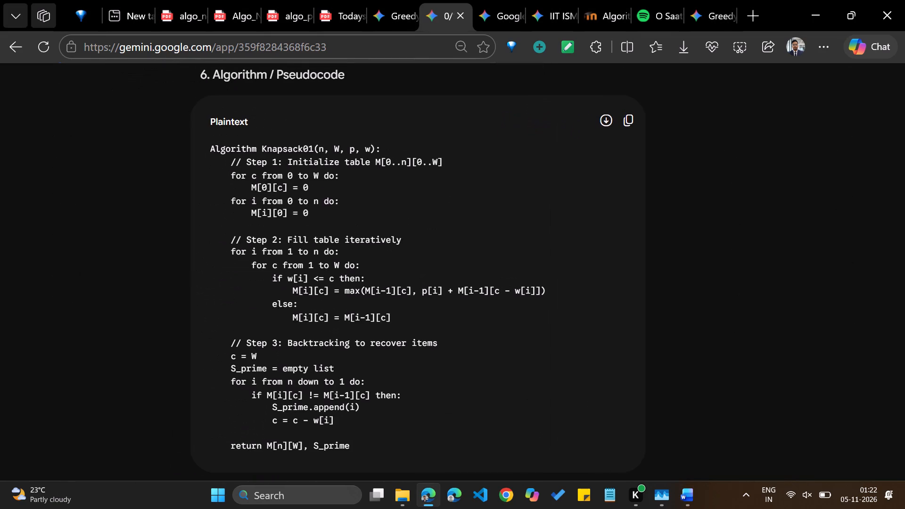
{"action": "scroll", "coordinate": [445, 292], "scroll_direction": "up", "scroll_amount": 1}
{"action": "key", "text": "Print"}
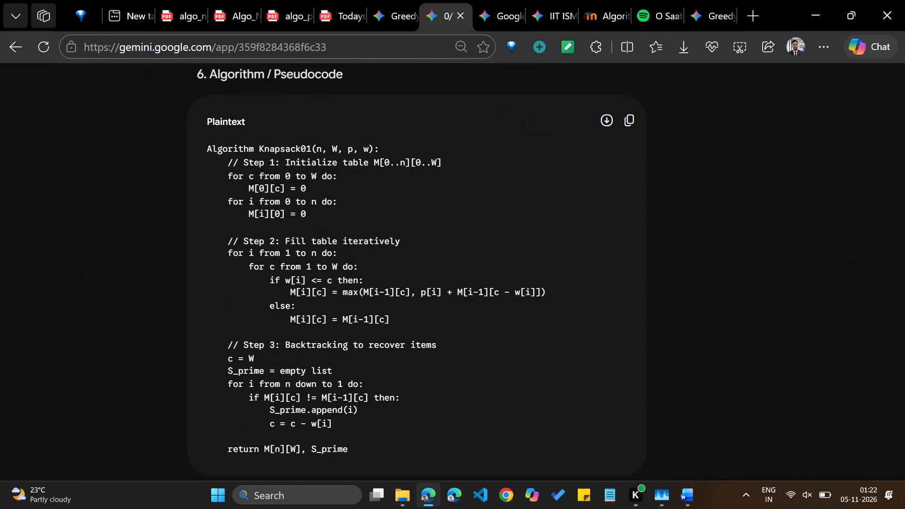
{"action": "left_click_drag", "start_coordinate": [194, 93], "coordinate": [640, 454]}
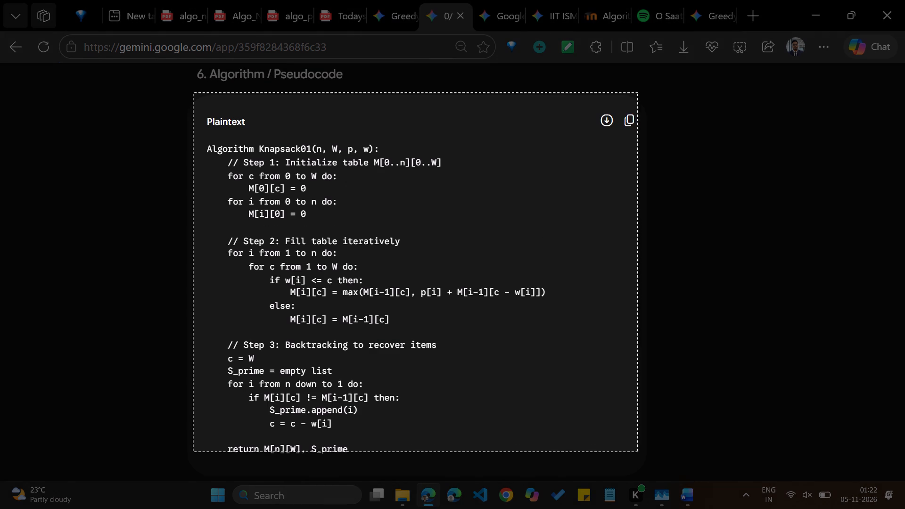
{"action": "left_click_drag", "start_coordinate": [640, 454], "coordinate": [644, 481]}
{"action": "key", "text": "ctrl+c"}
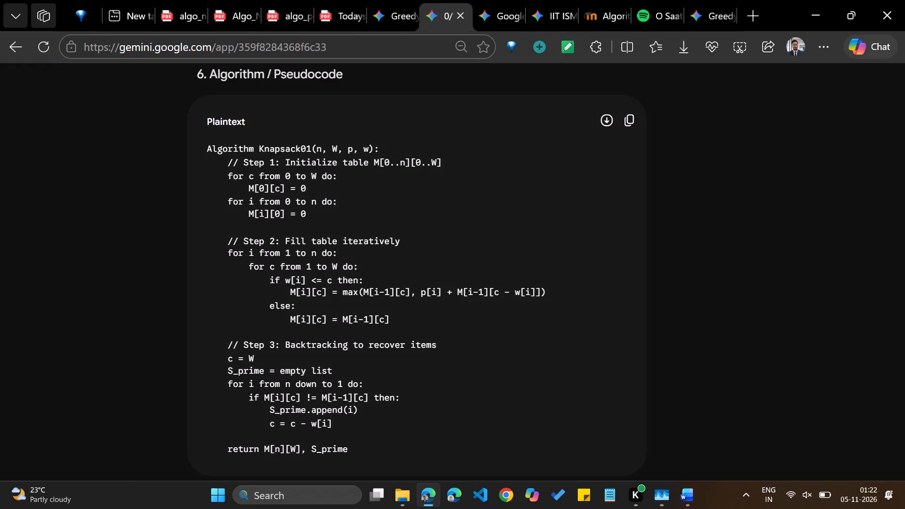
Return to the Document2 Word notes and replace the pseudocode text under 6. Algorithm / Pseudocode, from Plaintext to the return line, with the copied image.
{"action": "key", "text": "alt+Tab"}
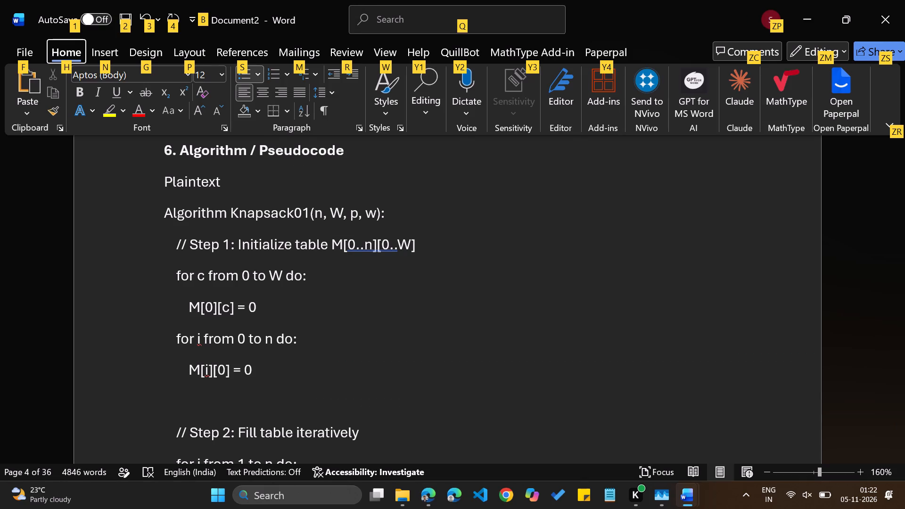
{"action": "key", "text": "Escape"}
{"action": "left_click_drag", "start_coordinate": [121, 172], "coordinate": [134, 244]}
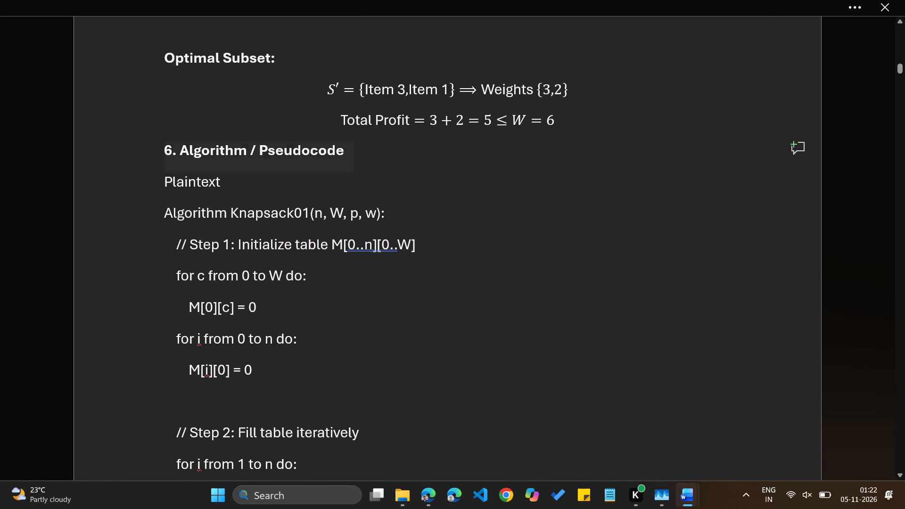
{"action": "left_click_drag", "start_coordinate": [134, 244], "coordinate": [166, 218]}
{"action": "scroll", "coordinate": [166, 218], "scroll_direction": "up", "scroll_amount": 4}
{"action": "scroll", "coordinate": [162, 222], "scroll_direction": "down", "scroll_amount": 1}
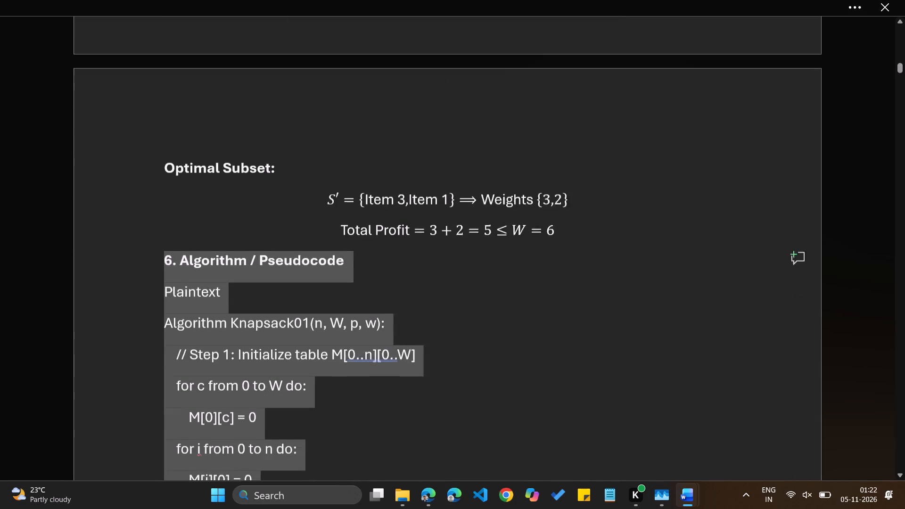
{"action": "left_click", "coordinate": [143, 238]}
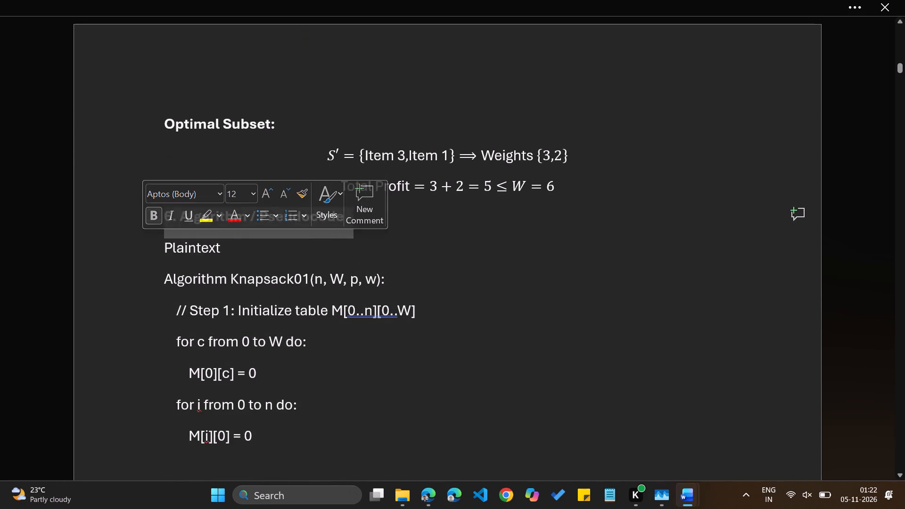
{"action": "left_click", "coordinate": [132, 246]}
{"action": "left_click_drag", "start_coordinate": [132, 246], "coordinate": [132, 508]}
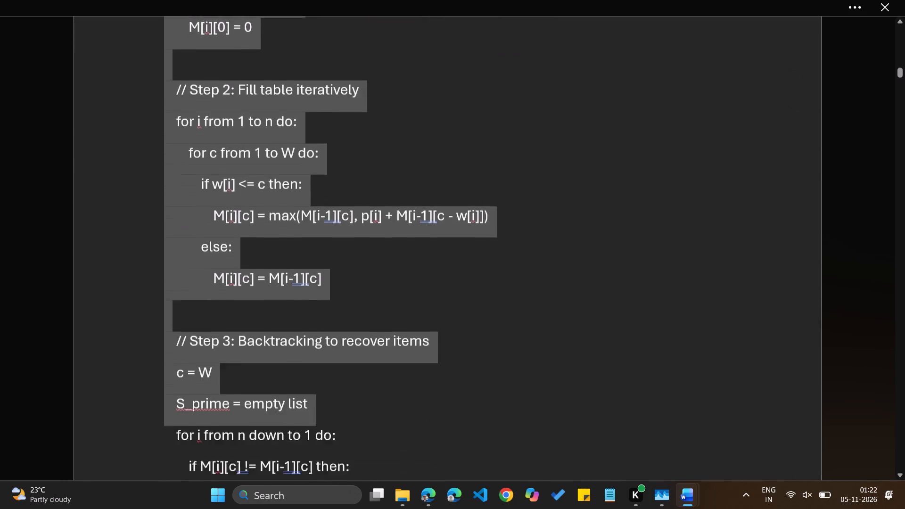
{"action": "left_click_drag", "start_coordinate": [132, 508], "coordinate": [170, 367]}
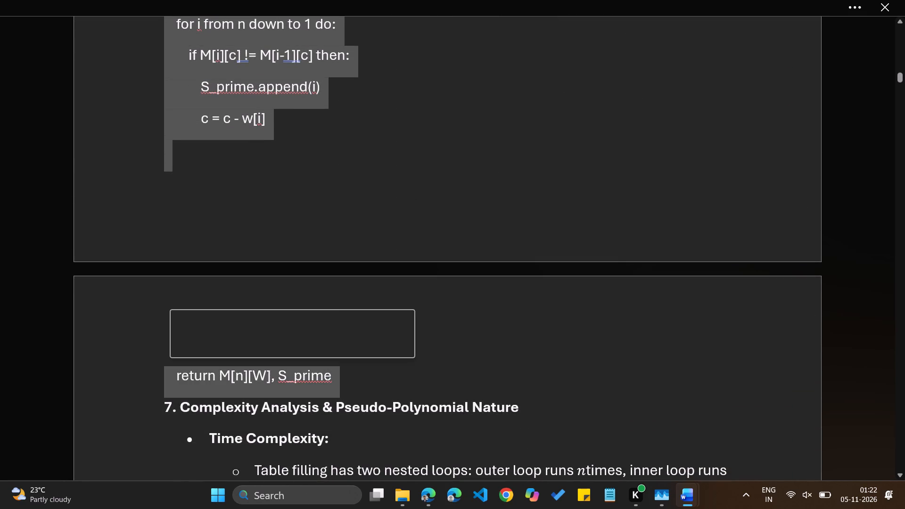
{"action": "key", "text": "BackSpace"}
{"action": "key", "text": "ctrl+v"}
In the Time Complexity bullets of section 7, insert the missing spaces after n, W and O(n).
{"action": "scroll", "coordinate": [364, 343], "scroll_direction": "up", "scroll_amount": 2}
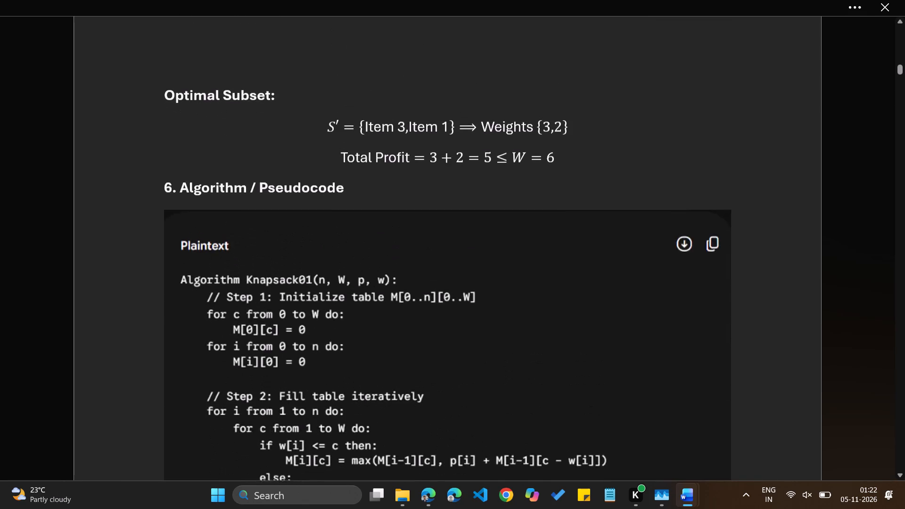
{"action": "scroll", "coordinate": [364, 343], "scroll_direction": "down", "scroll_amount": 3}
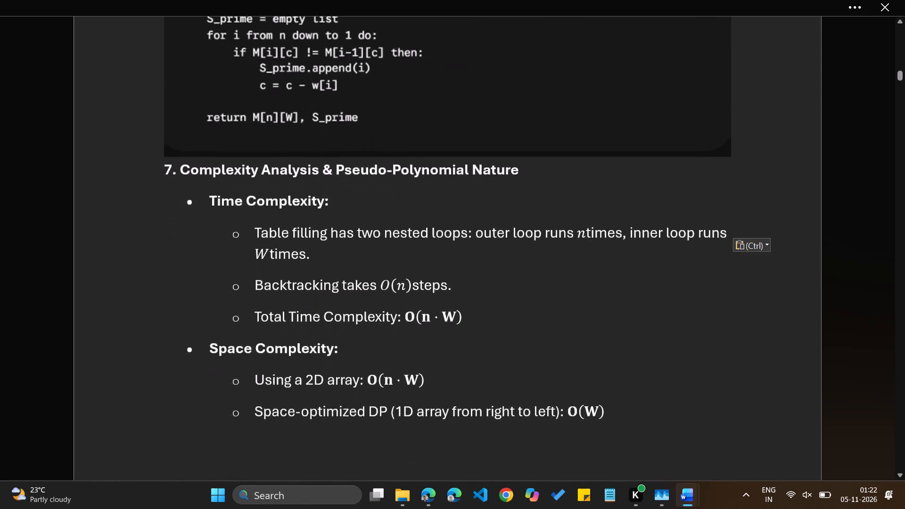
{"action": "scroll", "coordinate": [364, 343], "scroll_direction": "down", "scroll_amount": 2}
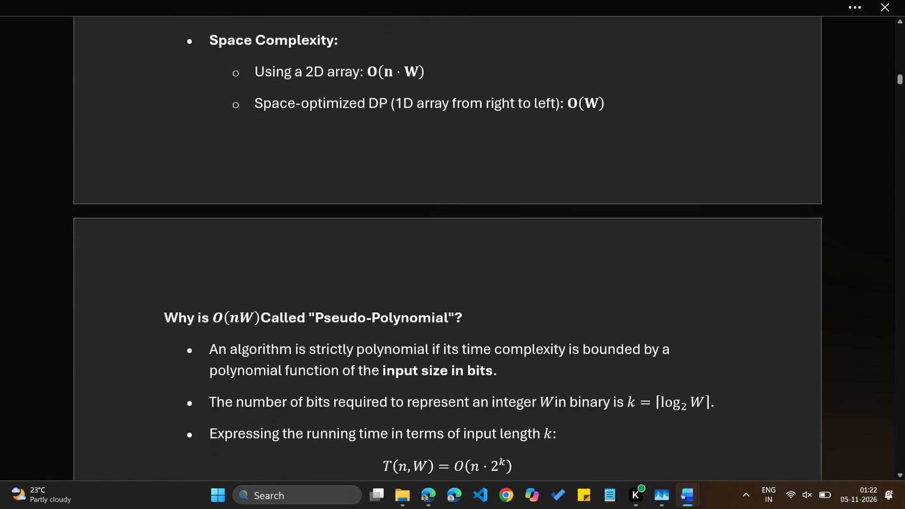
{"action": "scroll", "coordinate": [364, 343], "scroll_direction": "up", "scroll_amount": 2}
{"action": "scroll", "coordinate": [364, 343], "scroll_direction": "down", "scroll_amount": 1}
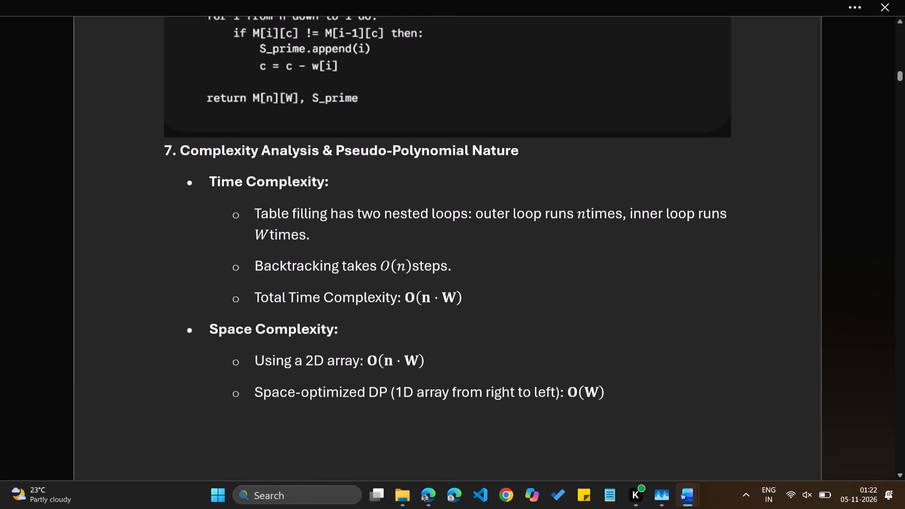
{"action": "scroll", "coordinate": [364, 343], "scroll_direction": "down", "scroll_amount": 1}
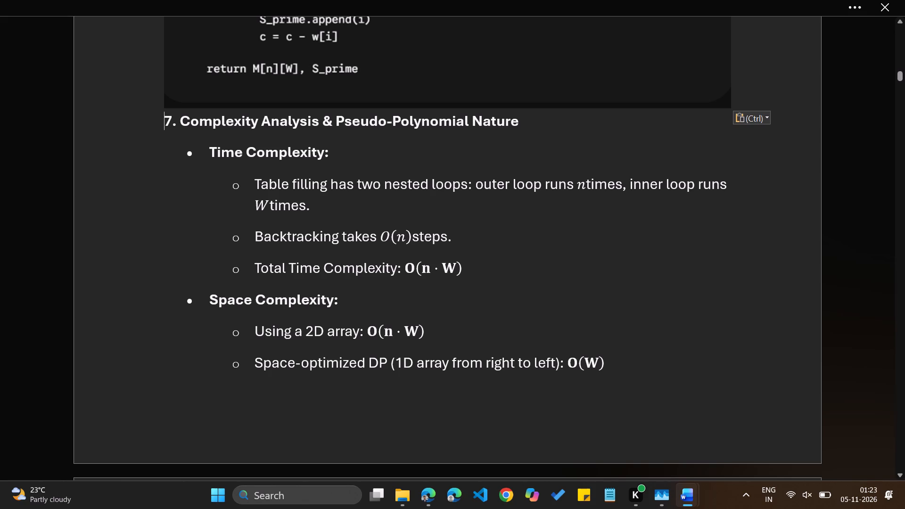
{"action": "left_click", "coordinate": [588, 183]}
{"action": "key", "text": "space"}
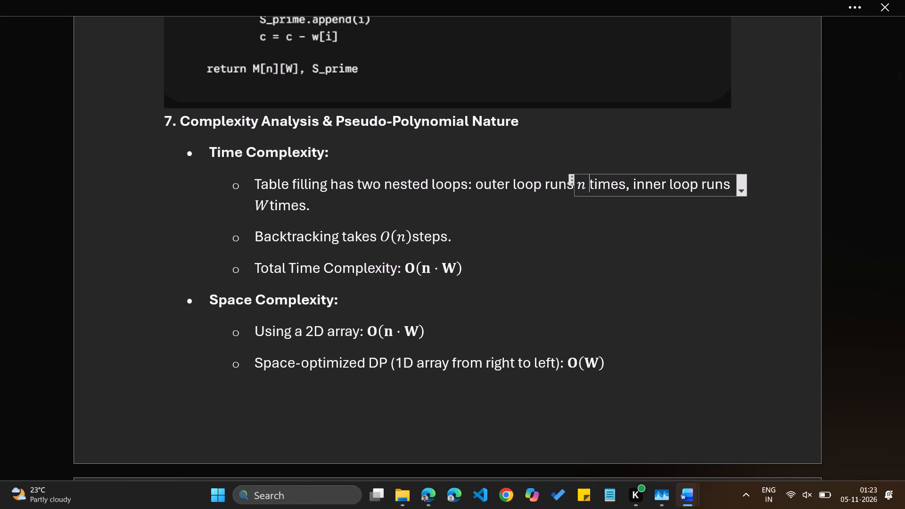
{"action": "left_click", "coordinate": [268, 207]}
{"action": "key", "text": "space"}
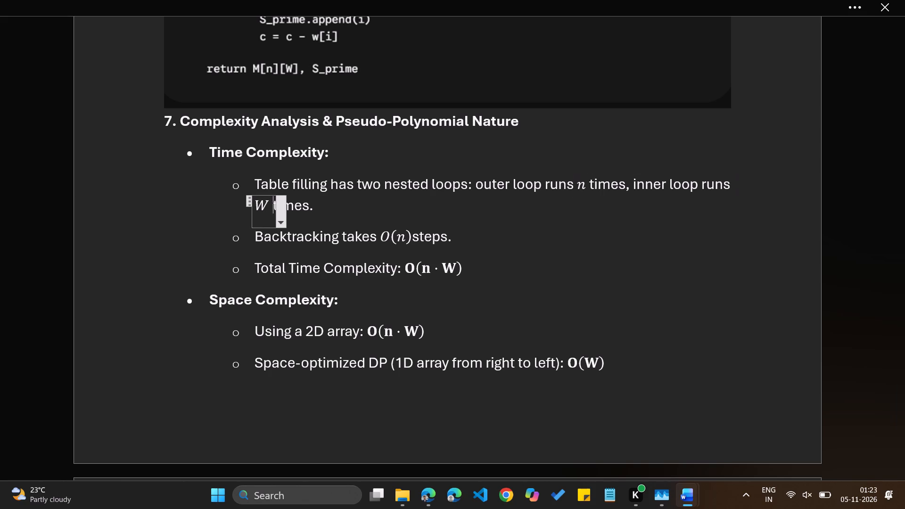
{"action": "left_click", "coordinate": [415, 234]}
{"action": "key", "text": "space"}
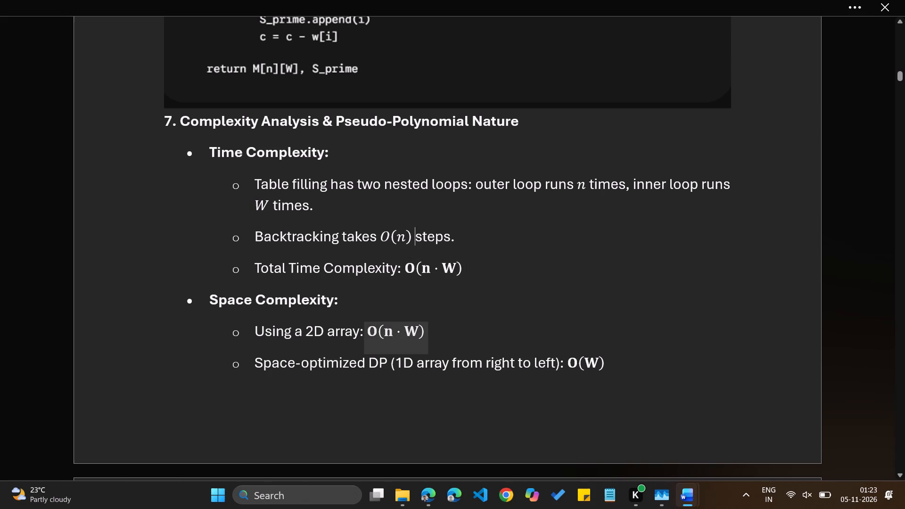
In the "Pseudo-Polynomial" part, insert missing spaces after O(nW) in the heading and after W before "in binary".
{"action": "scroll", "coordinate": [420, 325], "scroll_direction": "down", "scroll_amount": 1}
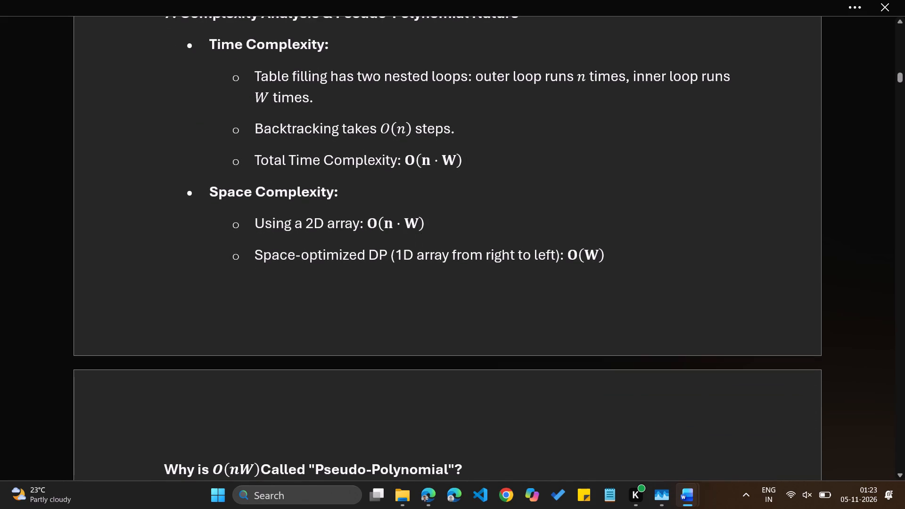
{"action": "scroll", "coordinate": [396, 305], "scroll_direction": "down", "scroll_amount": 2}
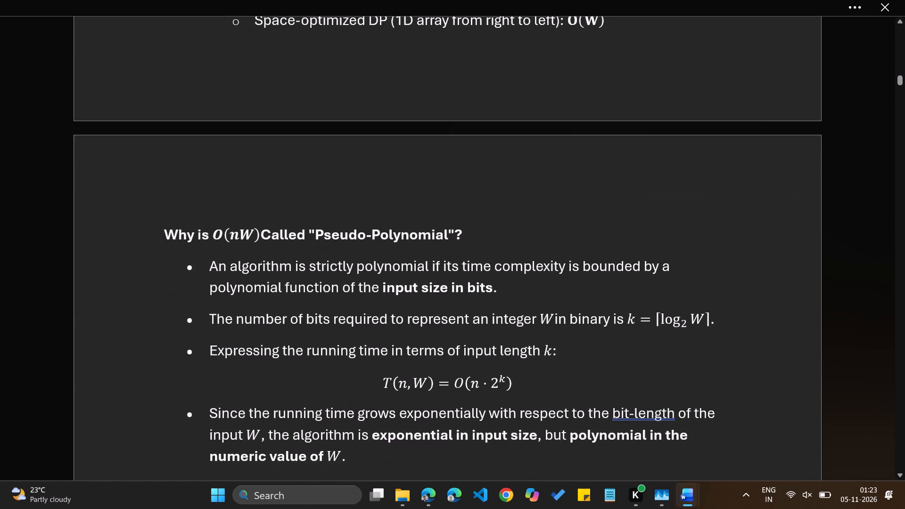
{"action": "left_click", "coordinate": [260, 230]}
{"action": "key", "text": "space"}
{"action": "scroll", "coordinate": [392, 251], "scroll_direction": "down", "scroll_amount": 1}
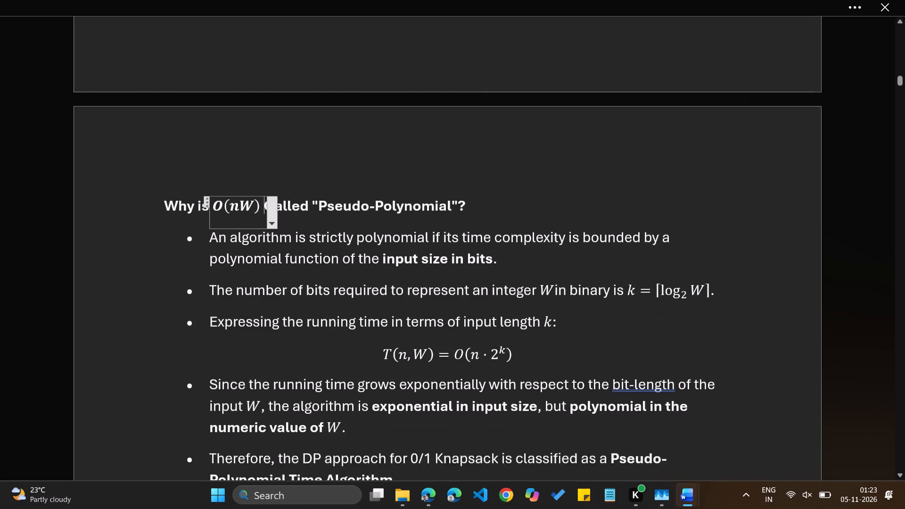
{"action": "scroll", "coordinate": [392, 251], "scroll_direction": "down", "scroll_amount": 1}
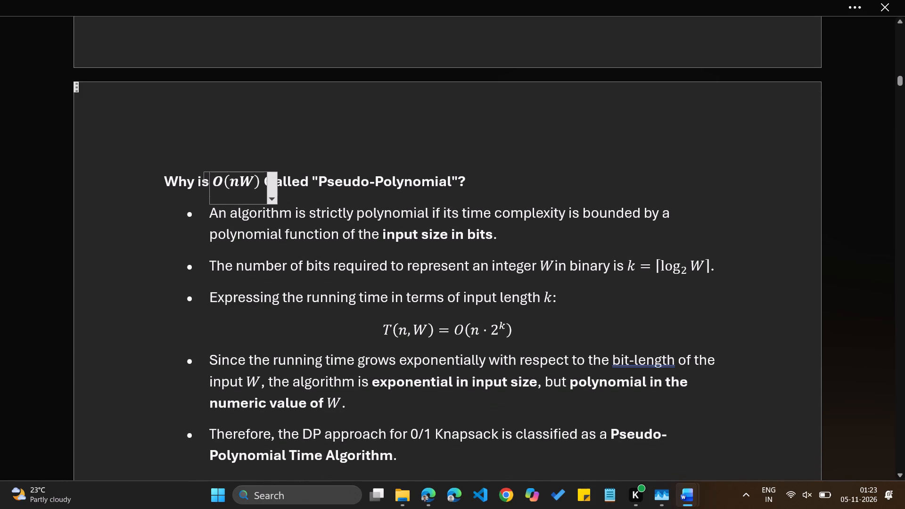
{"action": "scroll", "coordinate": [447, 223], "scroll_direction": "down", "scroll_amount": 1}
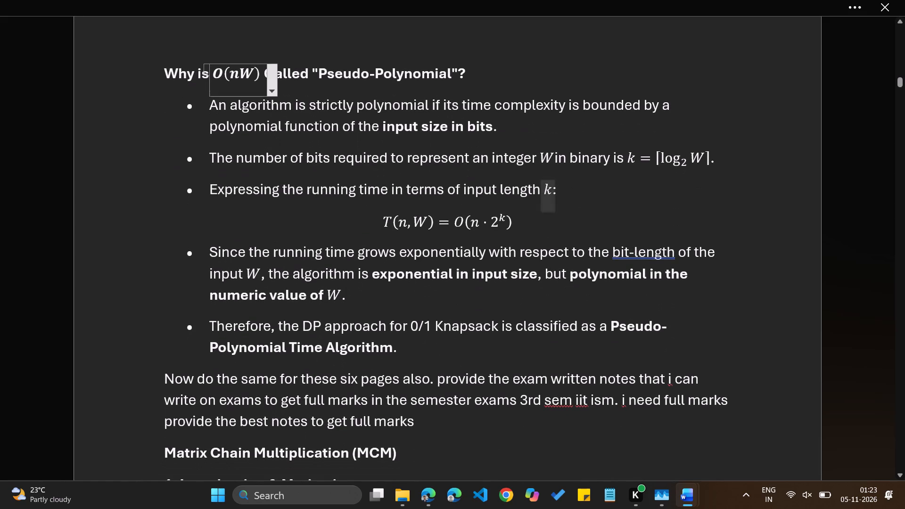
{"action": "left_click", "coordinate": [556, 158]}
{"action": "key", "text": "space"}
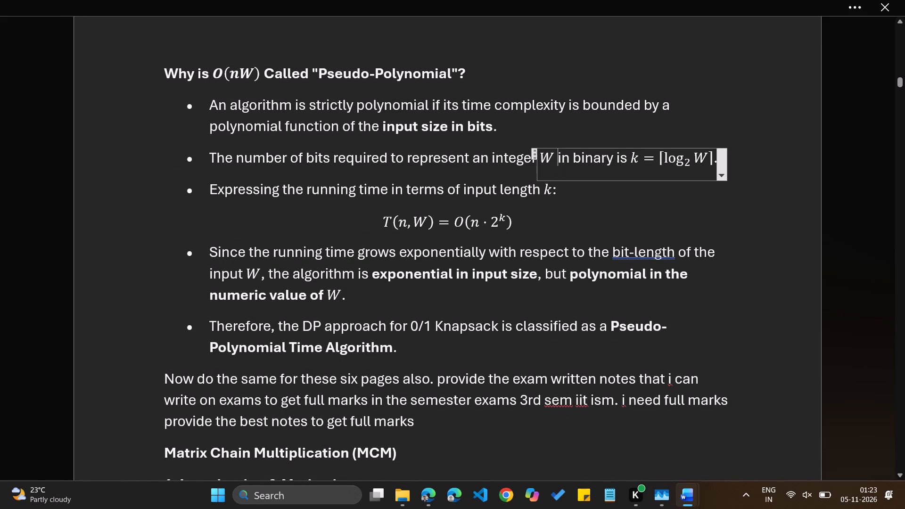
Replace the leftover chat prompt paragraph "Now do the same for these six pages also..." above Matrix Chain Multiplication (MCM) with a page break.
{"action": "scroll", "coordinate": [483, 216], "scroll_direction": "down", "scroll_amount": 1}
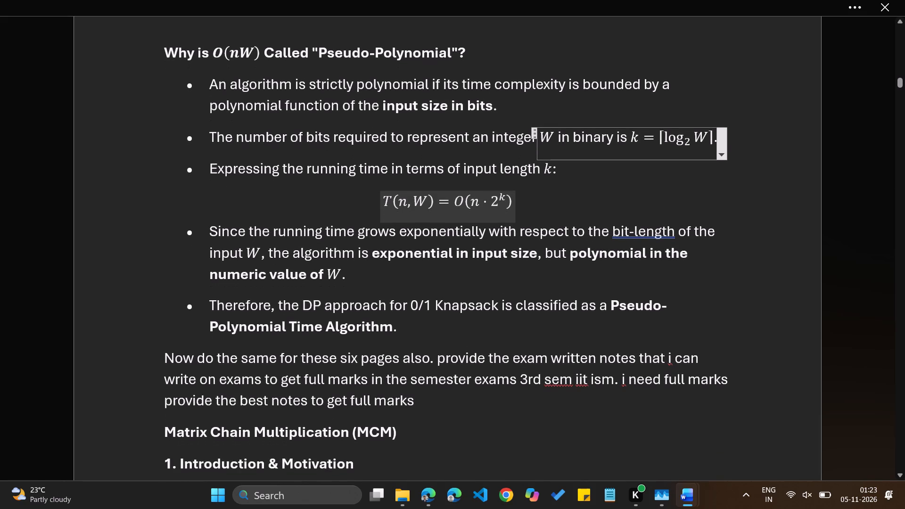
{"action": "scroll", "coordinate": [432, 234], "scroll_direction": "down", "scroll_amount": 1}
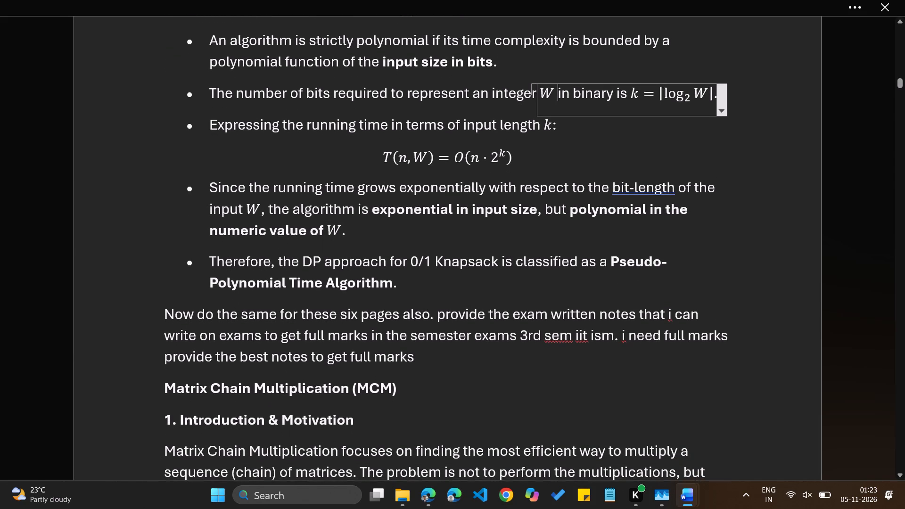
{"action": "scroll", "coordinate": [347, 241], "scroll_direction": "down", "scroll_amount": 1}
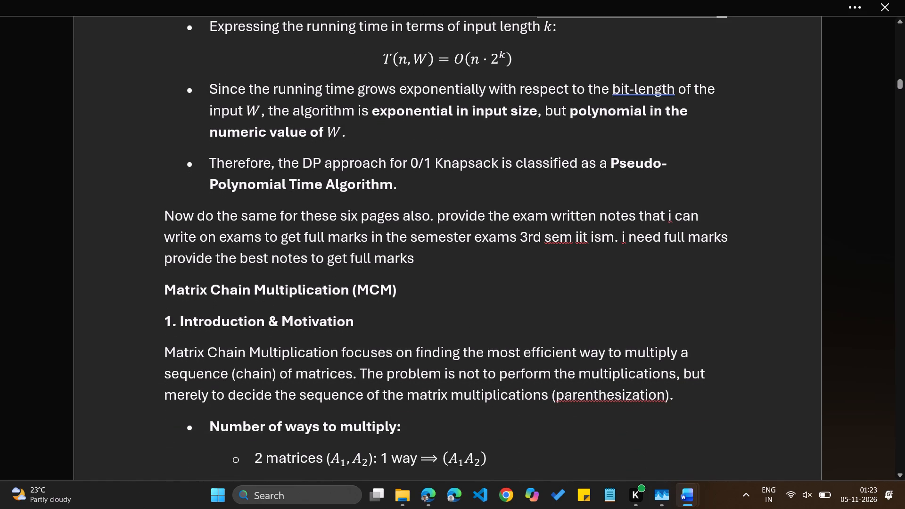
{"action": "scroll", "coordinate": [434, 179], "scroll_direction": "down", "scroll_amount": 1}
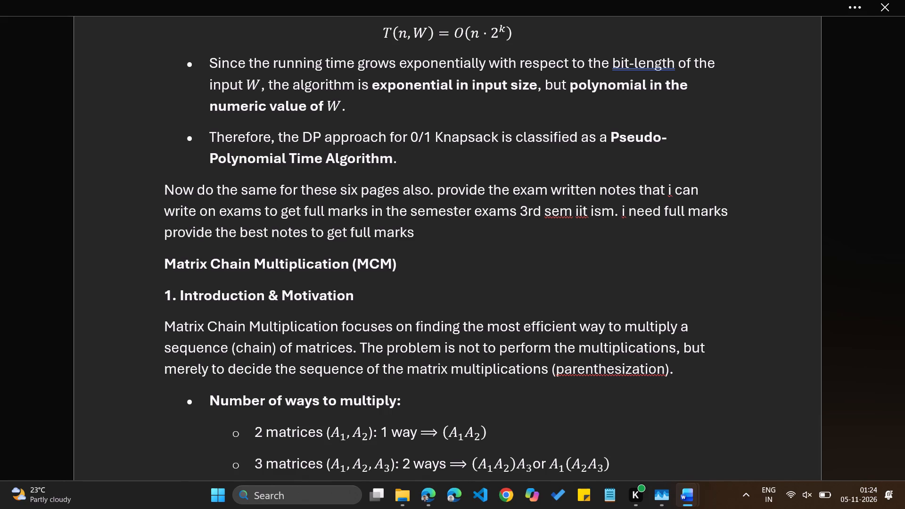
{"action": "scroll", "coordinate": [434, 179], "scroll_direction": "down", "scroll_amount": 1}
{"action": "left_click", "coordinate": [437, 110]}
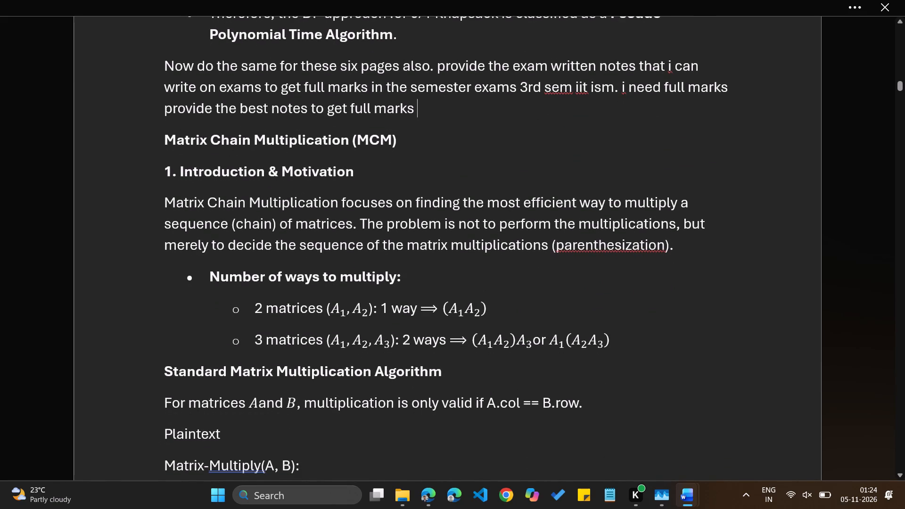
{"action": "left_click_drag", "start_coordinate": [437, 110], "coordinate": [177, 66]}
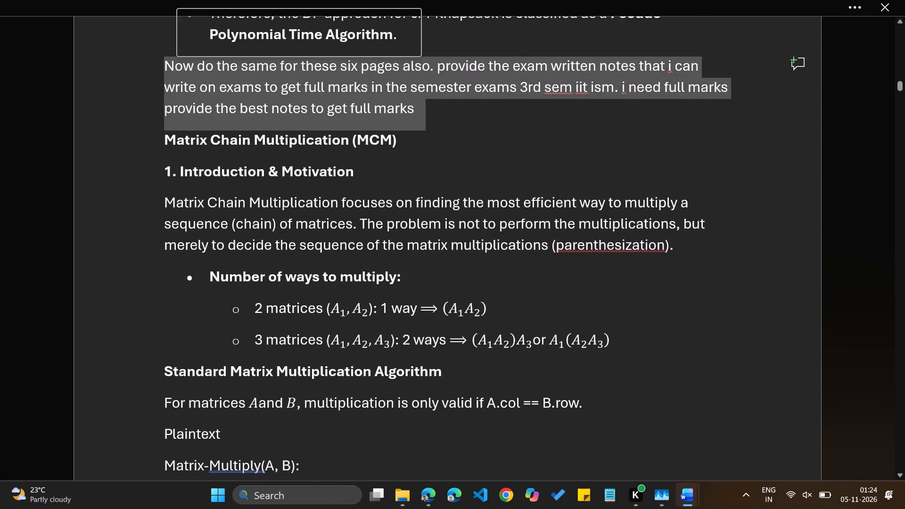
{"action": "key", "text": "BackSpace"}
{"action": "key", "text": "ctrl+Return"}
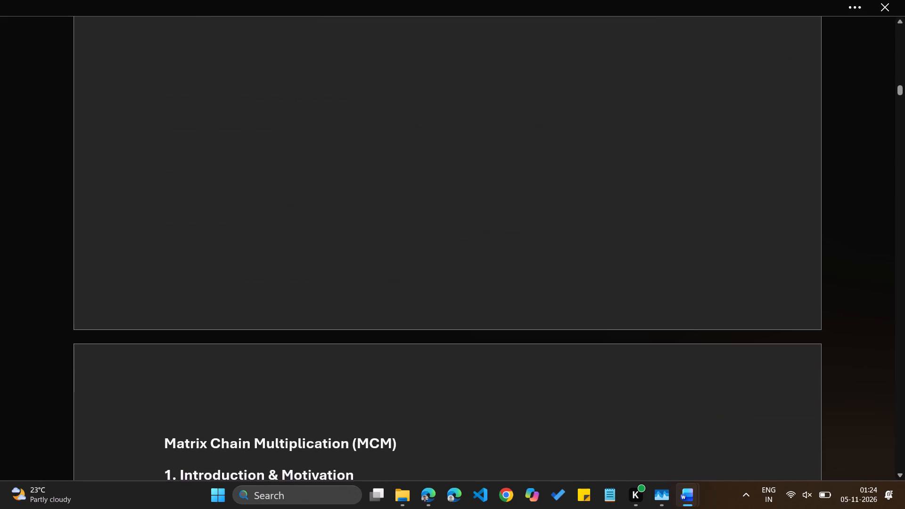
{"action": "scroll", "coordinate": [177, 66], "scroll_direction": "up", "scroll_amount": 5}
{"action": "scroll", "coordinate": [177, 66], "scroll_direction": "down", "scroll_amount": 6}
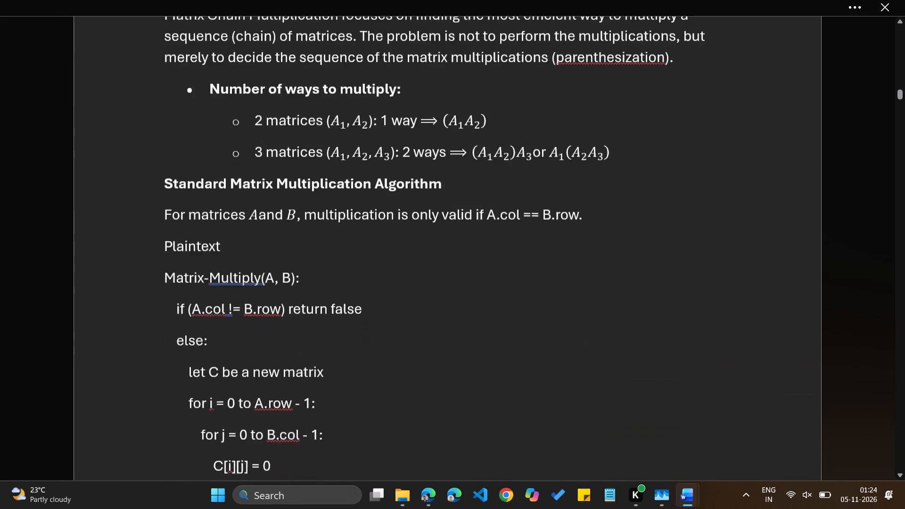
{"action": "scroll", "coordinate": [177, 66], "scroll_direction": "up", "scroll_amount": 1}
{"action": "scroll", "coordinate": [195, 141], "scroll_direction": "down", "scroll_amount": 1}
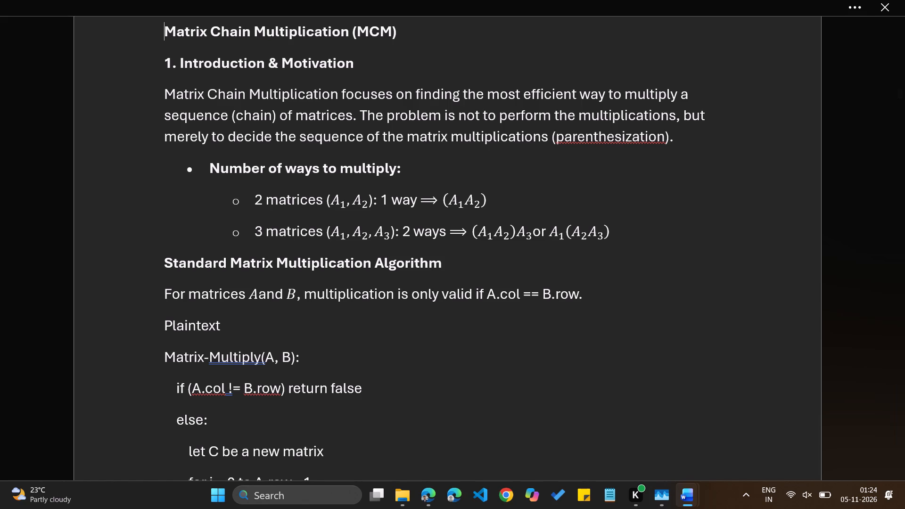
{"action": "scroll", "coordinate": [195, 141], "scroll_direction": "down", "scroll_amount": 2}
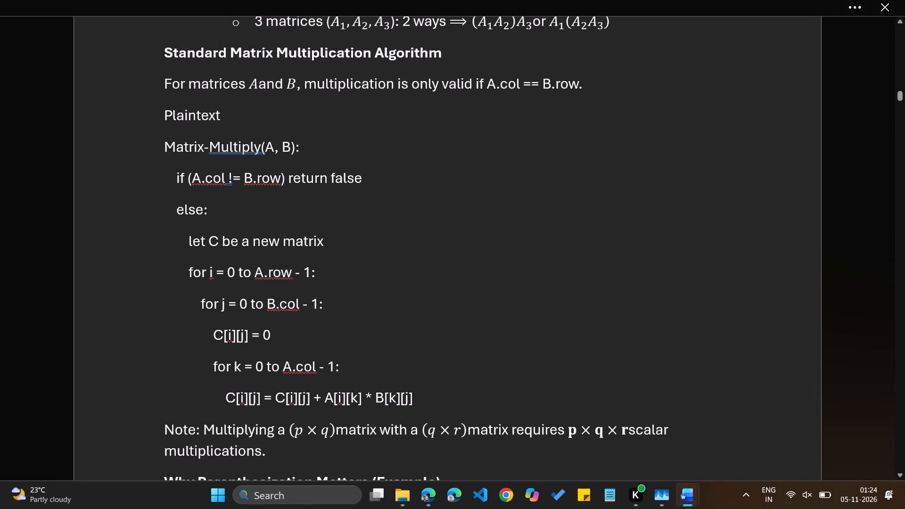
{"action": "left_click_drag", "start_coordinate": [126, 107], "coordinate": [165, 397]}
{"action": "key", "text": "BackSpace"}
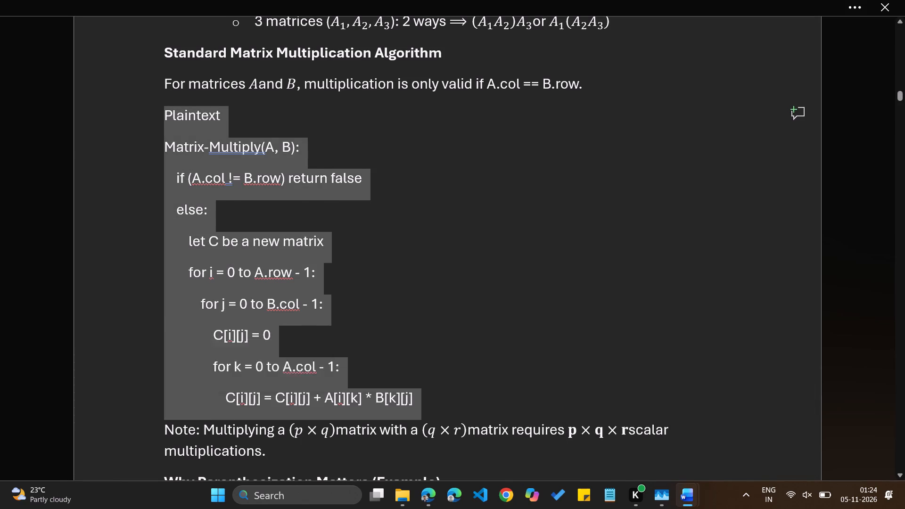
{"action": "key", "text": "ctrl+v"}
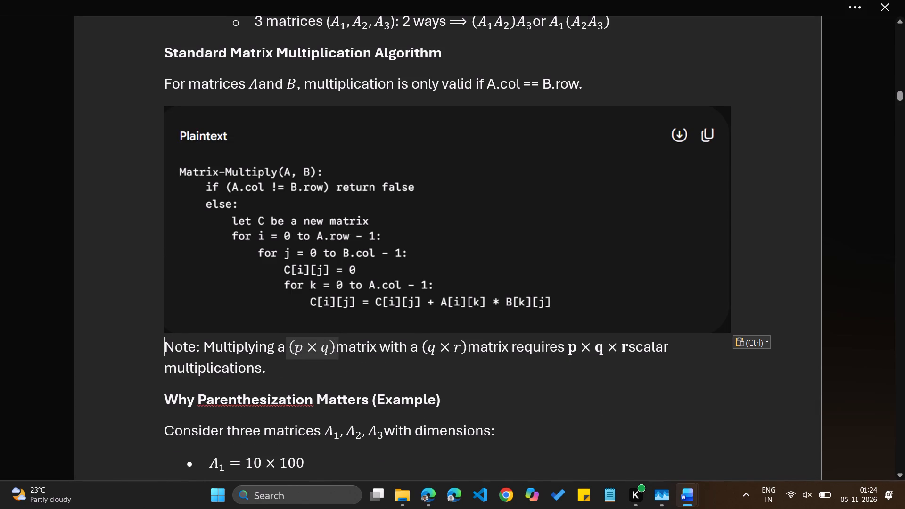
In the Note below the Matrix-Multiply image, insert the missing spaces after (p × q), (q × r) and p × q × r.
{"action": "scroll", "coordinate": [323, 354], "scroll_direction": "down", "scroll_amount": 1}
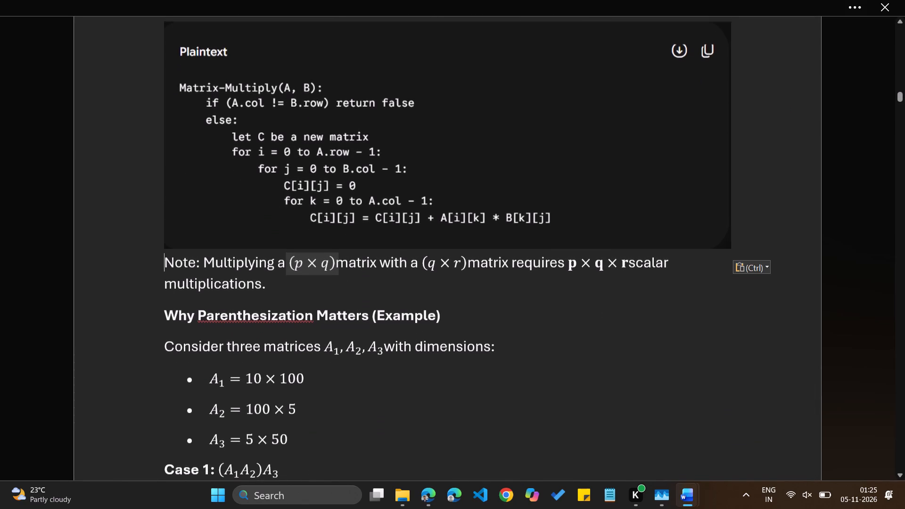
{"action": "scroll", "coordinate": [323, 354], "scroll_direction": "down", "scroll_amount": 1}
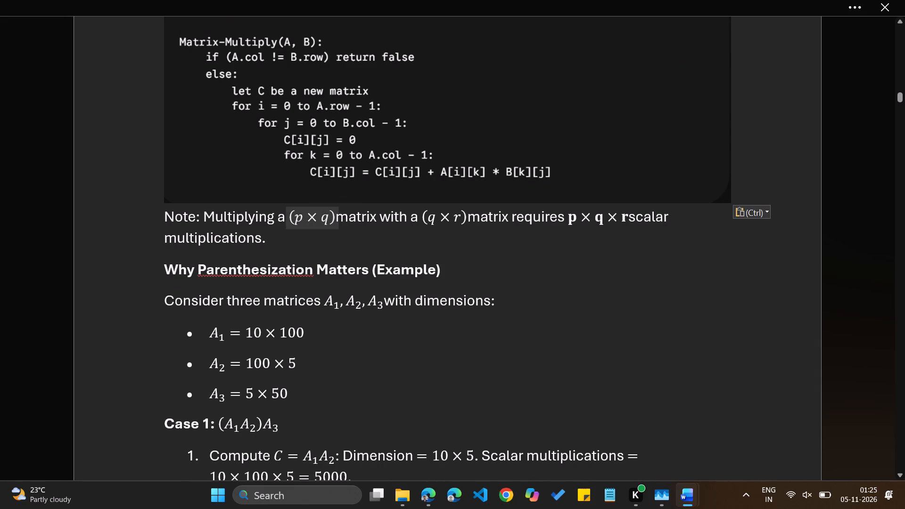
{"action": "left_click", "coordinate": [334, 222]}
{"action": "key", "text": "space"}
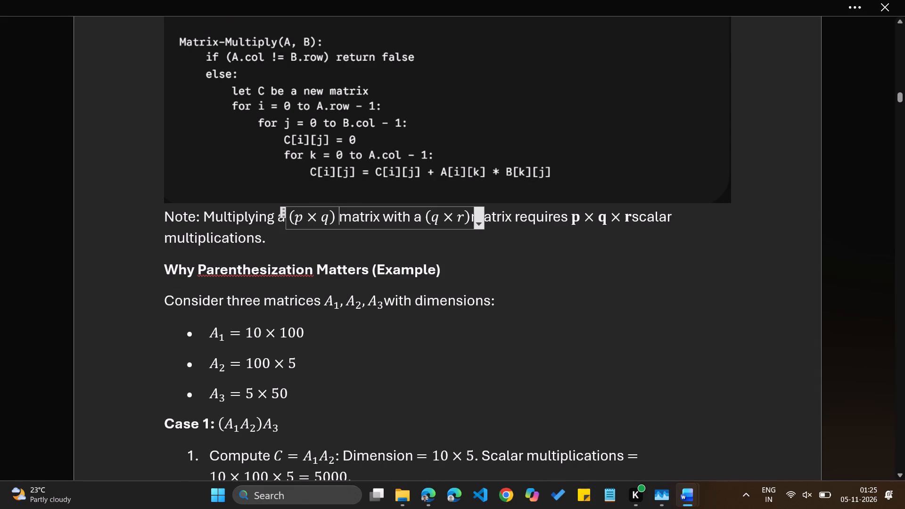
{"action": "left_click", "coordinate": [473, 220]}
{"action": "key", "text": "space"}
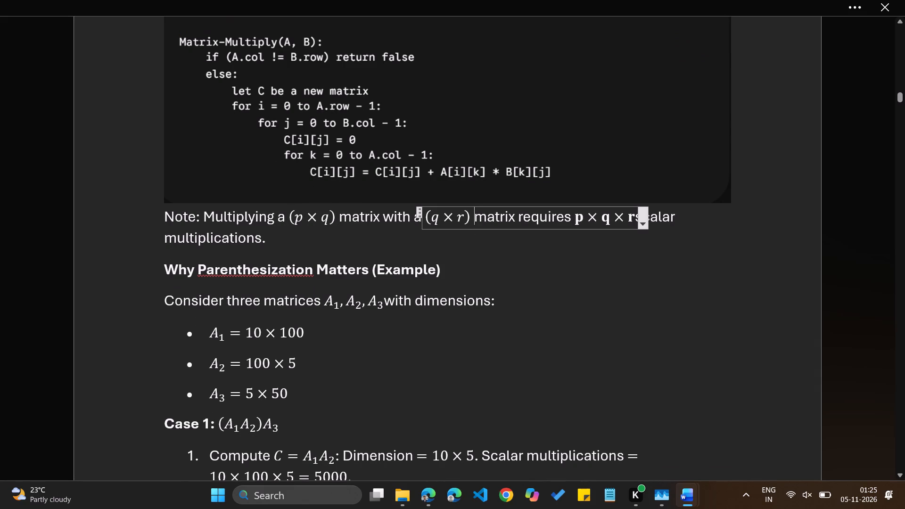
{"action": "left_click", "coordinate": [638, 218]}
{"action": "key", "text": "space"}
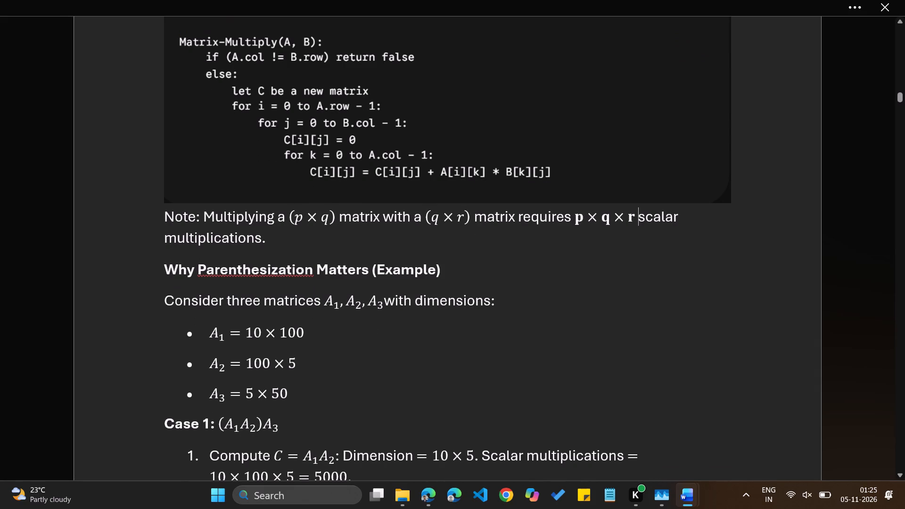
In the Input paragraph of 2. Formal Problem Statement, insert missing spaces after n and after the chain ⟨A1, A2, …, An⟩.
{"action": "scroll", "coordinate": [324, 253], "scroll_direction": "down", "scroll_amount": 2}
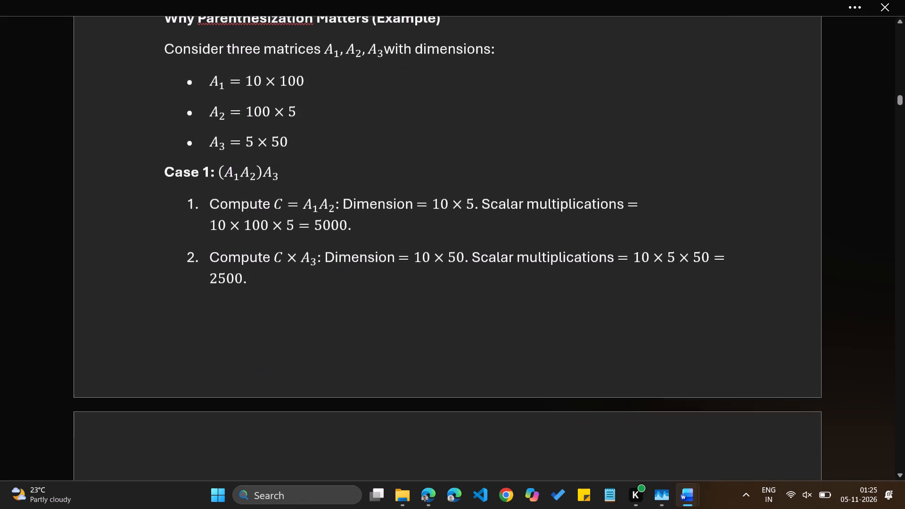
{"action": "scroll", "coordinate": [324, 253], "scroll_direction": "down", "scroll_amount": 2}
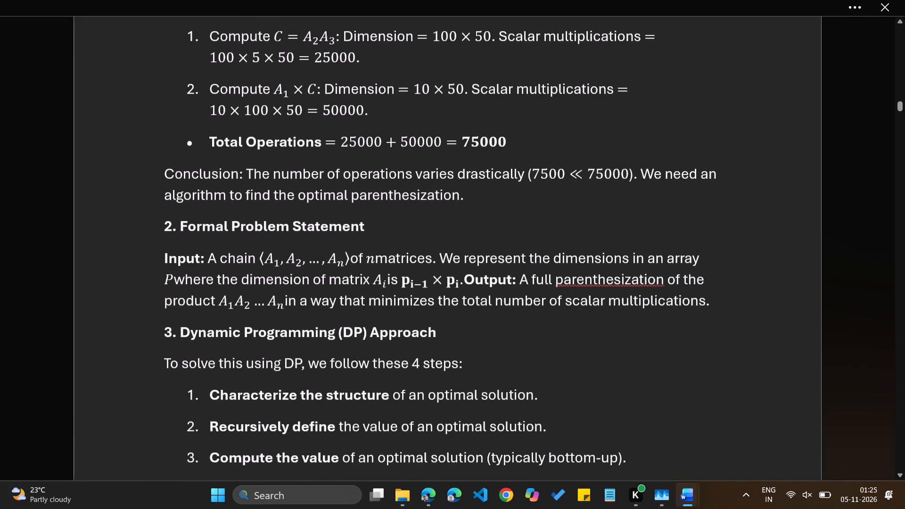
{"action": "scroll", "coordinate": [324, 253], "scroll_direction": "down", "scroll_amount": 1}
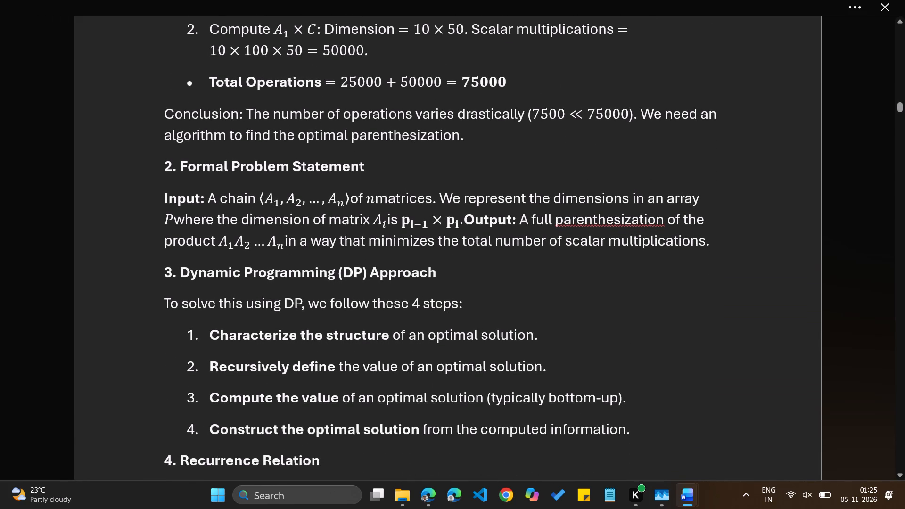
{"action": "left_click", "coordinate": [378, 205]}
{"action": "key", "text": "space"}
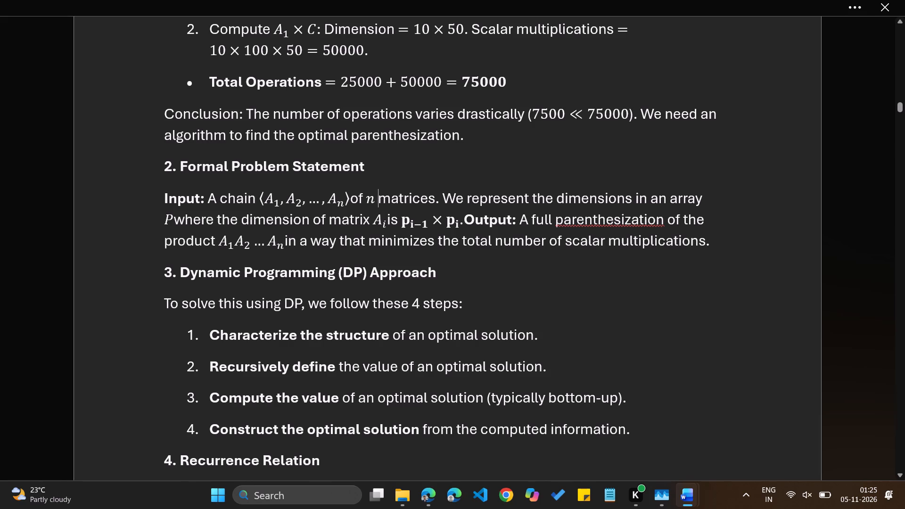
{"action": "key", "text": "Left"}
{"action": "key", "text": "Left"}
{"action": "key", "text": "Left"}
{"action": "key", "text": "Left"}
{"action": "key", "text": "Left"}
{"action": "key", "text": "Left"}
{"action": "key", "text": "Left"}
{"action": "key", "text": "Left"}
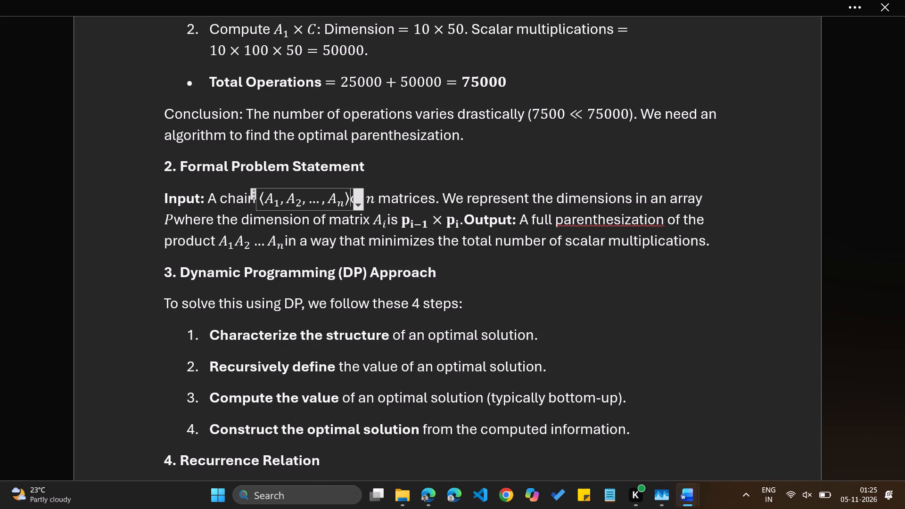
{"action": "key", "text": "space"}
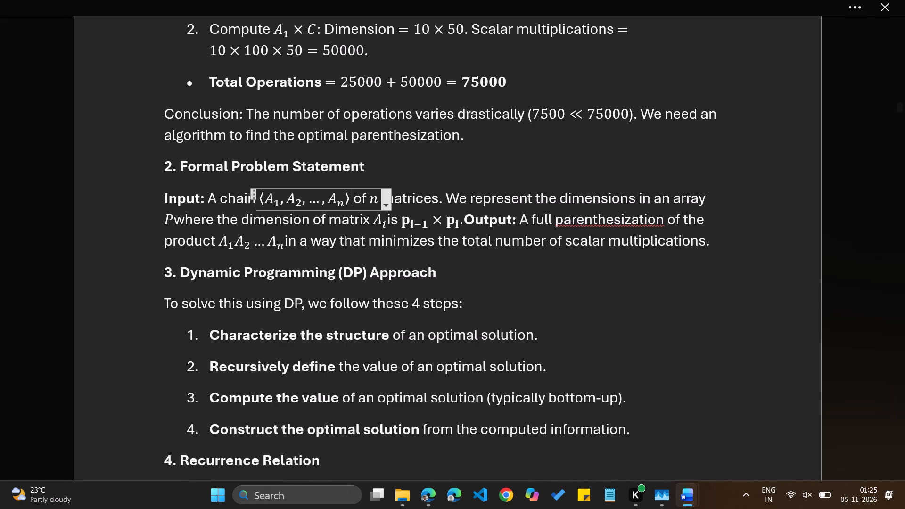
In the same Input paragraph, insert missing spaces after P and after matrix Ai, keeping the word "is" in lowercase.
{"action": "left_click", "coordinate": [175, 225]}
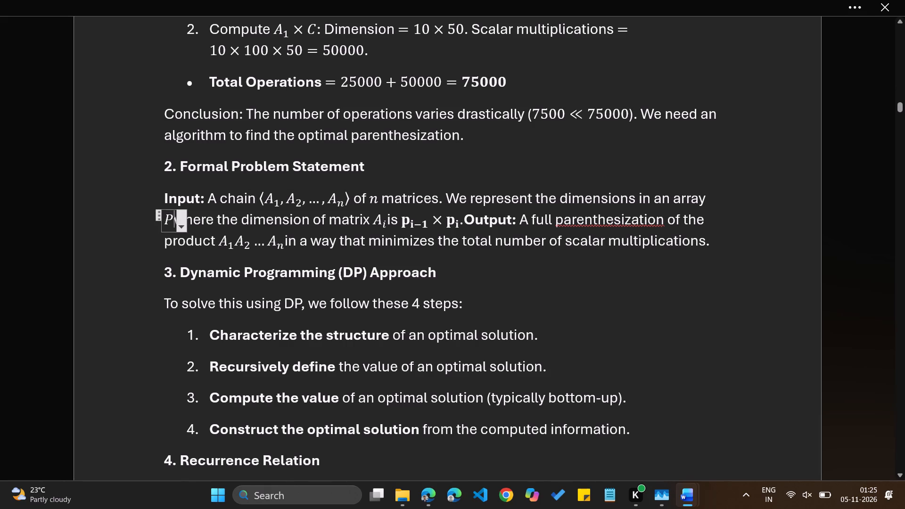
{"action": "key", "text": "space"}
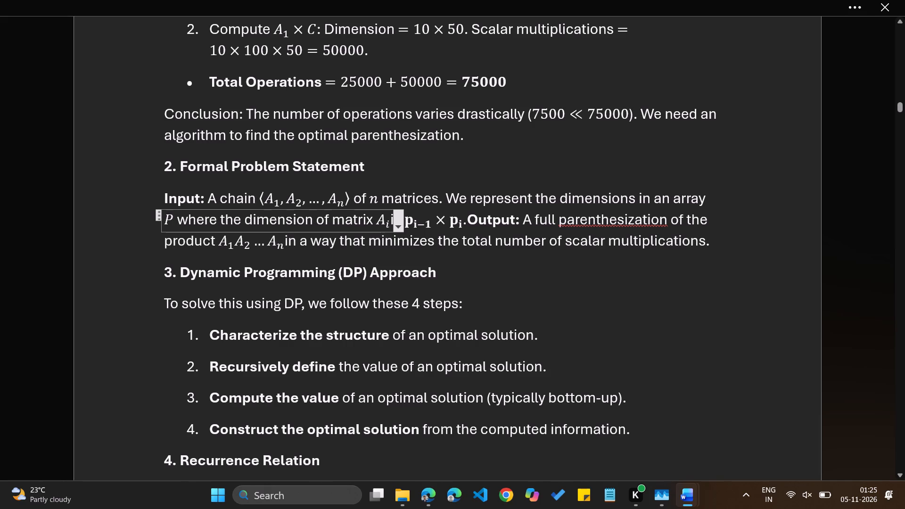
{"action": "left_click", "coordinate": [386, 225]}
{"action": "left_click", "coordinate": [457, 240]}
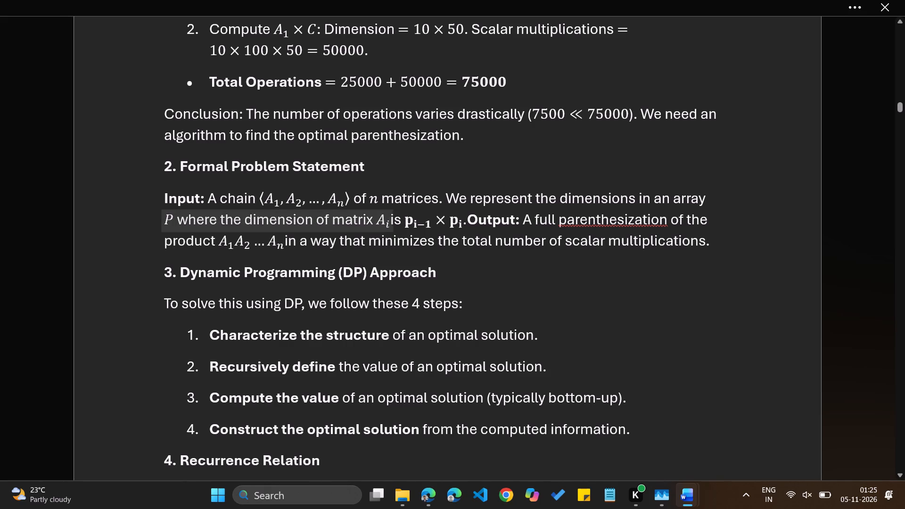
{"action": "left_click", "coordinate": [392, 222]}
{"action": "key", "text": "space"}
{"action": "key", "text": "BackSpace"}
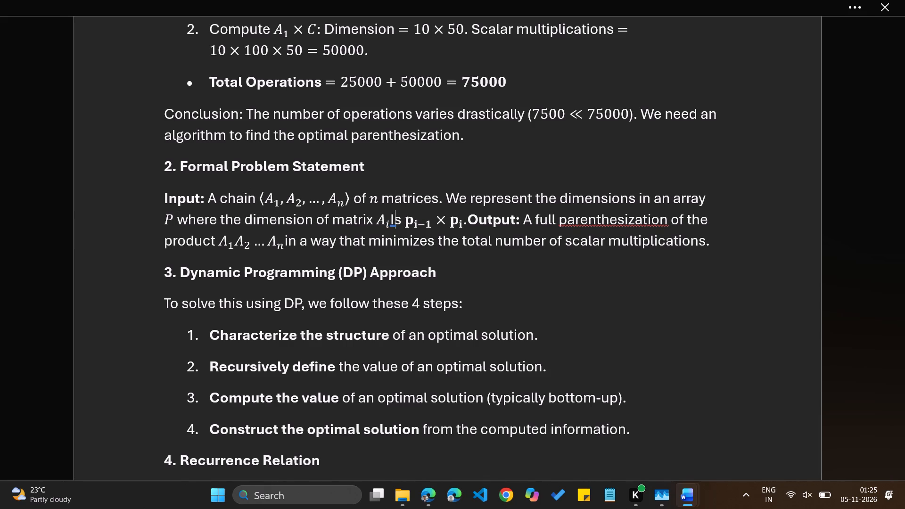
{"action": "key", "text": "Left"}
{"action": "key", "text": "space"}
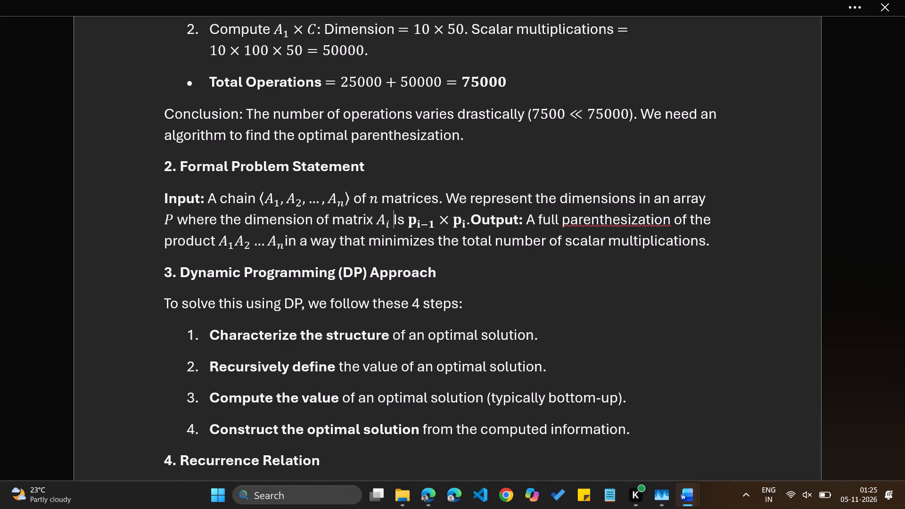
{"action": "key", "text": "Right"}
{"action": "key", "text": "BackSpace"}
{"action": "key", "text": "i"}
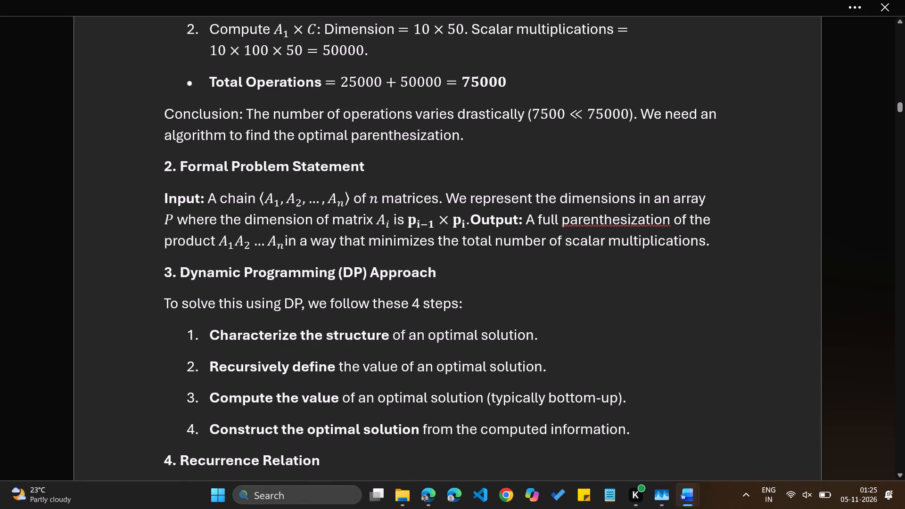
Separate "Output:" from the Input text with a space and start it as a new paragraph.
{"action": "left_click", "coordinate": [472, 222]}
{"action": "key", "text": "space"}
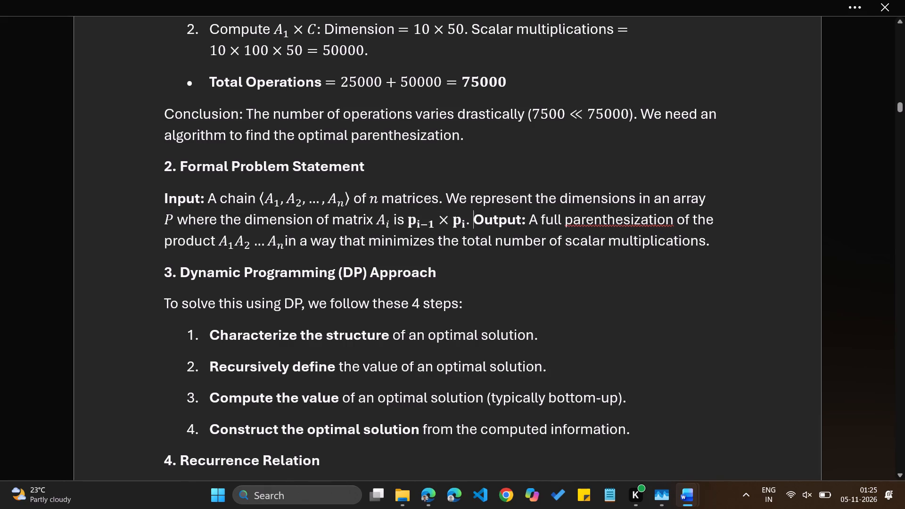
{"action": "key", "text": "Return"}
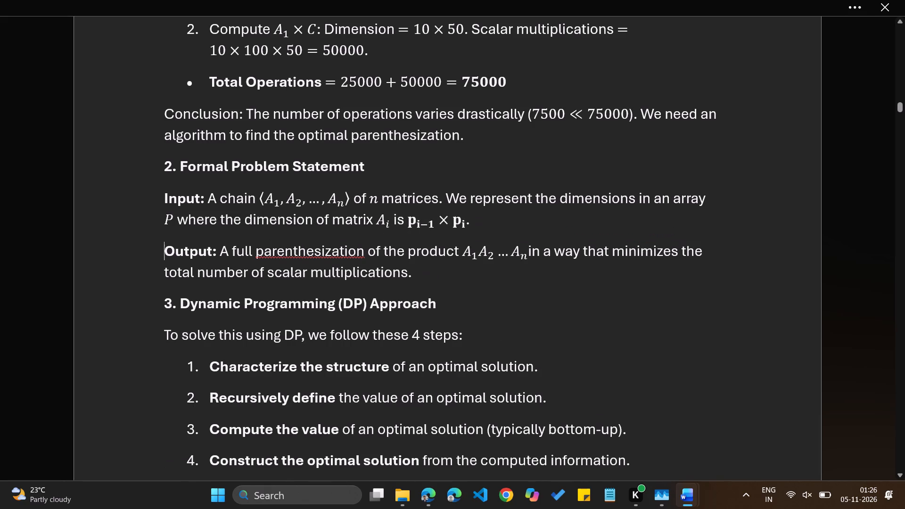
In the Recursive Step paragraph of 4. Recurrence Relation, insert the missing space between k and "be the optimal split point".
{"action": "scroll", "coordinate": [450, 286], "scroll_direction": "down", "scroll_amount": 1}
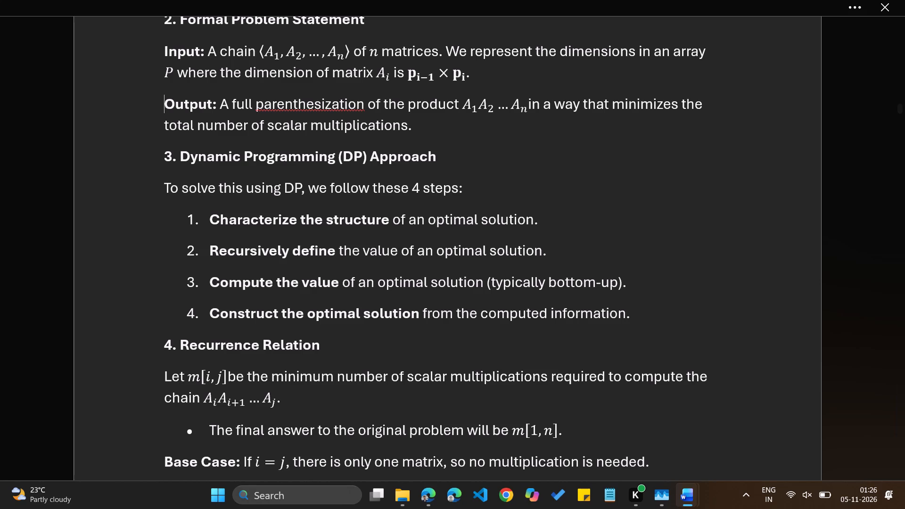
{"action": "scroll", "coordinate": [450, 286], "scroll_direction": "down", "scroll_amount": 2}
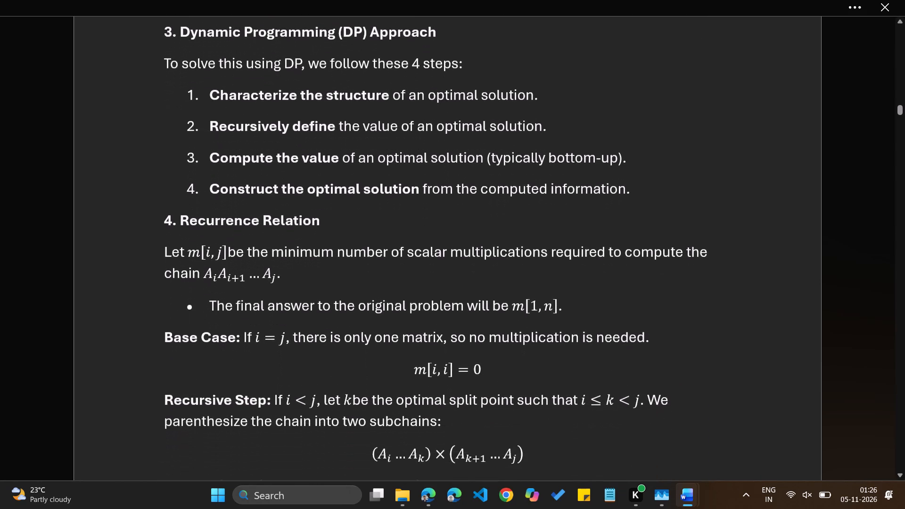
{"action": "scroll", "coordinate": [450, 286], "scroll_direction": "down", "scroll_amount": 2}
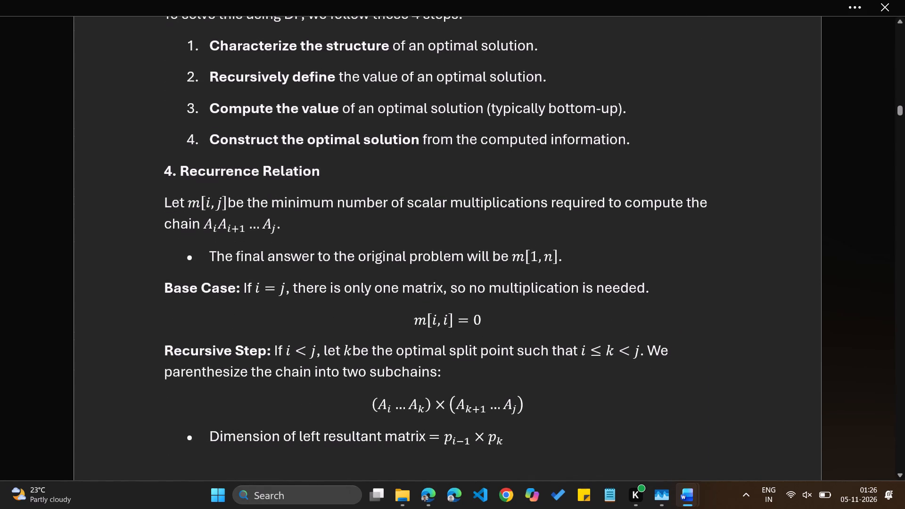
{"action": "scroll", "coordinate": [450, 286], "scroll_direction": "down", "scroll_amount": 1}
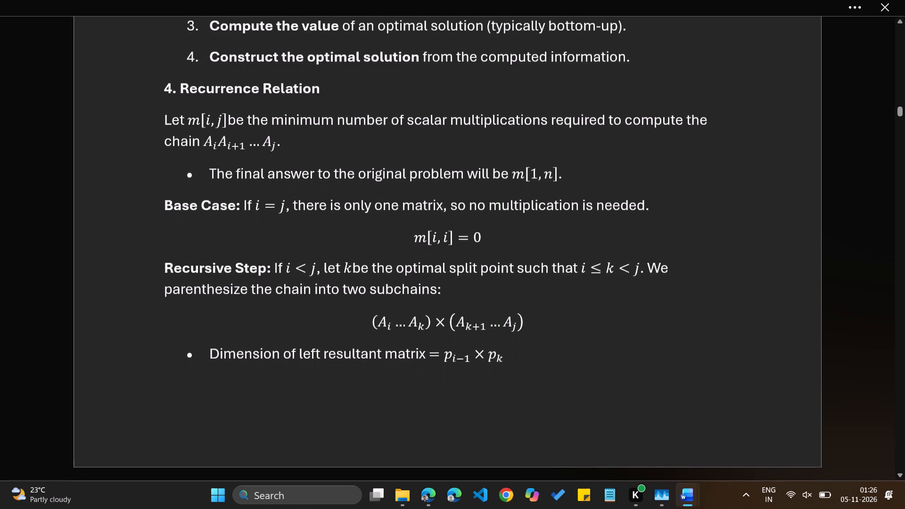
{"action": "left_click", "coordinate": [349, 254]}
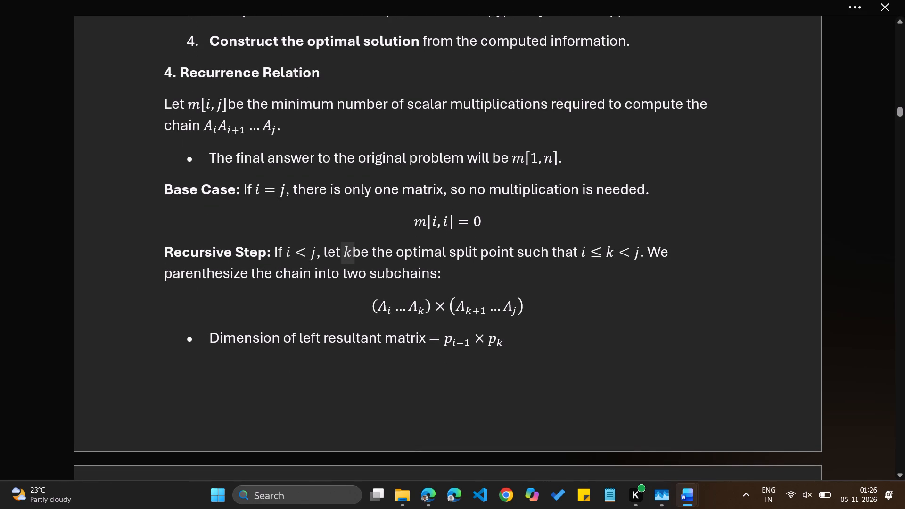
{"action": "key", "text": "space"}
{"action": "left_click", "coordinate": [505, 279]}
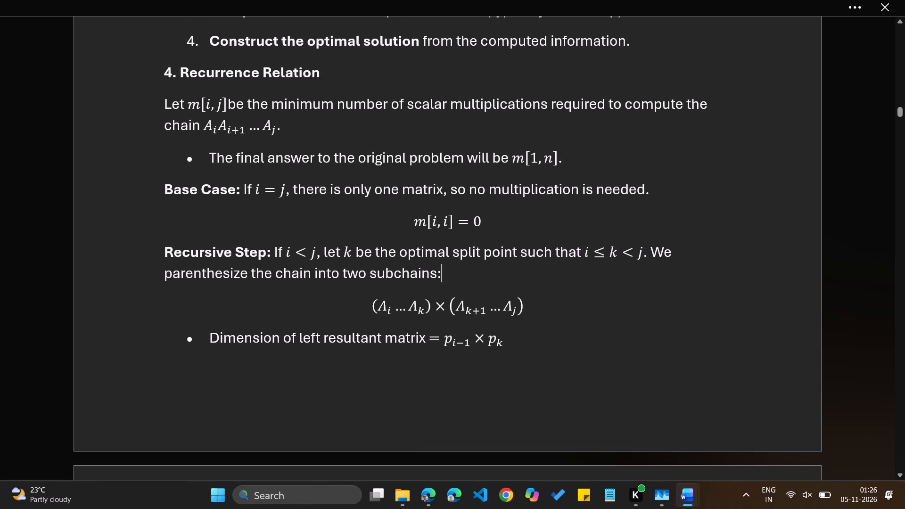
Check the resultant-matrix bullets, the overall recurrence and 5. Worked Example down to the DP Table for formatting faults.
{"action": "left_click", "coordinate": [558, 296]}
{"action": "scroll", "coordinate": [558, 296], "scroll_direction": "down", "scroll_amount": 1}
{"action": "right_click", "coordinate": [558, 296]}
{"action": "scroll", "coordinate": [558, 296], "scroll_direction": "down", "scroll_amount": 1}
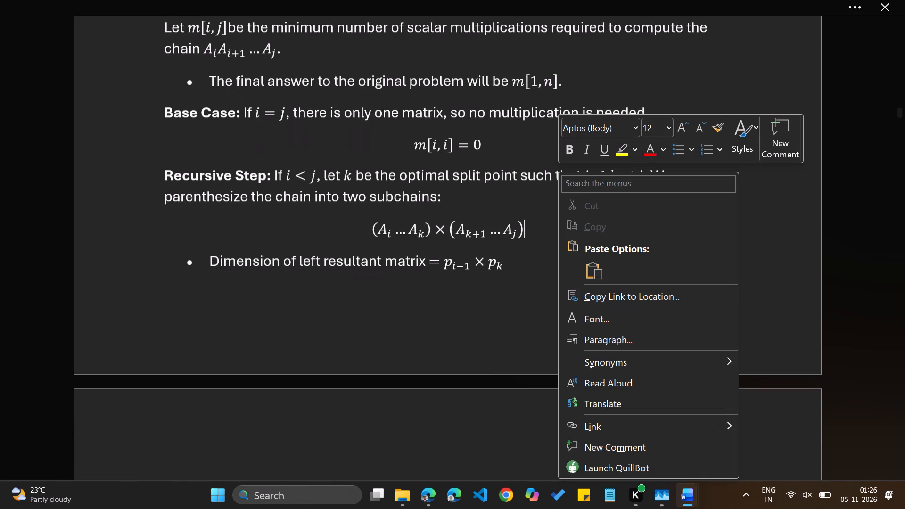
{"action": "left_click", "coordinate": [494, 270]}
{"action": "left_click", "coordinate": [527, 264]}
{"action": "scroll", "coordinate": [527, 264], "scroll_direction": "down", "scroll_amount": 1}
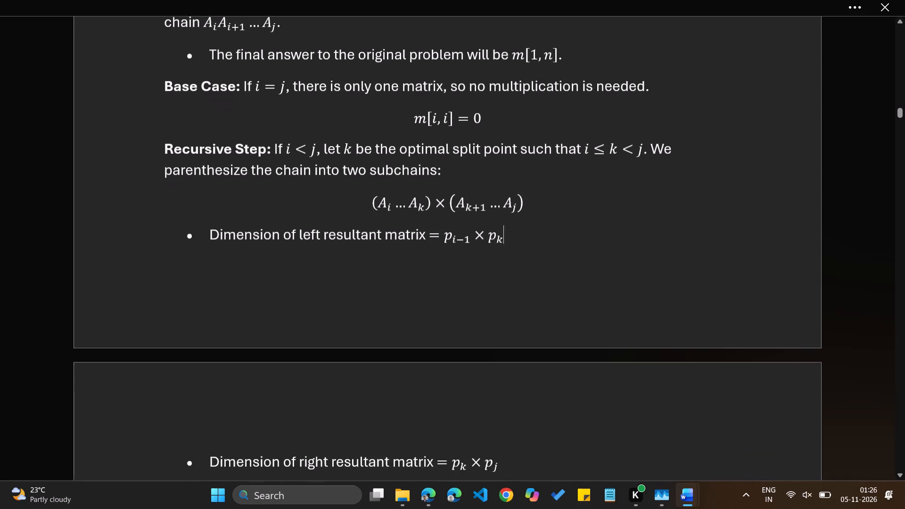
{"action": "scroll", "coordinate": [519, 218], "scroll_direction": "down", "scroll_amount": 2}
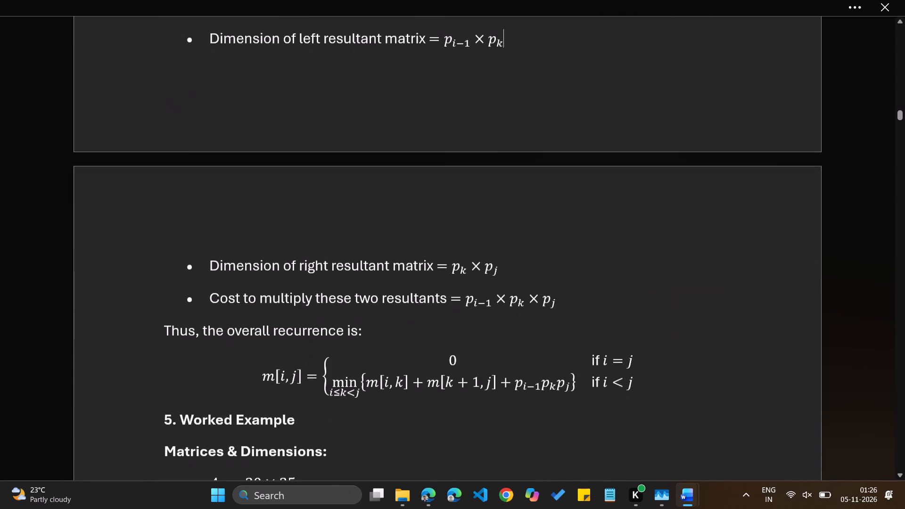
{"action": "left_click", "coordinate": [522, 260]}
{"action": "scroll", "coordinate": [522, 260], "scroll_direction": "down", "scroll_amount": 1}
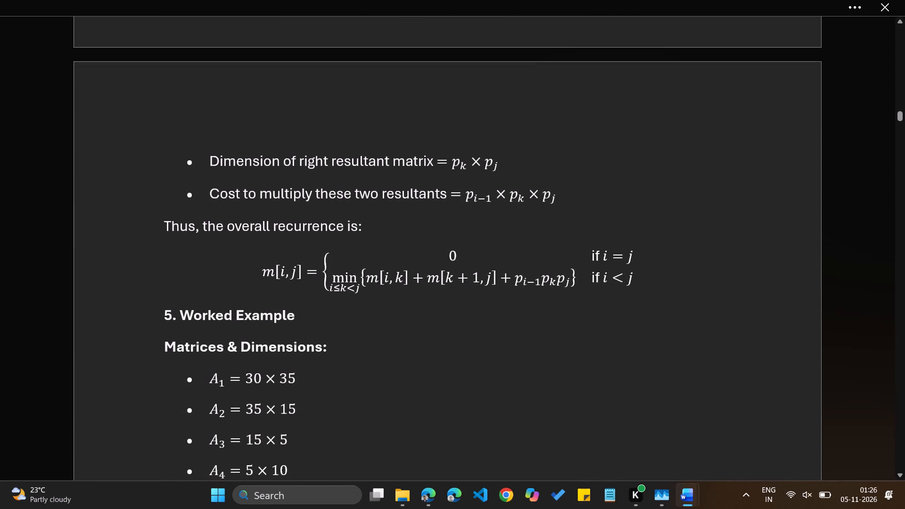
{"action": "scroll", "coordinate": [511, 369], "scroll_direction": "down", "scroll_amount": 3}
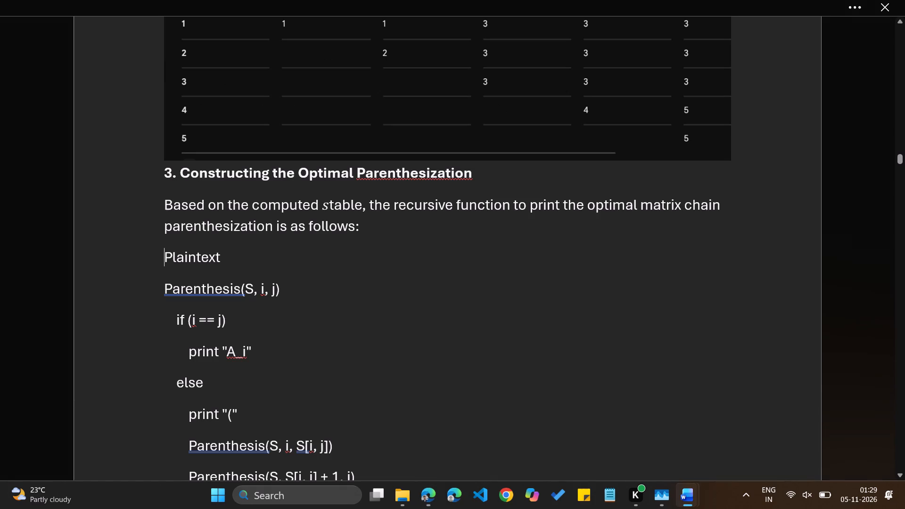
Replace the typed Plaintext Parenthesis(S, i, j) pseudocode in section 3, through the final print line, with the copied pseudocode screenshot.
{"action": "left_click_drag", "start_coordinate": [128, 246], "coordinate": [124, 348]}
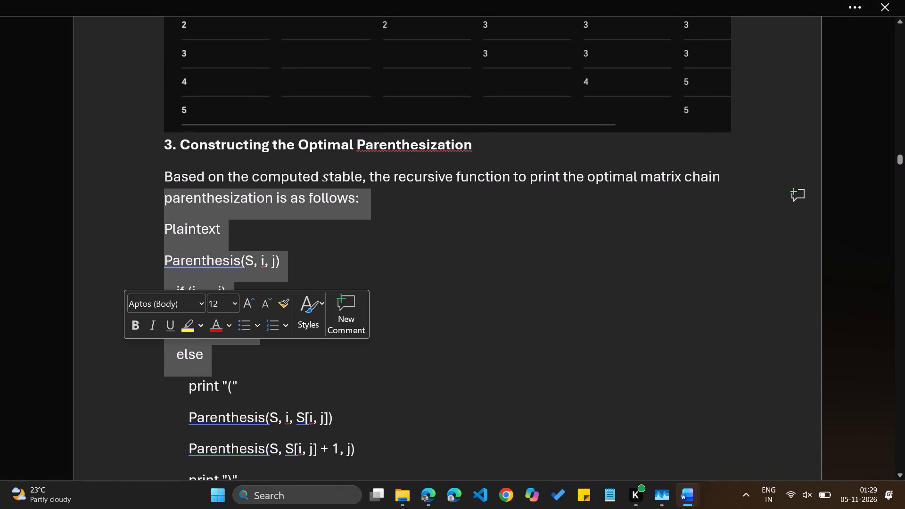
{"action": "left_click", "coordinate": [113, 230]}
{"action": "left_click_drag", "start_coordinate": [113, 230], "coordinate": [121, 466]}
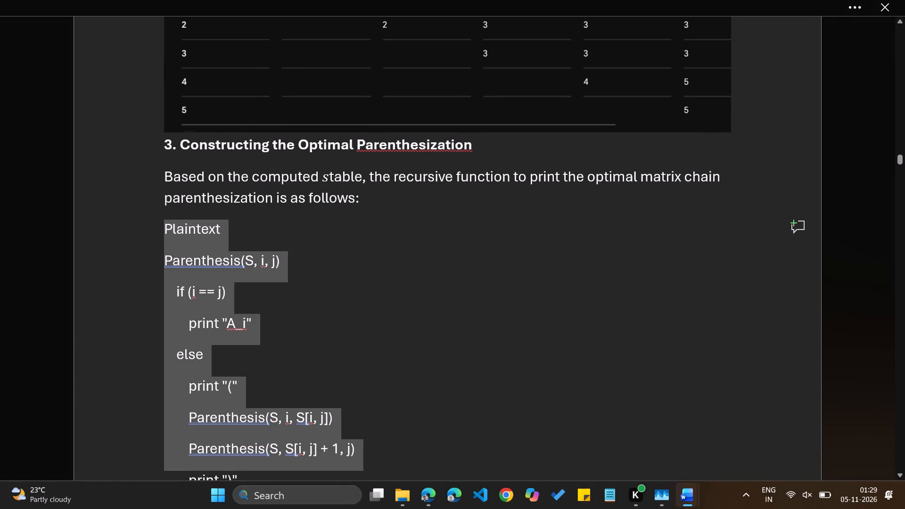
{"action": "left_click_drag", "start_coordinate": [121, 466], "coordinate": [190, 220]}
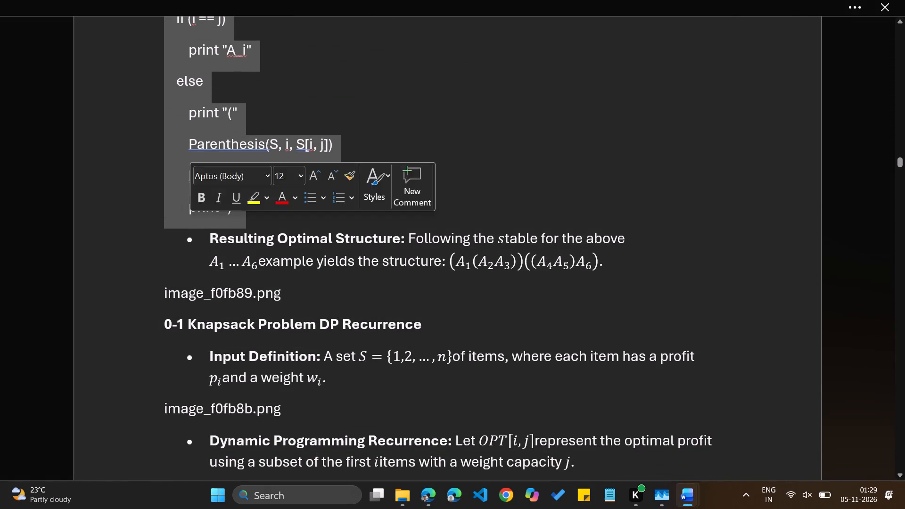
{"action": "key", "text": "BackSpace"}
{"action": "key", "text": "ctrl+v"}
Remove the bullet and indent from the paragraph holding the pseudocode screenshot and the Resulting Optimal Structure text.
{"action": "scroll", "coordinate": [291, 328], "scroll_direction": "up", "scroll_amount": 1}
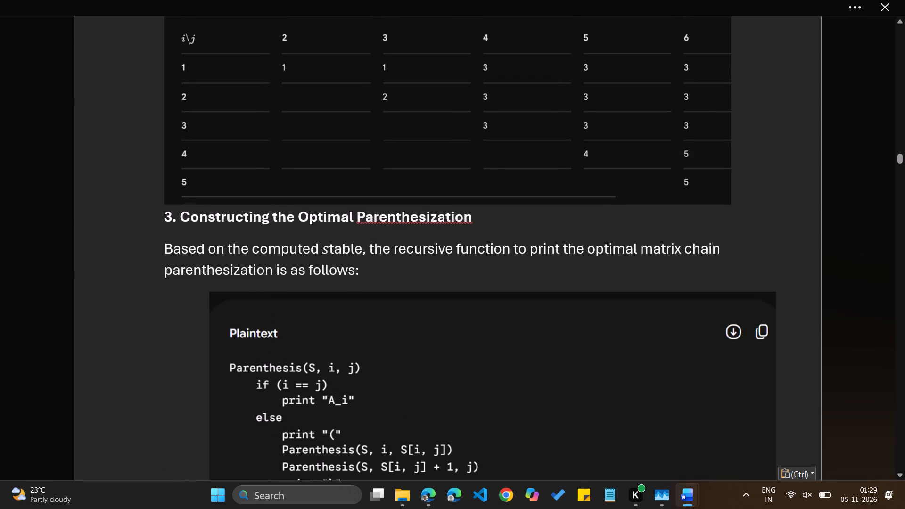
{"action": "scroll", "coordinate": [214, 356], "scroll_direction": "down", "scroll_amount": 1}
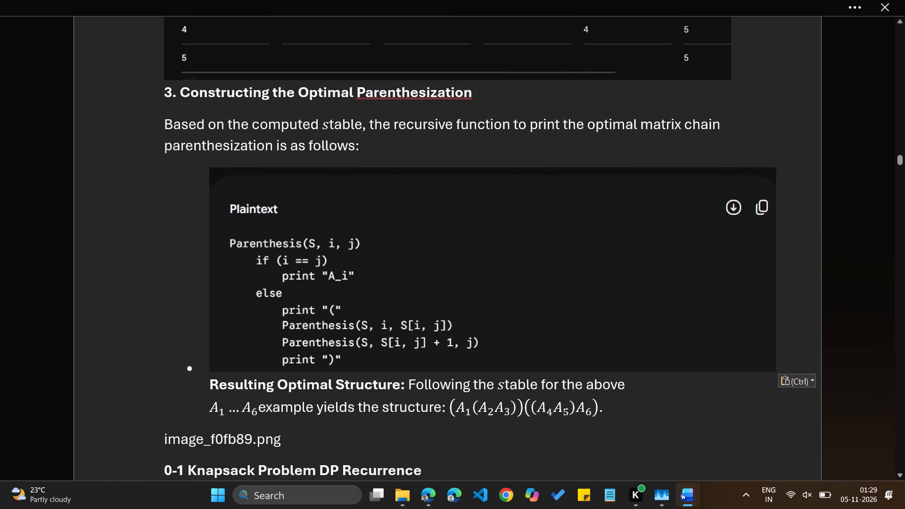
{"action": "key", "text": "Up"}
{"action": "key", "text": "BackSpace"}
{"action": "key", "text": "BackSpace"}
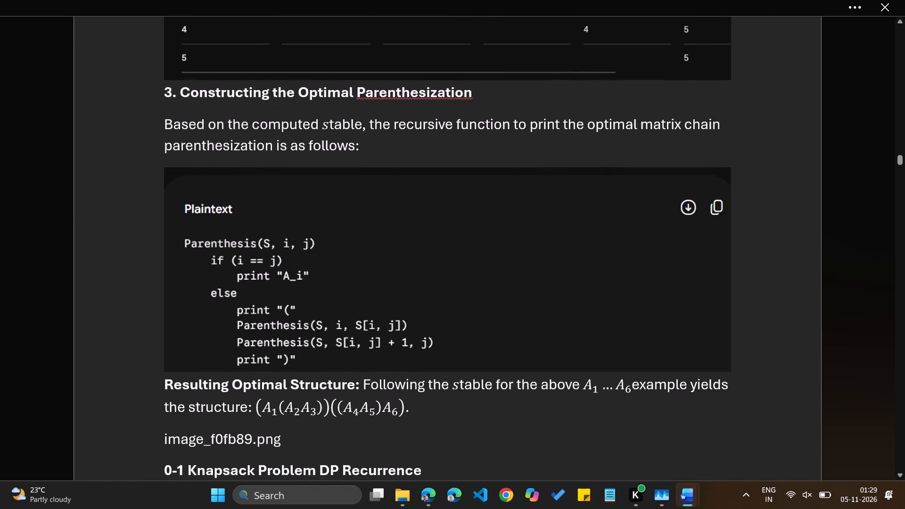
Delete the image_f0fb89.png line above the 0-1 Knapsack Problem DP Recurrence heading and start that heading on a new page.
{"action": "scroll", "coordinate": [240, 439], "scroll_direction": "down", "scroll_amount": 2}
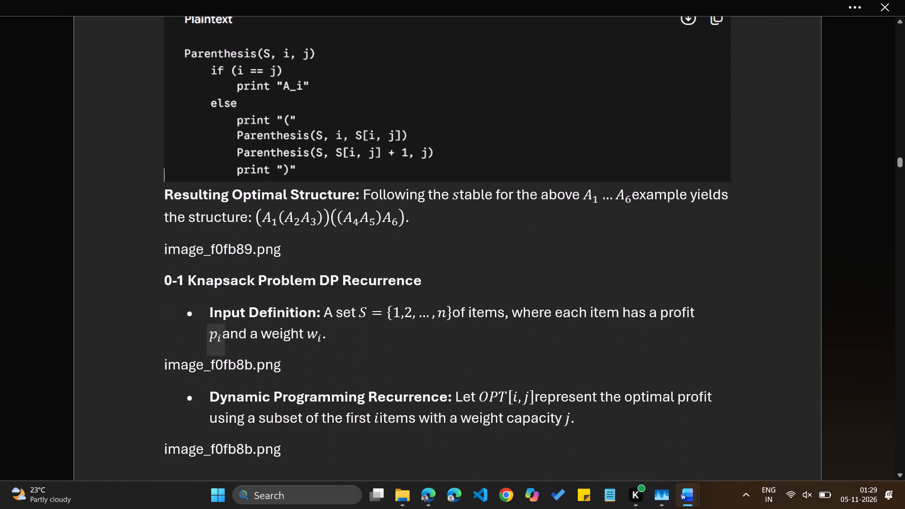
{"action": "left_click", "coordinate": [111, 254]}
{"action": "key", "text": "BackSpace"}
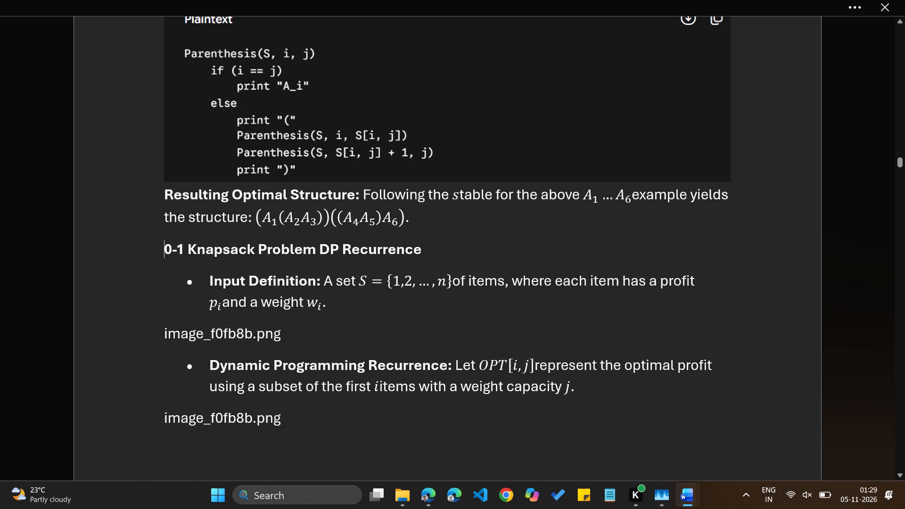
{"action": "key", "text": "ctrl+Return"}
Delete the three image_f0fb8b.png lines in the 0-1 Knapsack Problem DP Recurrence section.
{"action": "scroll", "coordinate": [252, 278], "scroll_direction": "down", "scroll_amount": 3}
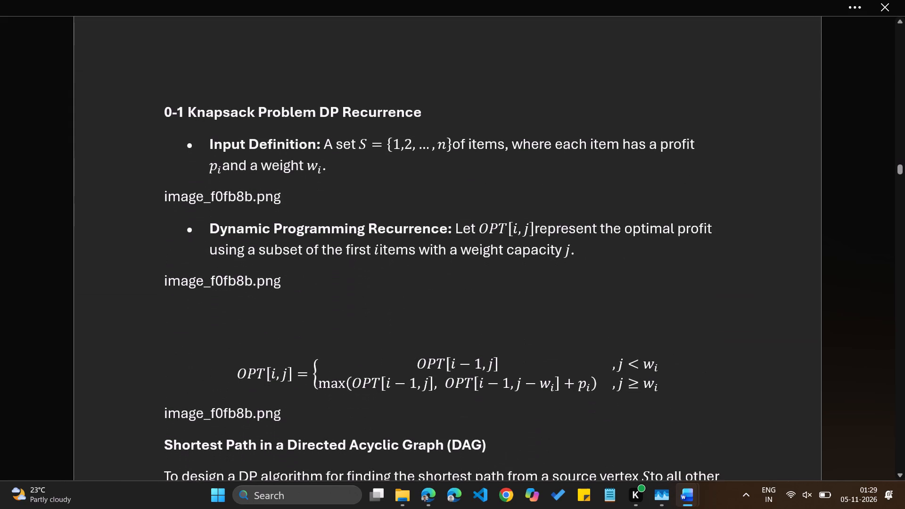
{"action": "scroll", "coordinate": [384, 272], "scroll_direction": "down", "scroll_amount": 1}
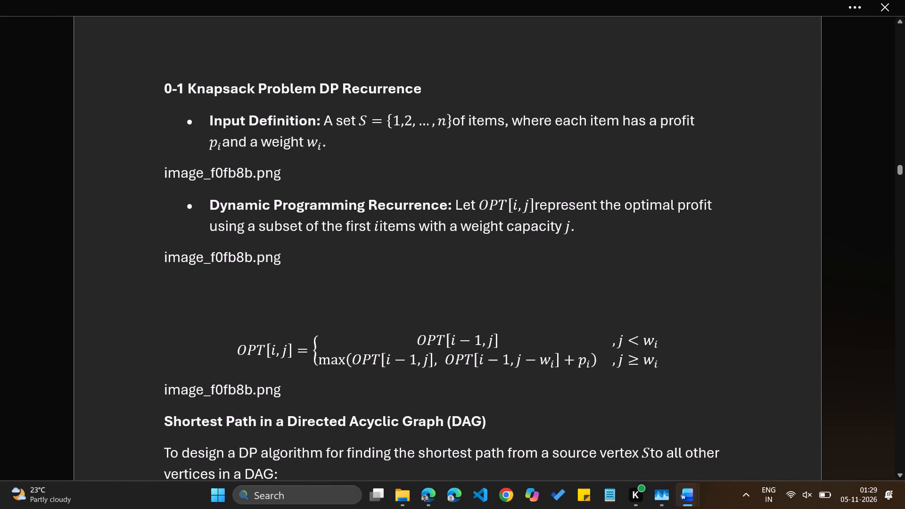
{"action": "left_click", "coordinate": [143, 179]}
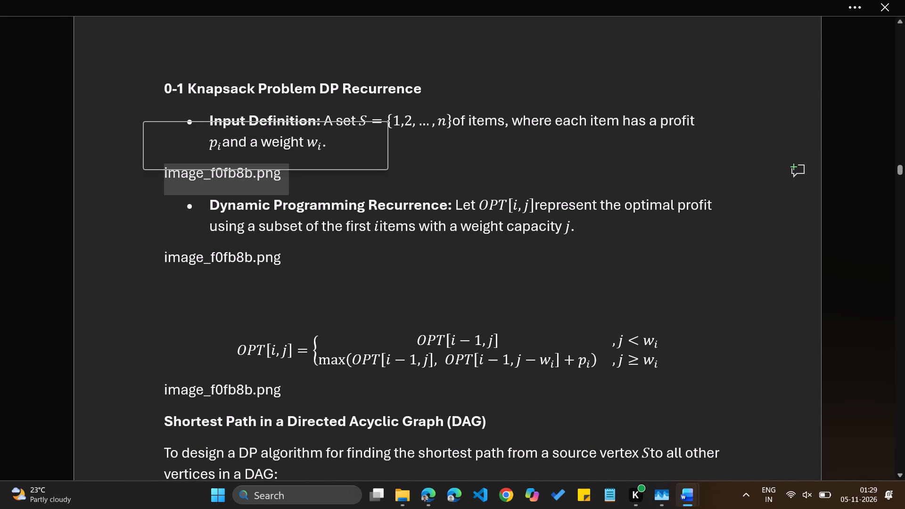
{"action": "key", "text": "Delete"}
{"action": "left_click", "coordinate": [140, 219]}
{"action": "key", "text": "Delete"}
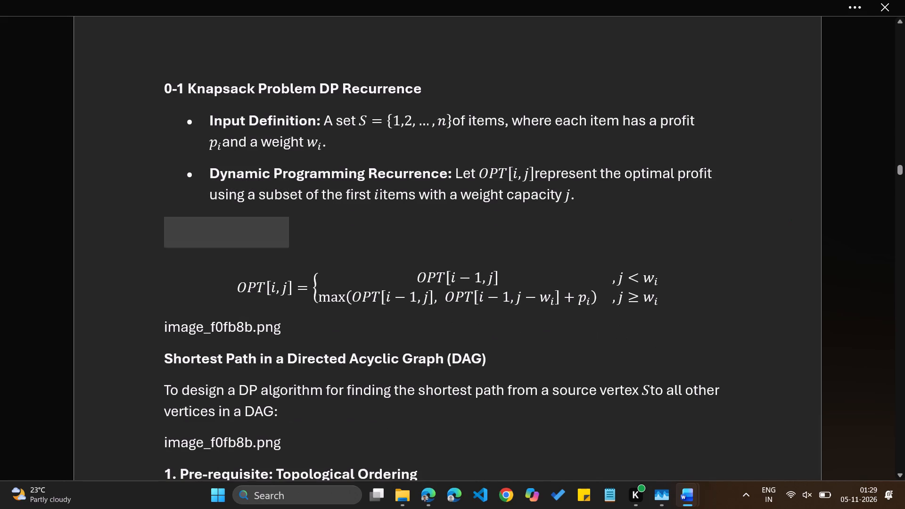
{"action": "left_click", "coordinate": [135, 328]}
{"action": "key", "text": "Delete"}
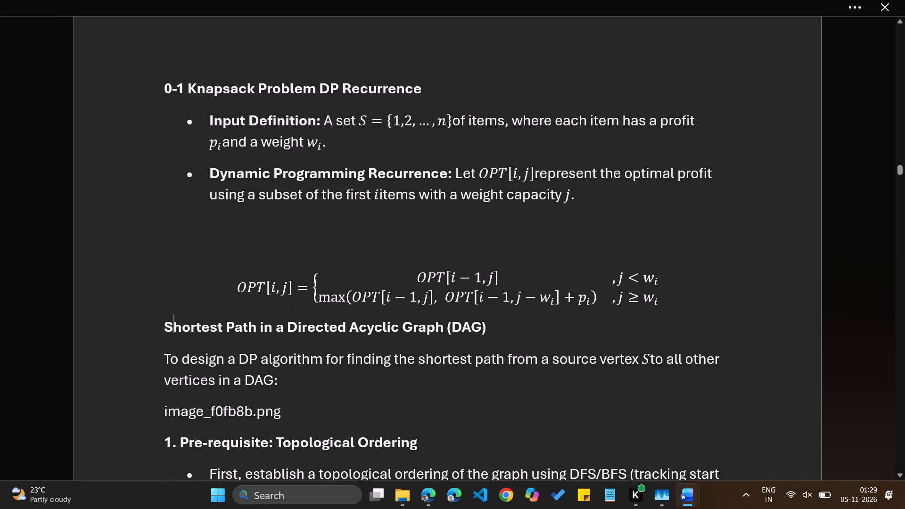
Insert a page break before the Shortest Path in a Directed Acyclic Graph (DAG) heading.
{"action": "scroll", "coordinate": [135, 328], "scroll_direction": "down", "scroll_amount": 1}
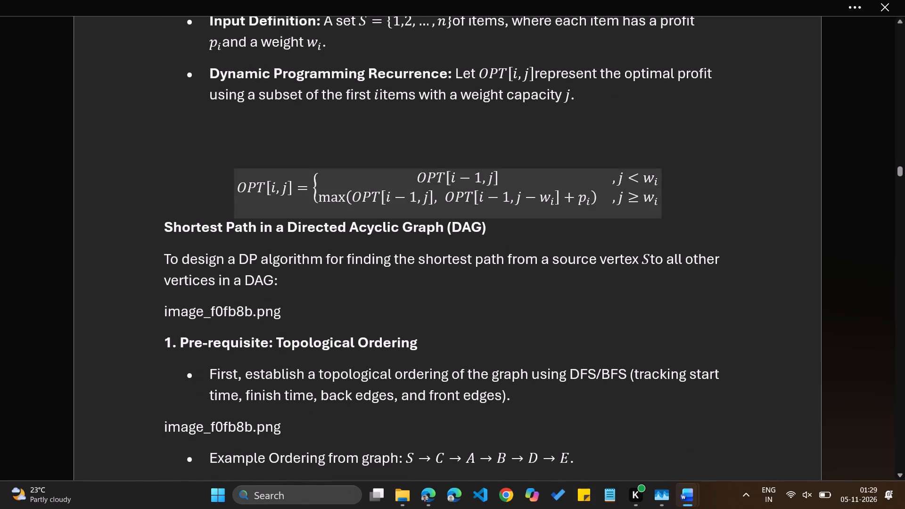
{"action": "left_click", "coordinate": [692, 209]}
{"action": "key", "text": "Down"}
{"action": "key", "text": "Down"}
{"action": "key", "text": "Up"}
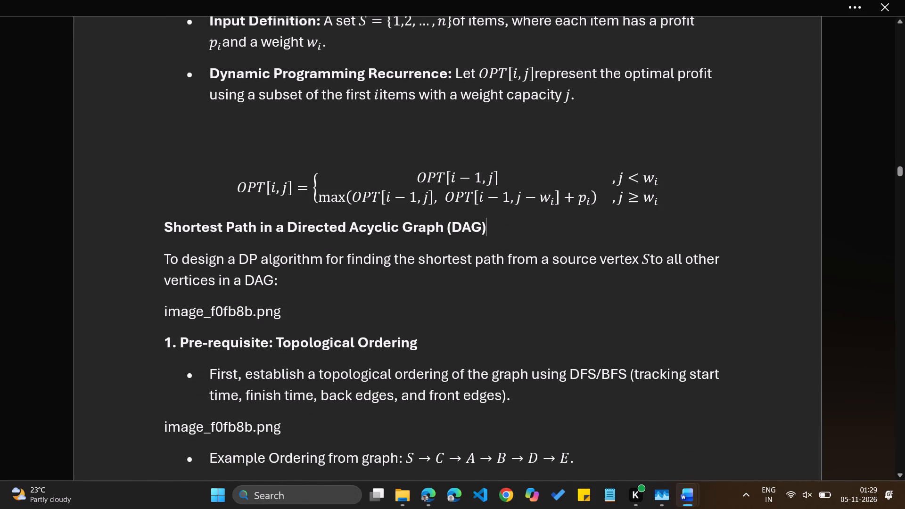
{"action": "left_click", "coordinate": [171, 222]}
{"action": "key", "text": "Left"}
{"action": "key", "text": "ctrl+Return"}
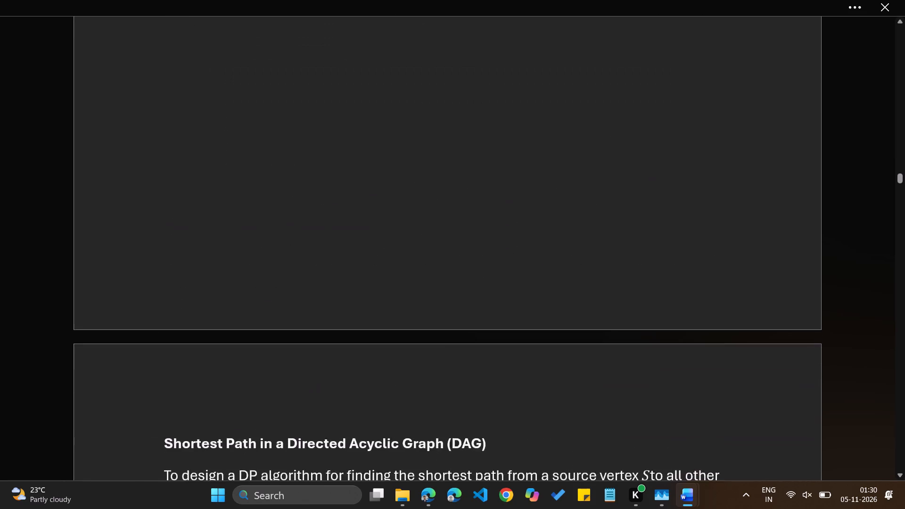
Delete the three image_f0fb8b.png lines between the DAG introduction and the 2. DP Formula for Shortest Path heading.
{"action": "scroll", "coordinate": [171, 222], "scroll_direction": "down", "scroll_amount": 3}
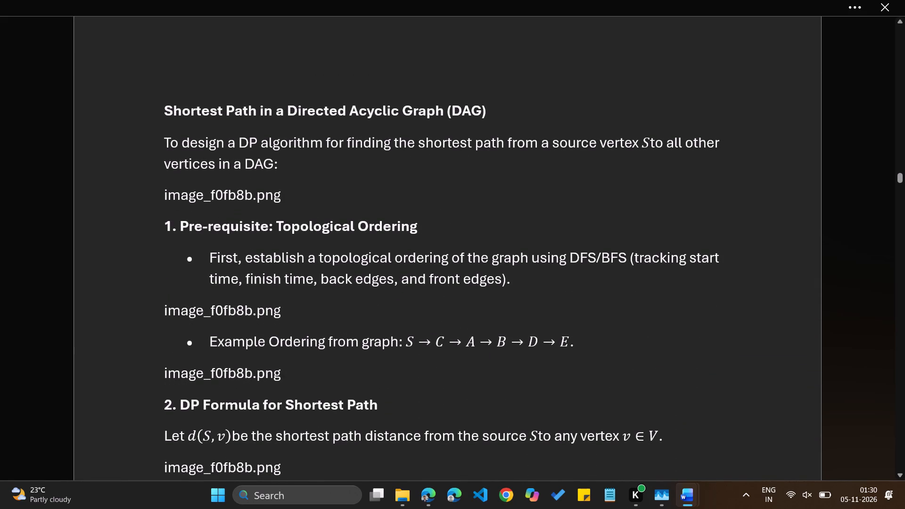
{"action": "left_click", "coordinate": [144, 198]}
{"action": "key", "text": "Delete"}
{"action": "left_click", "coordinate": [140, 279]}
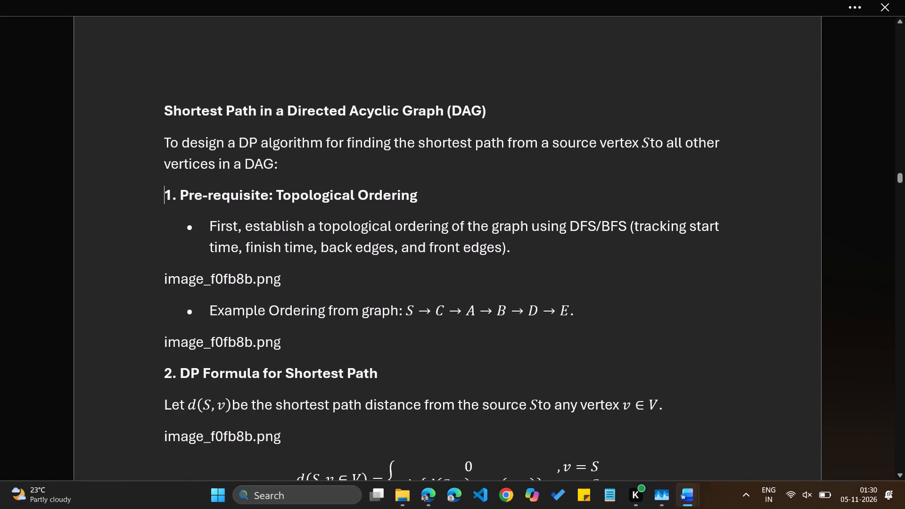
{"action": "key", "text": "Delete"}
{"action": "left_click", "coordinate": [137, 313]}
{"action": "key", "text": "Delete"}
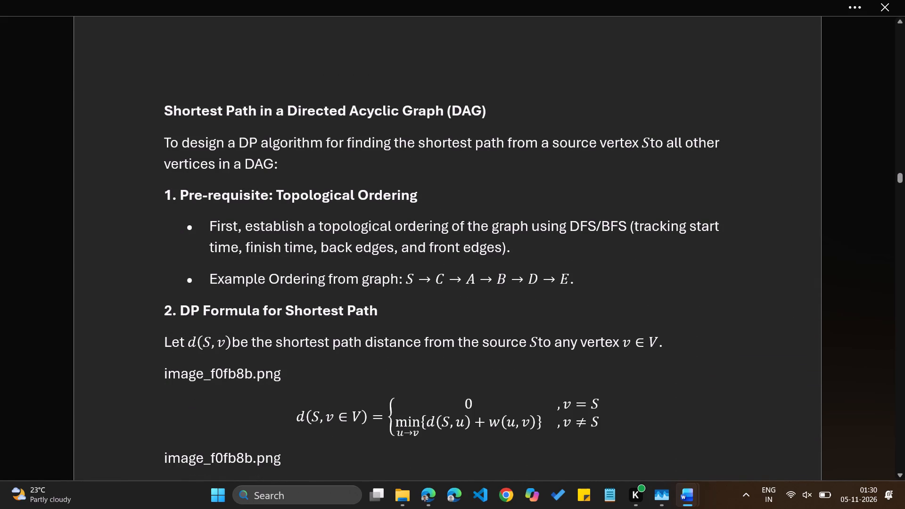
Delete the three image_f0fb8b.png lines around the formulas in section 2, DP Formula for Shortest Path.
{"action": "left_click", "coordinate": [136, 370]}
{"action": "key", "text": "Delete"}
{"action": "left_click", "coordinate": [134, 412]}
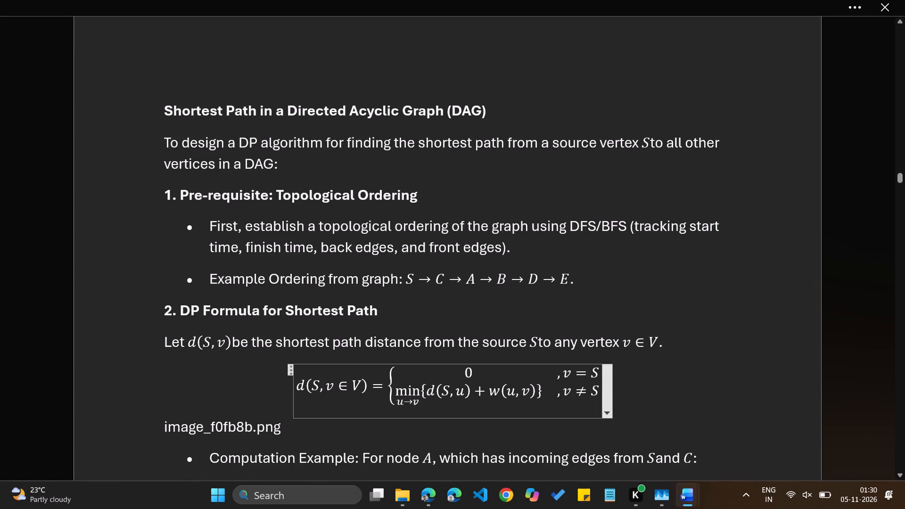
{"action": "left_click", "coordinate": [134, 424]}
{"action": "key", "text": "Delete"}
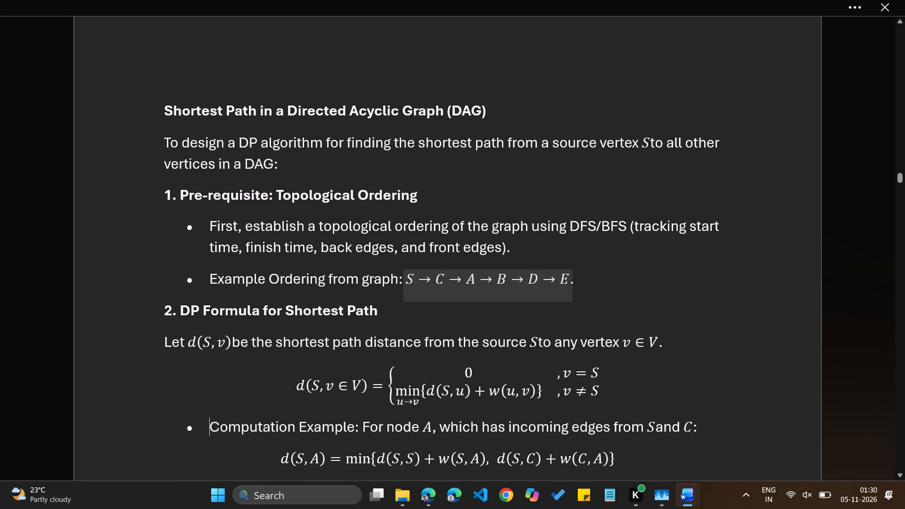
{"action": "scroll", "coordinate": [414, 297], "scroll_direction": "down", "scroll_amount": 1}
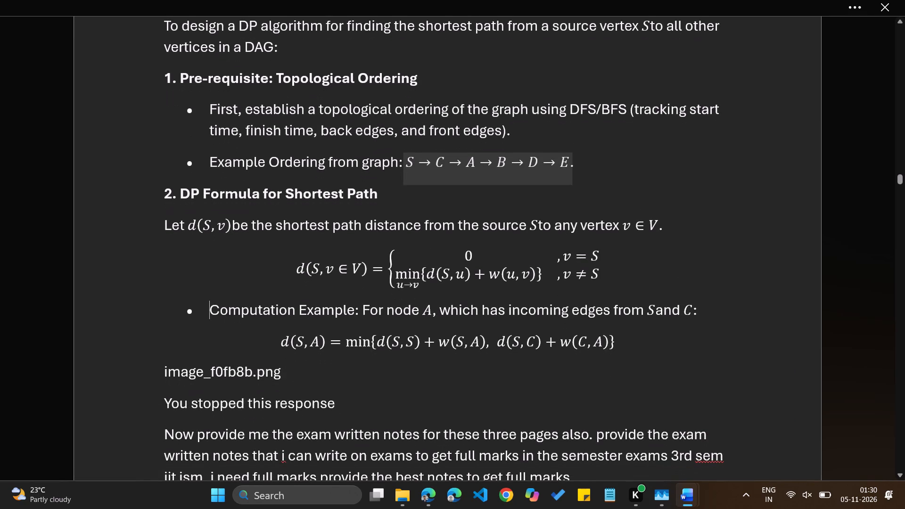
{"action": "left_click", "coordinate": [146, 371]}
{"action": "key", "text": "Delete"}
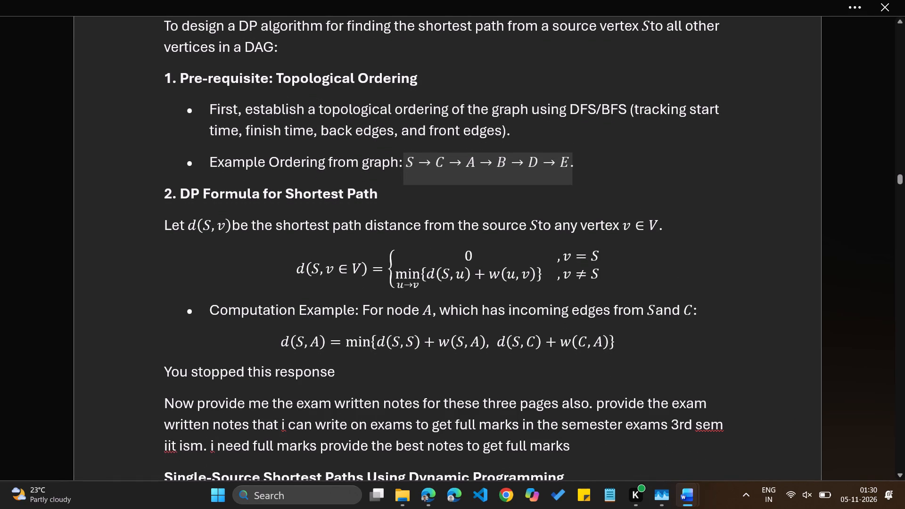
Delete the "You stopped this response" line and the chat prompt above the Single-Source Shortest Paths Using Dynamic Programming heading.
{"action": "scroll", "coordinate": [270, 399], "scroll_direction": "down", "scroll_amount": 2}
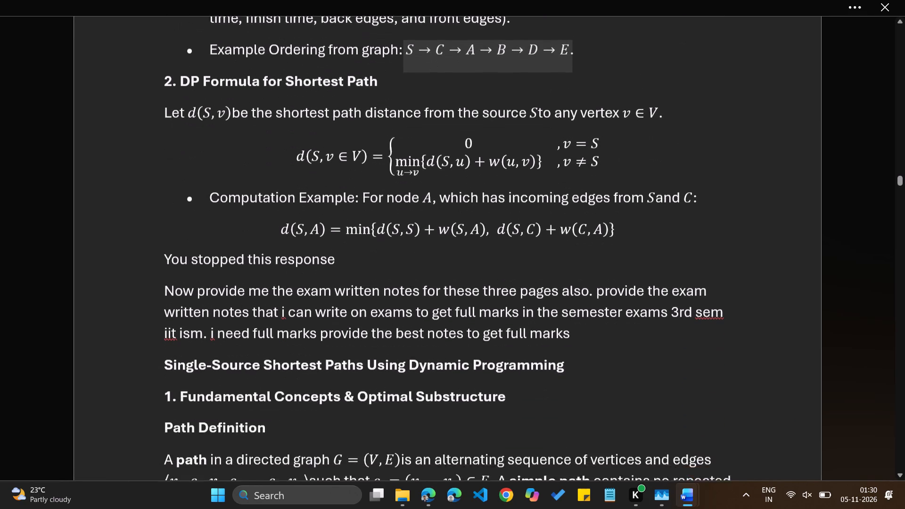
{"action": "scroll", "coordinate": [274, 373], "scroll_direction": "down", "scroll_amount": 1}
{"action": "scroll", "coordinate": [274, 373], "scroll_direction": "up", "scroll_amount": 1}
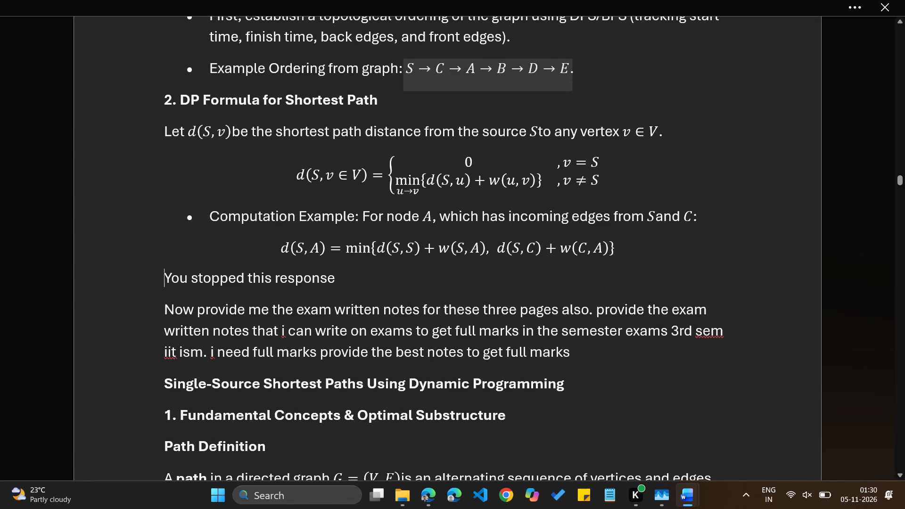
{"action": "left_click_drag", "start_coordinate": [581, 353], "coordinate": [165, 286]}
{"action": "key", "text": "BackSpace"}
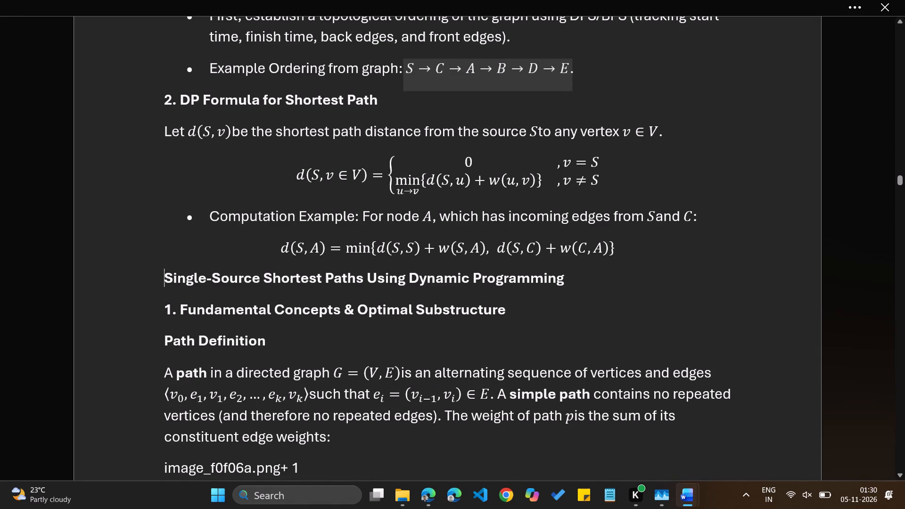
Insert a page break before the Single-Source Shortest Paths Using Dynamic Programming heading.
{"action": "key", "text": "ctrl+Return"}
{"action": "scroll", "coordinate": [165, 286], "scroll_direction": "up", "scroll_amount": 3}
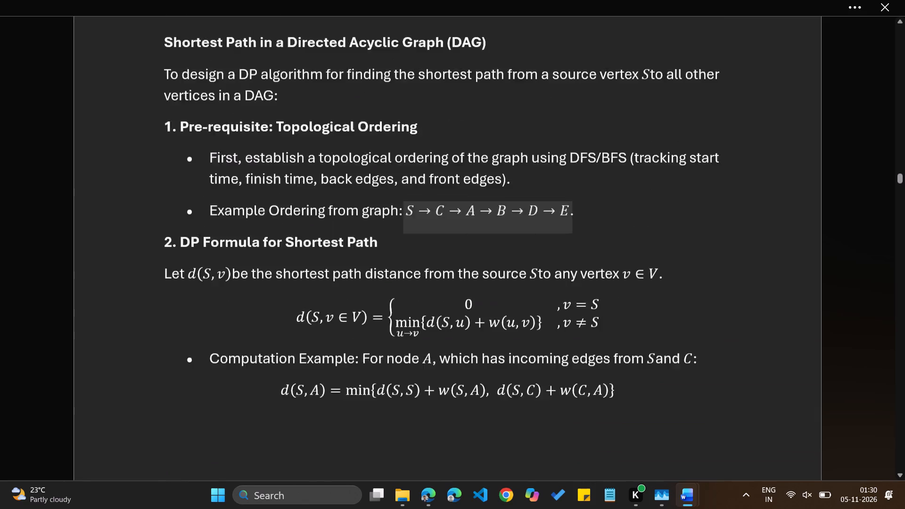
{"action": "scroll", "coordinate": [165, 286], "scroll_direction": "up", "scroll_amount": 2}
{"action": "scroll", "coordinate": [165, 286], "scroll_direction": "down", "scroll_amount": 1}
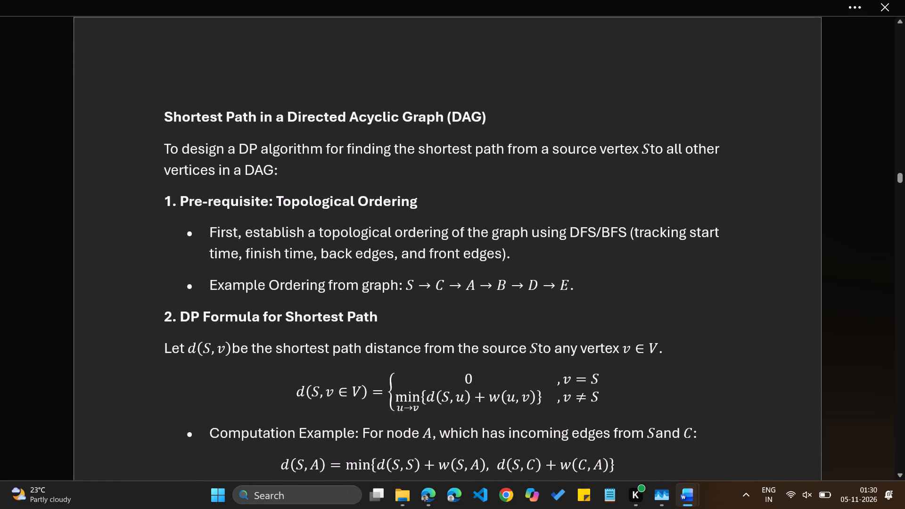
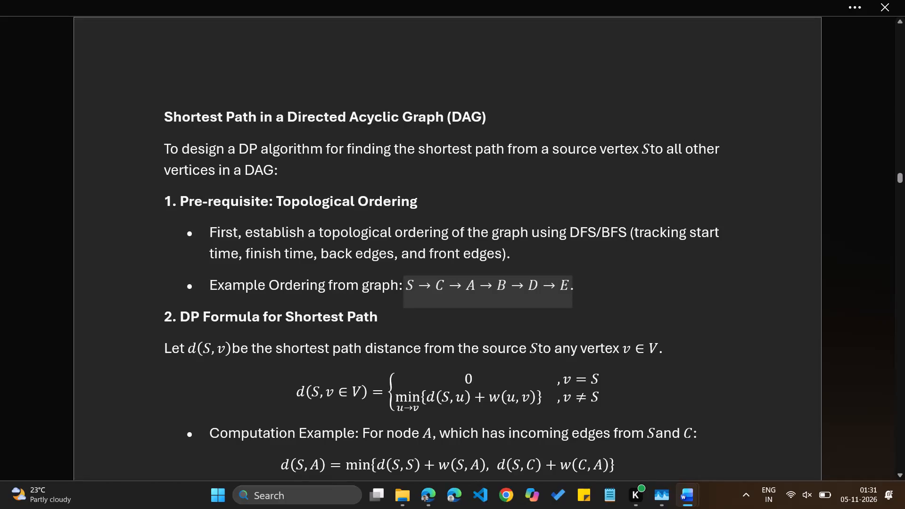
Add the missing spaces after d(S, v) and source S in section 2, DP Formula for Shortest Path, and after S in its Computation Example.
{"action": "left_click", "coordinate": [230, 357]}
{"action": "key", "text": "space"}
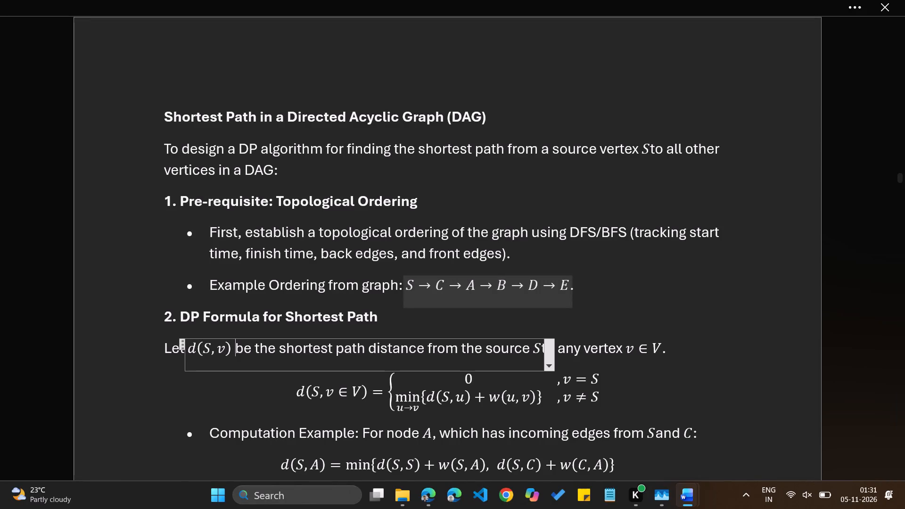
{"action": "left_click", "coordinate": [543, 349]}
{"action": "key", "text": "space"}
{"action": "scroll", "coordinate": [399, 374], "scroll_direction": "down", "scroll_amount": 1}
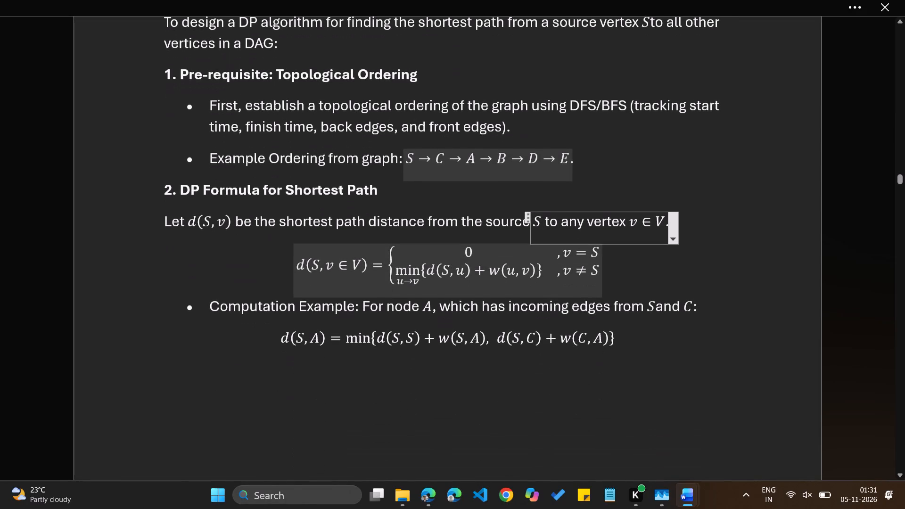
{"action": "scroll", "coordinate": [325, 356], "scroll_direction": "down", "scroll_amount": 1}
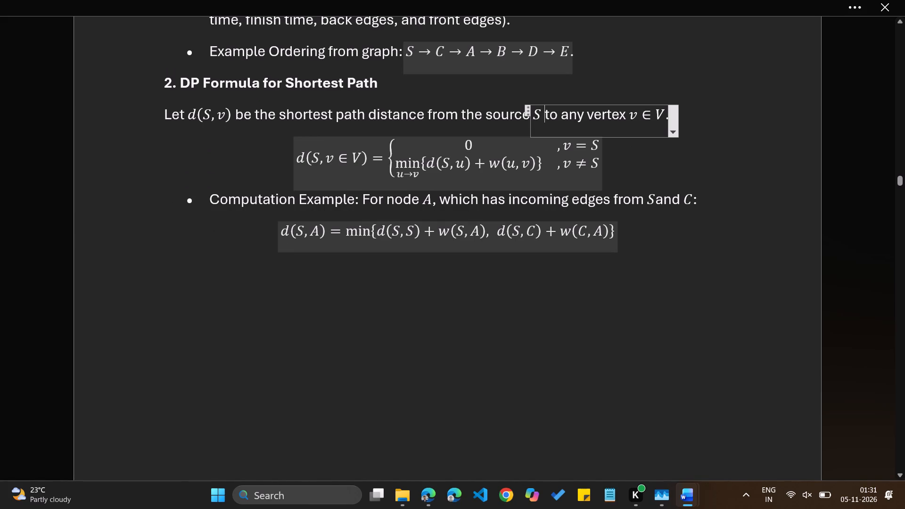
{"action": "left_click", "coordinate": [655, 202]}
{"action": "key", "text": "space"}
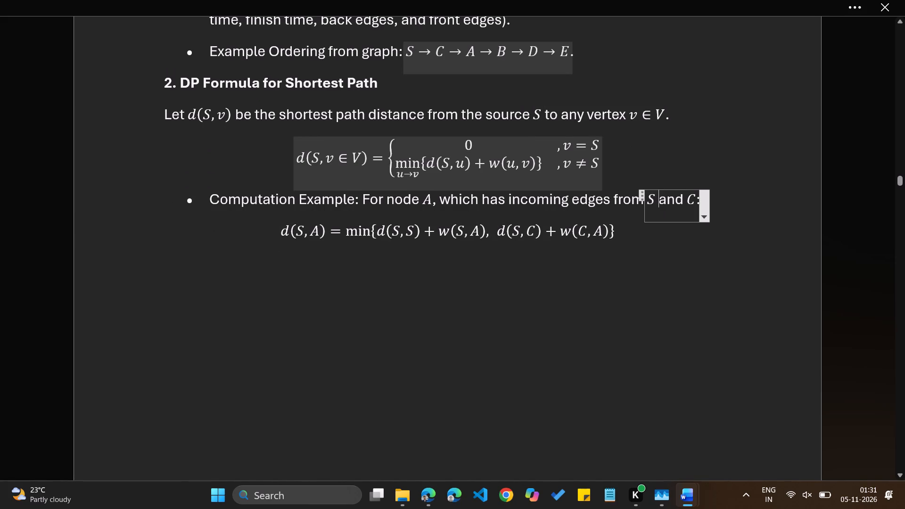
Add a space between the vertex-edge sequence ⟨v0, e1, …, vk⟩ and "such that" in the Path Definition paragraph.
{"action": "scroll", "coordinate": [584, 283], "scroll_direction": "down", "scroll_amount": 1}
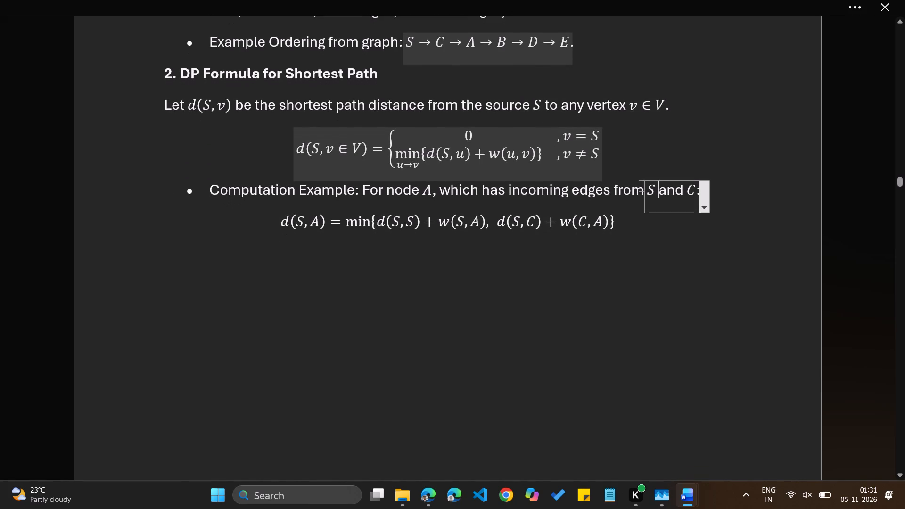
{"action": "scroll", "coordinate": [584, 283], "scroll_direction": "down", "scroll_amount": 3}
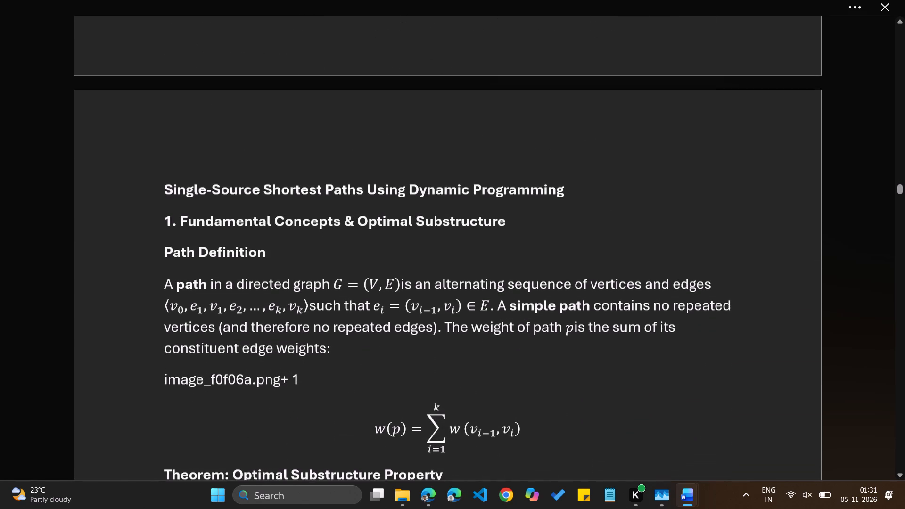
{"action": "scroll", "coordinate": [281, 293], "scroll_direction": "down", "scroll_amount": 1}
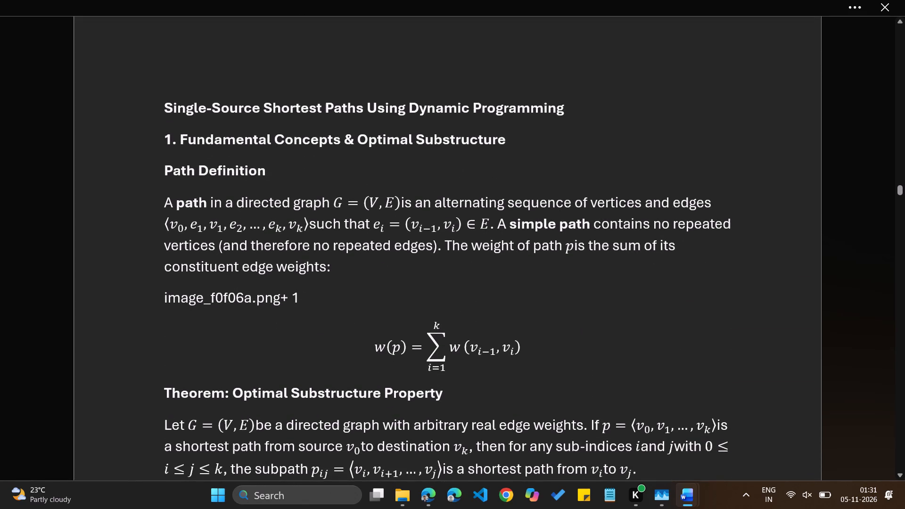
{"action": "left_click", "coordinate": [311, 223]}
{"action": "key", "text": "space"}
{"action": "left_click", "coordinate": [399, 259]}
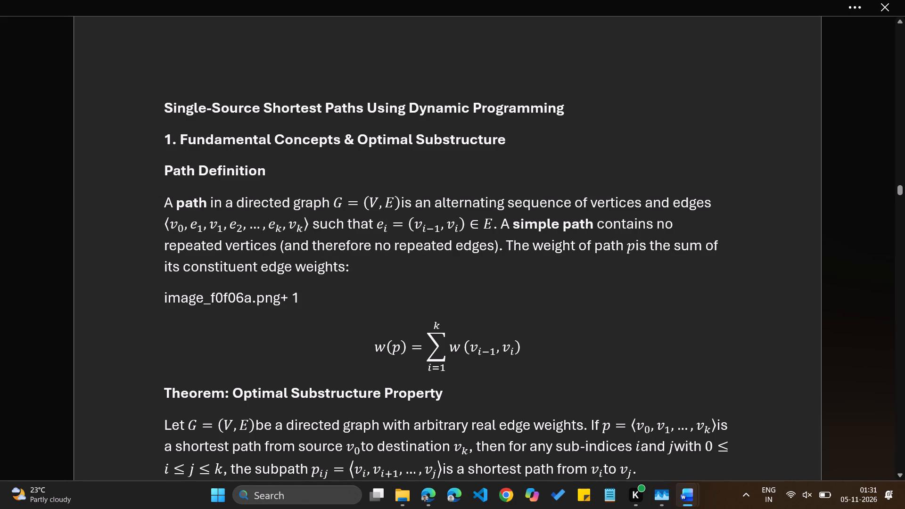
Delete the "image_f0f06a.png+ 1" line above the w(p) sum formula in Path Definition.
{"action": "left_click", "coordinate": [146, 268]}
{"action": "key", "text": "Delete"}
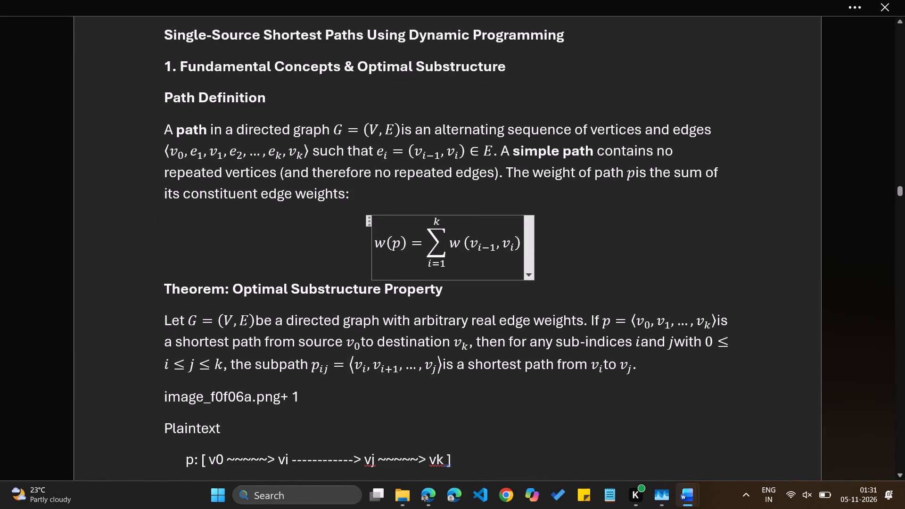
Add the missing spaces after G = (V, E), p = ⟨v0, v1, …, vk⟩ and source v0 in the Optimal Substructure Property theorem paragraph.
{"action": "scroll", "coordinate": [253, 320], "scroll_direction": "down", "scroll_amount": 1}
{"action": "left_click", "coordinate": [256, 252]}
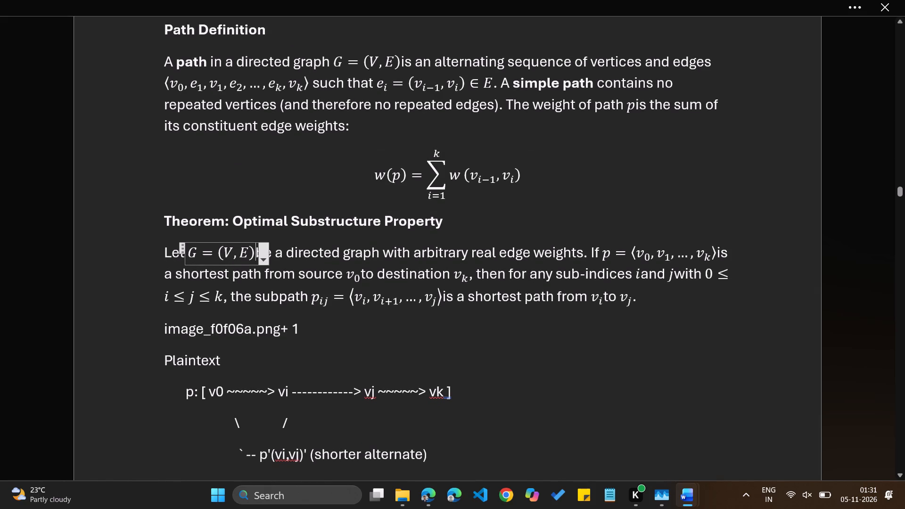
{"action": "key", "text": "space"}
{"action": "left_click", "coordinate": [364, 299]}
{"action": "left_click", "coordinate": [552, 284]}
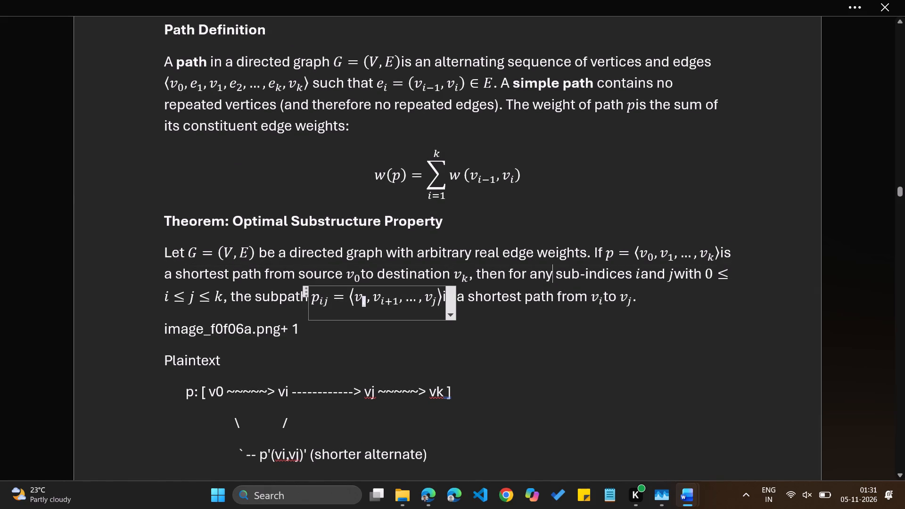
{"action": "left_click", "coordinate": [723, 255]}
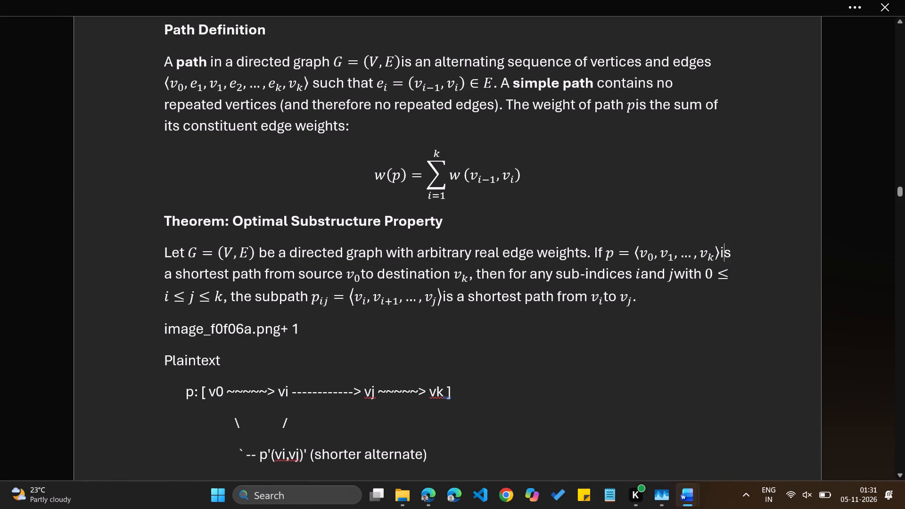
{"action": "key", "text": "Left"}
{"action": "key", "text": "space"}
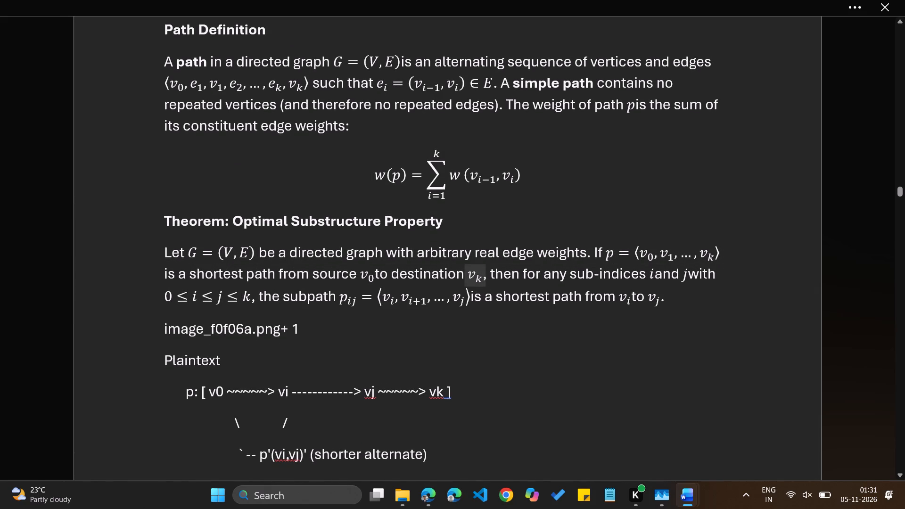
{"action": "left_click", "coordinate": [373, 258]}
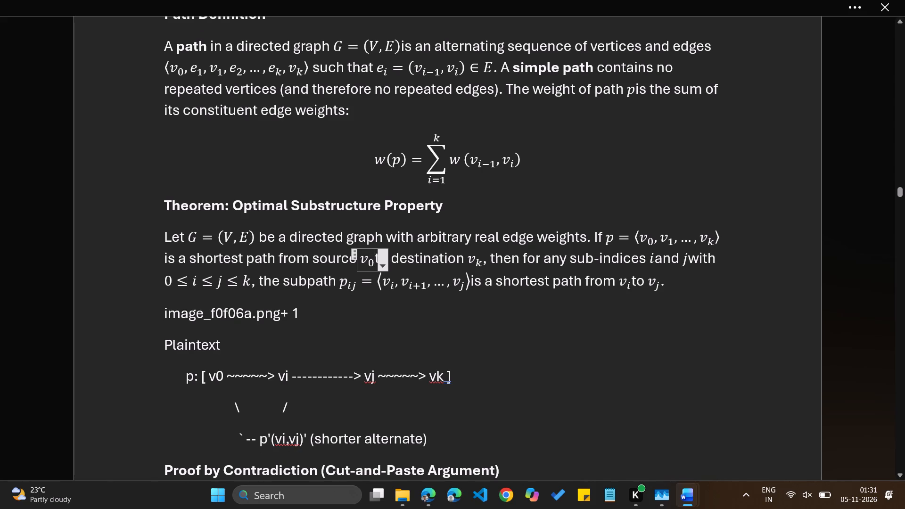
{"action": "key", "text": "space"}
Add the missing spaces after sub-indices i and j, the subpath ⟨vi, vi+1, …, vj⟩ and the final vi in the theorem paragraph.
{"action": "left_click", "coordinate": [404, 290]}
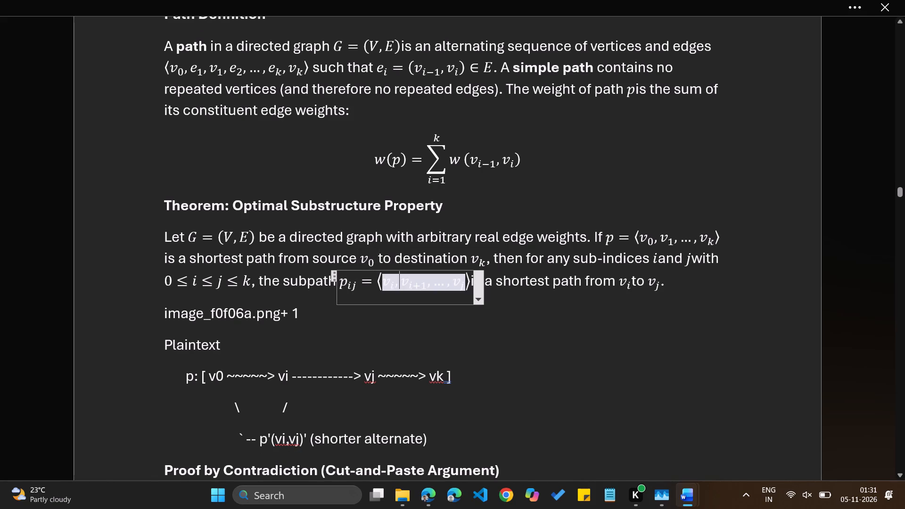
{"action": "left_click", "coordinate": [544, 273]}
{"action": "left_click", "coordinate": [657, 259]}
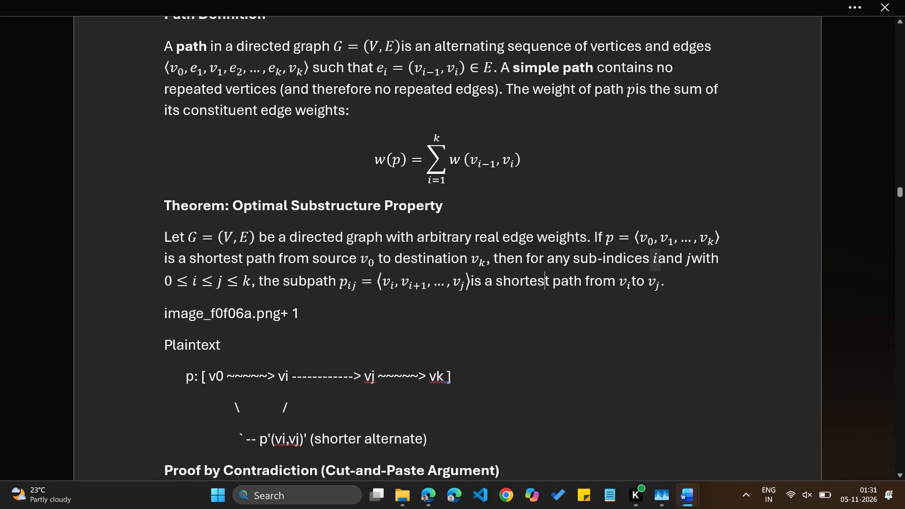
{"action": "key", "text": "space"}
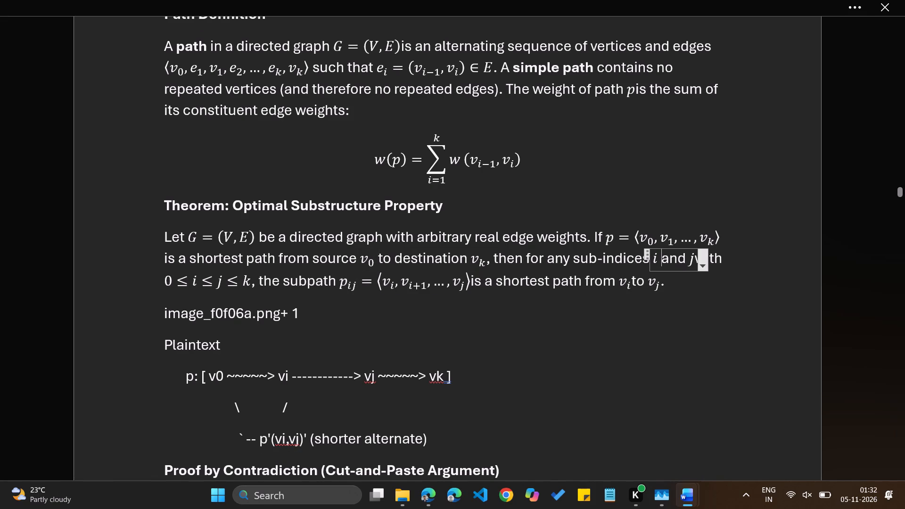
{"action": "left_click", "coordinate": [694, 261]}
{"action": "key", "text": "space"}
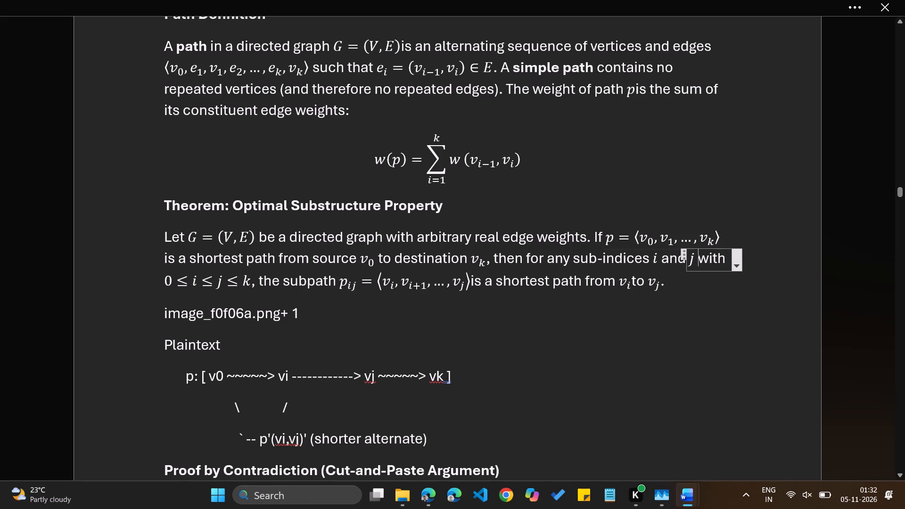
{"action": "left_click", "coordinate": [568, 272]}
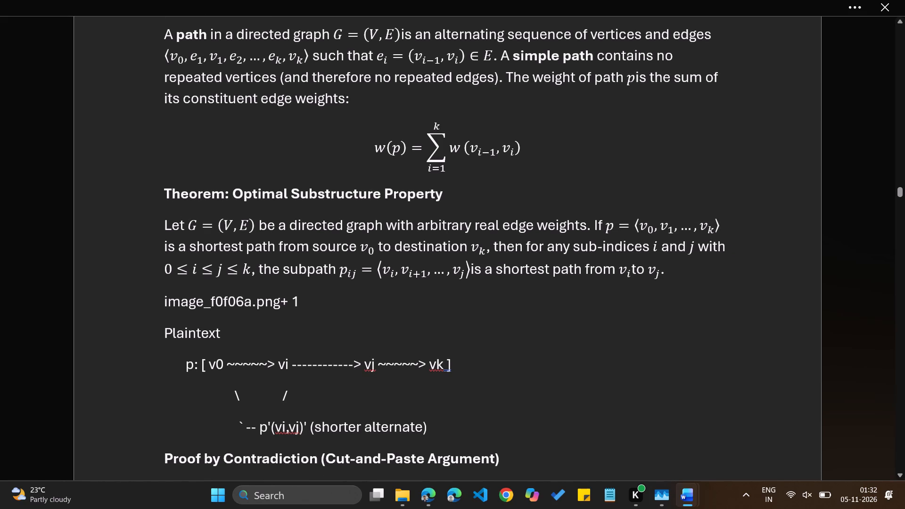
{"action": "left_click", "coordinate": [471, 270]}
{"action": "key", "text": "space"}
{"action": "left_click", "coordinate": [481, 298]}
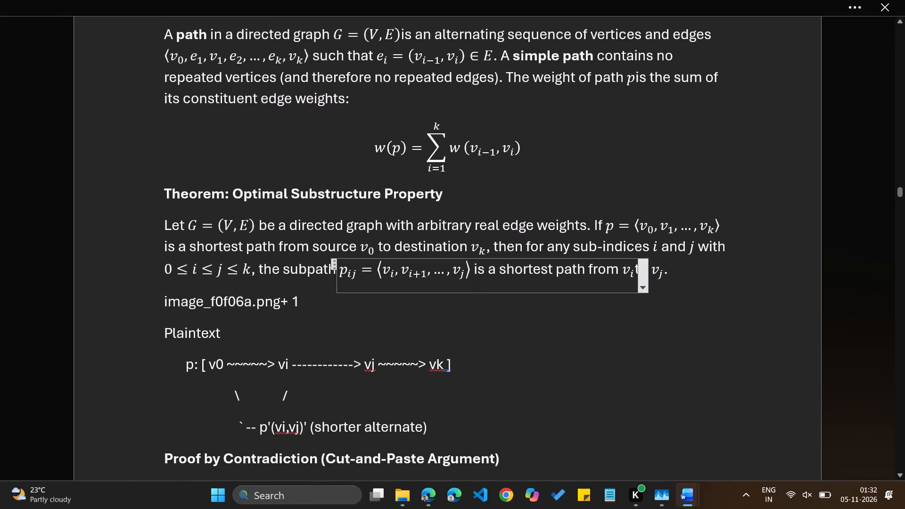
{"action": "left_click", "coordinate": [636, 268]}
{"action": "key", "text": "space"}
{"action": "left_click", "coordinate": [606, 309]}
Delete the "image_f0f06a.png+ 1" line between the Optimal Substructure Property paragraph and the Plaintext diagram.
{"action": "left_click", "coordinate": [121, 299]}
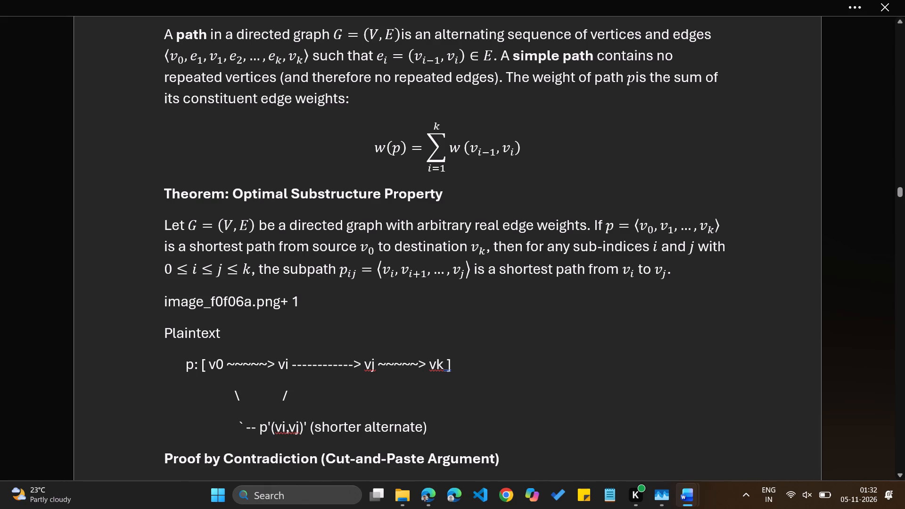
{"action": "key", "text": "Delete"}
{"action": "scroll", "coordinate": [121, 299], "scroll_direction": "down", "scroll_amount": 1}
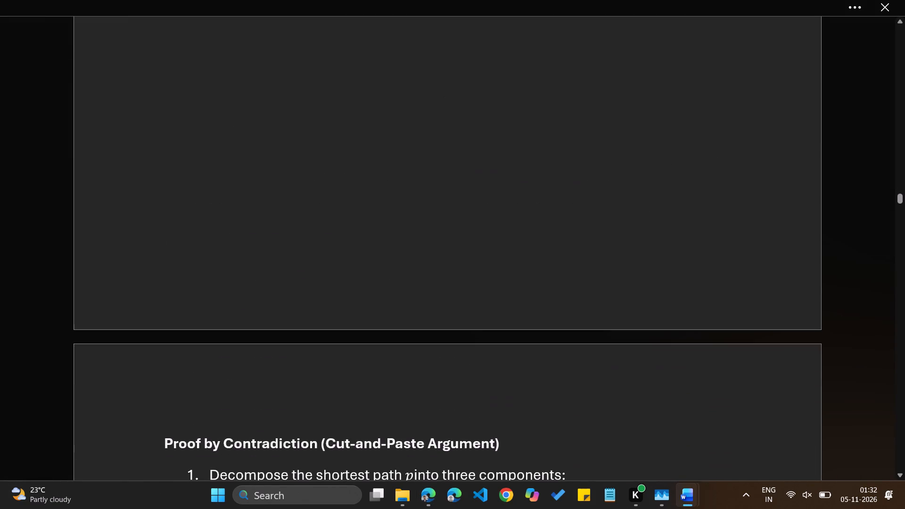
Delete the image_f0f06a.png lines under item 1, under the total weight line and under item 2 of Proof by Contradiction.
{"action": "scroll", "coordinate": [165, 237], "scroll_direction": "down", "scroll_amount": 2}
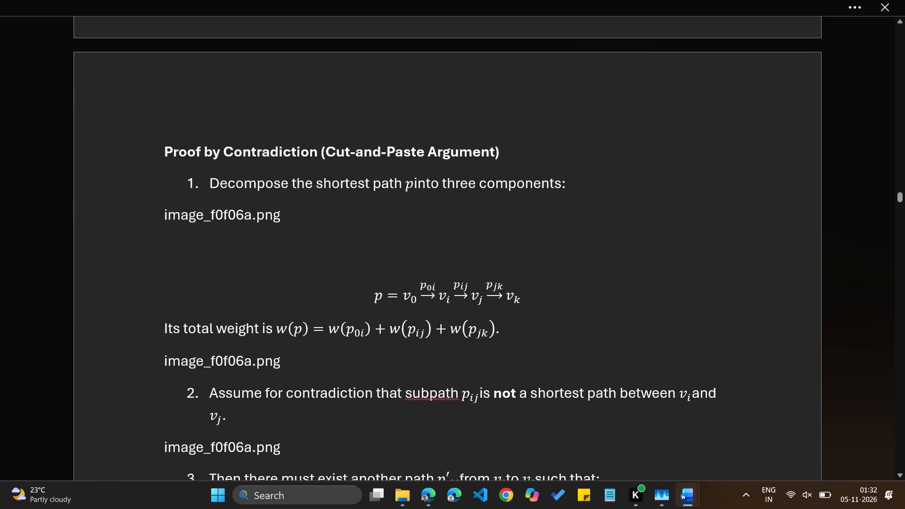
{"action": "left_click", "coordinate": [123, 213]}
{"action": "key", "text": "Delete"}
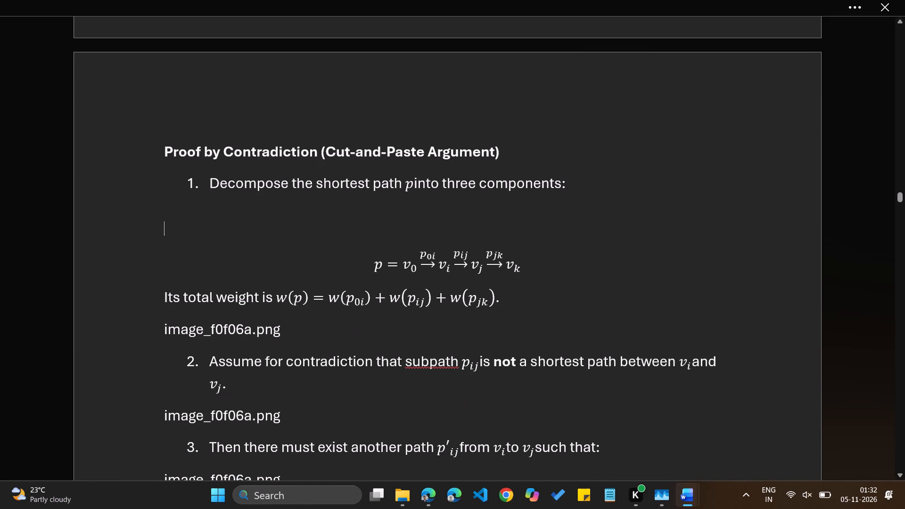
{"action": "left_click", "coordinate": [137, 333]}
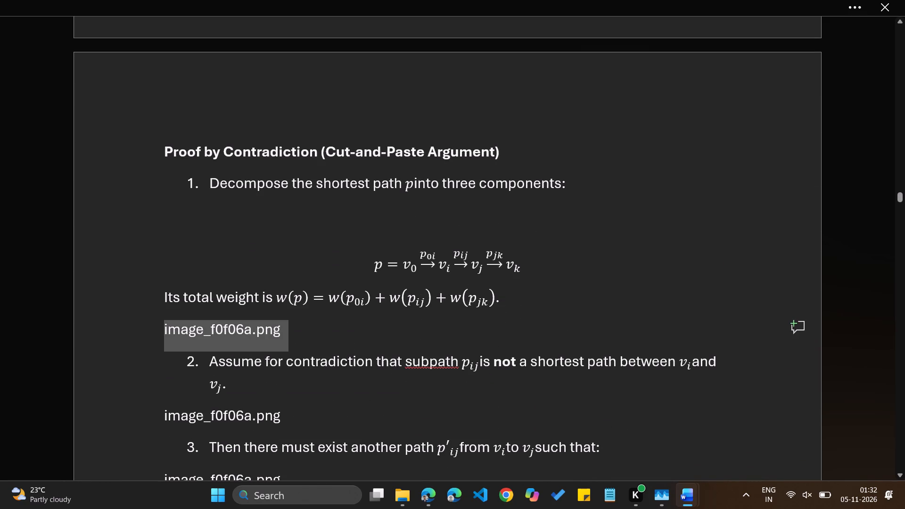
{"action": "key", "text": "Delete"}
{"action": "scroll", "coordinate": [137, 333], "scroll_direction": "down", "scroll_amount": 1}
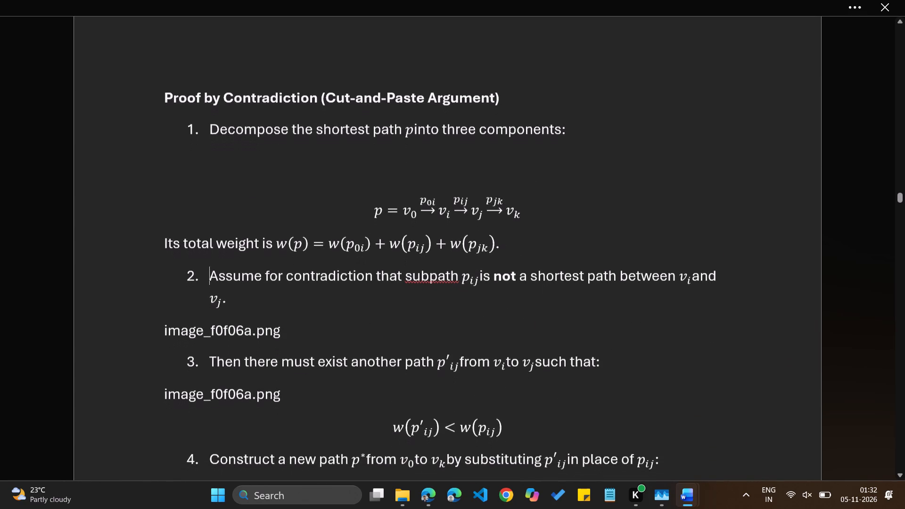
{"action": "scroll", "coordinate": [137, 333], "scroll_direction": "down", "scroll_amount": 1}
{"action": "left_click", "coordinate": [137, 307]}
{"action": "key", "text": "Delete"}
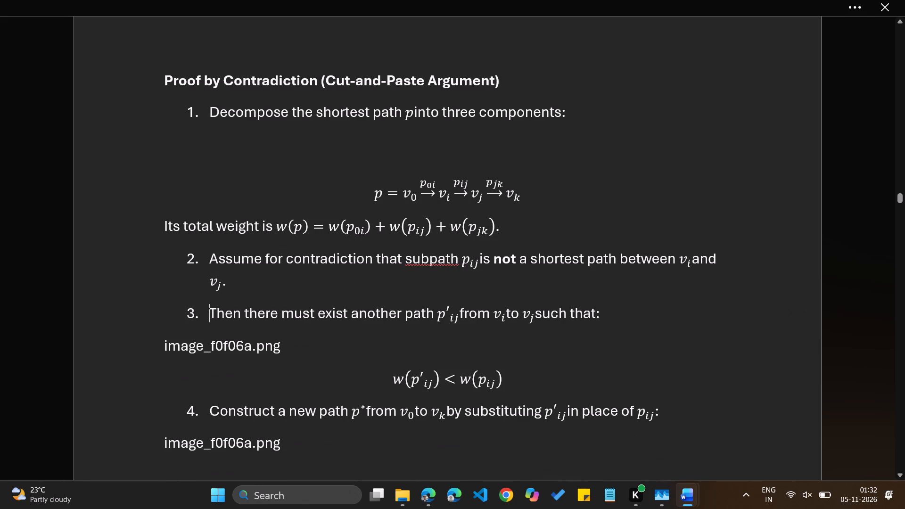
Delete the image_f0f06a.png lines under items 3 and 4 of Proof by Contradiction.
{"action": "left_click", "coordinate": [132, 335]}
{"action": "left_click", "coordinate": [134, 346]}
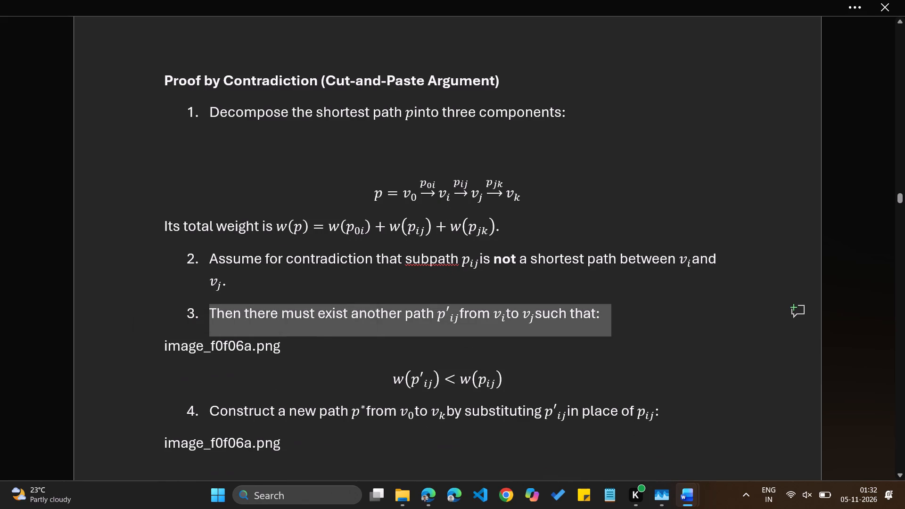
{"action": "key", "text": "Delete"}
{"action": "scroll", "coordinate": [134, 346], "scroll_direction": "down", "scroll_amount": 1}
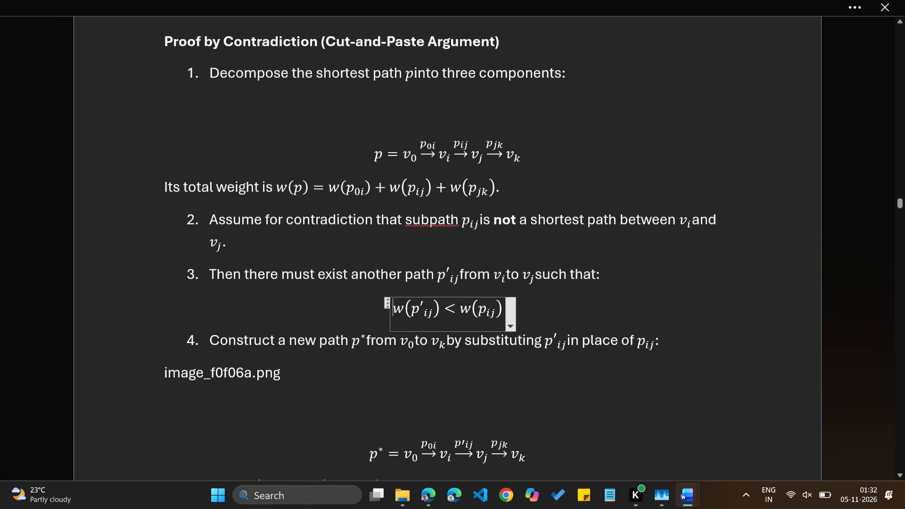
{"action": "scroll", "coordinate": [134, 346], "scroll_direction": "down", "scroll_amount": 1}
{"action": "left_click", "coordinate": [133, 351]}
{"action": "key", "text": "Delete"}
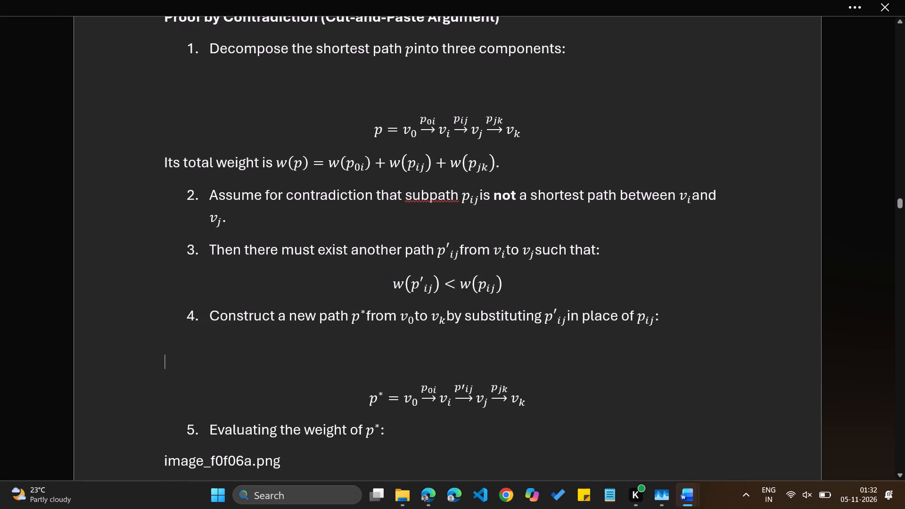
Delete the image_f0f06a.png lines under items 5, 6 and 7 of Proof by Contradiction.
{"action": "scroll", "coordinate": [133, 351], "scroll_direction": "down", "scroll_amount": 2}
{"action": "left_click", "coordinate": [132, 363]}
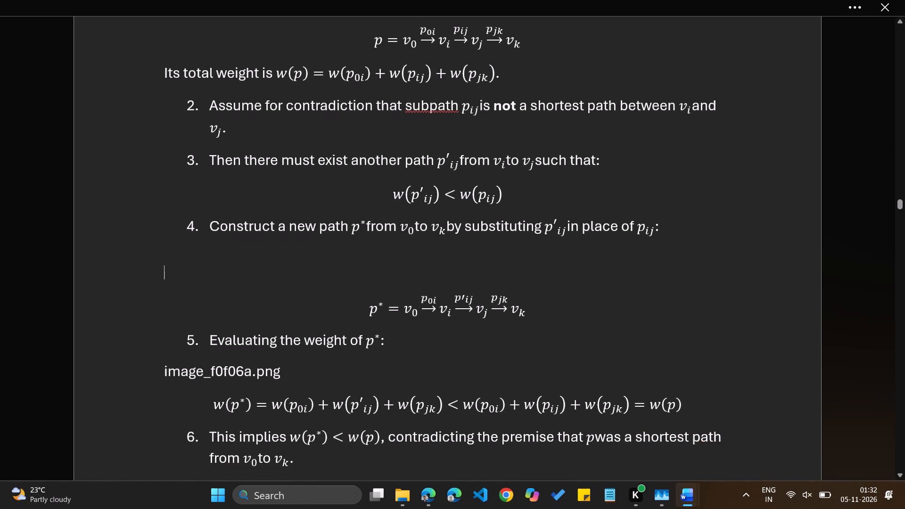
{"action": "key", "text": "Delete"}
{"action": "scroll", "coordinate": [132, 363], "scroll_direction": "down", "scroll_amount": 1}
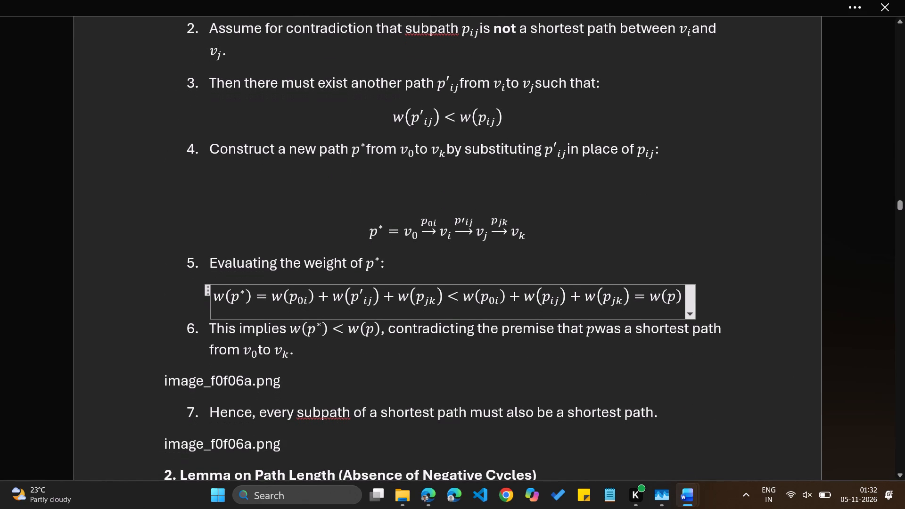
{"action": "left_click", "coordinate": [139, 373]}
{"action": "key", "text": "Delete"}
{"action": "scroll", "coordinate": [139, 373], "scroll_direction": "down", "scroll_amount": 1}
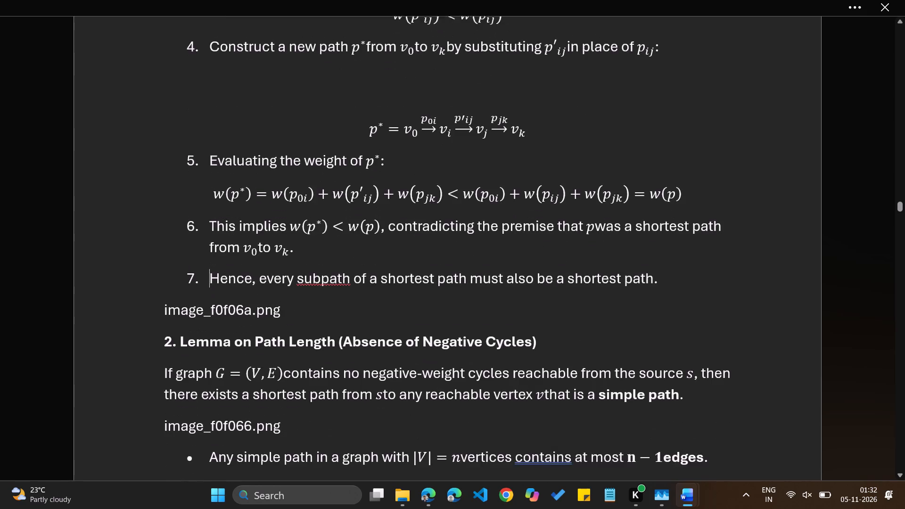
{"action": "scroll", "coordinate": [139, 373], "scroll_direction": "down", "scroll_amount": 1}
{"action": "left_click", "coordinate": [144, 299]}
{"action": "key", "text": "Delete"}
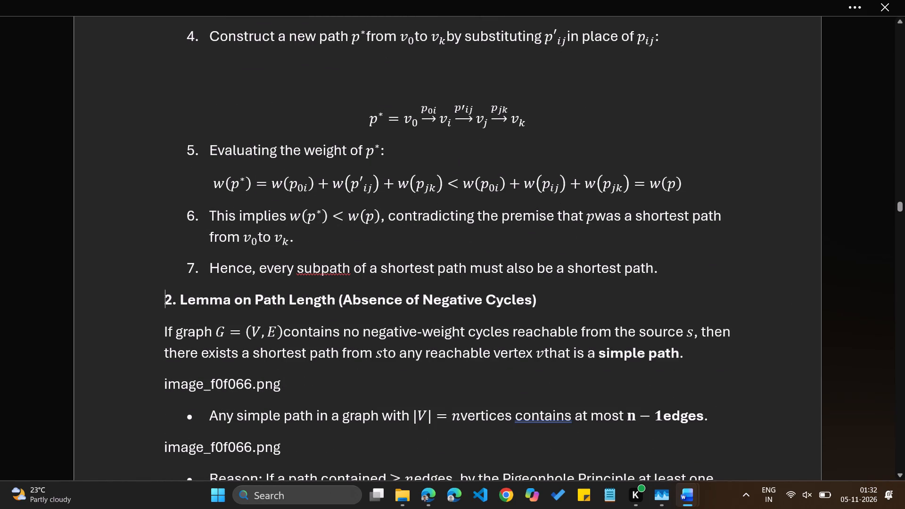
Insert two blank lines above the "2. Lemma on Path Length (Absence of Negative Cycles)" heading.
{"action": "key", "text": "Return"}
{"action": "key", "text": "Return"}
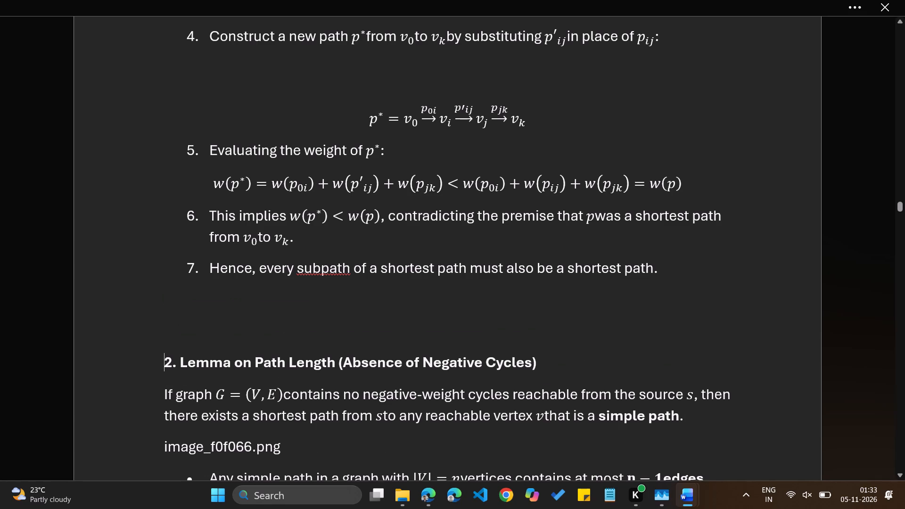
Show the document's page thumbnails and go to page 15, where Proof by Contradiction begins.
{"action": "scroll", "coordinate": [589, 402], "scroll_direction": "down", "scroll_amount": 1}
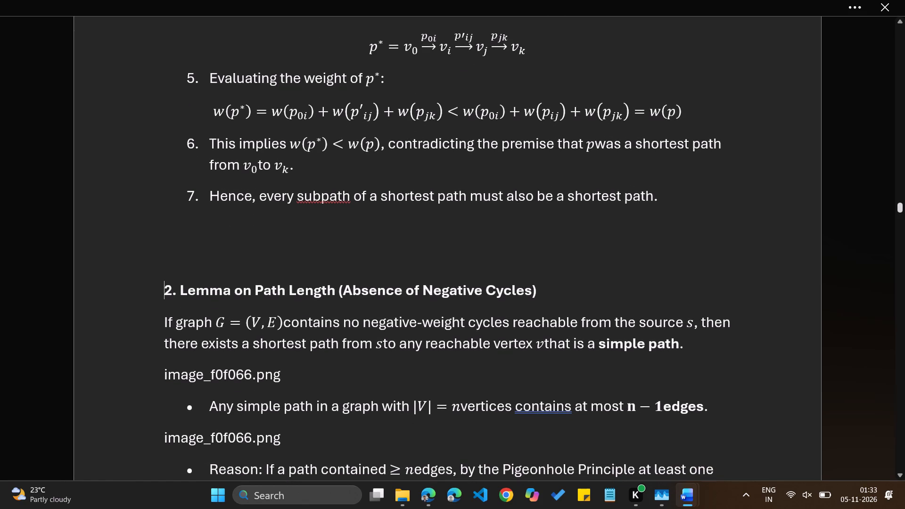
{"action": "left_click", "coordinate": [900, 207]}
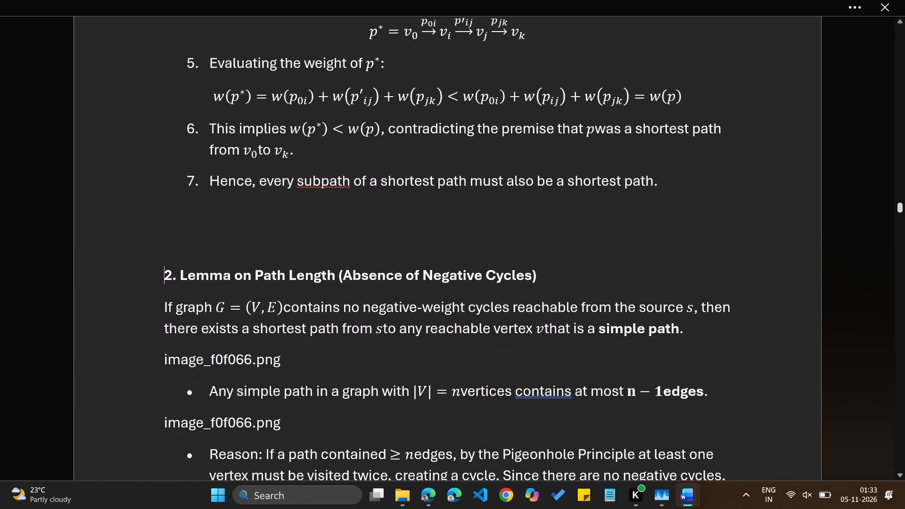
{"action": "left_click", "coordinate": [900, 207]}
{"action": "left_click", "coordinate": [900, 207]}
{"action": "left_click", "coordinate": [321, 0]}
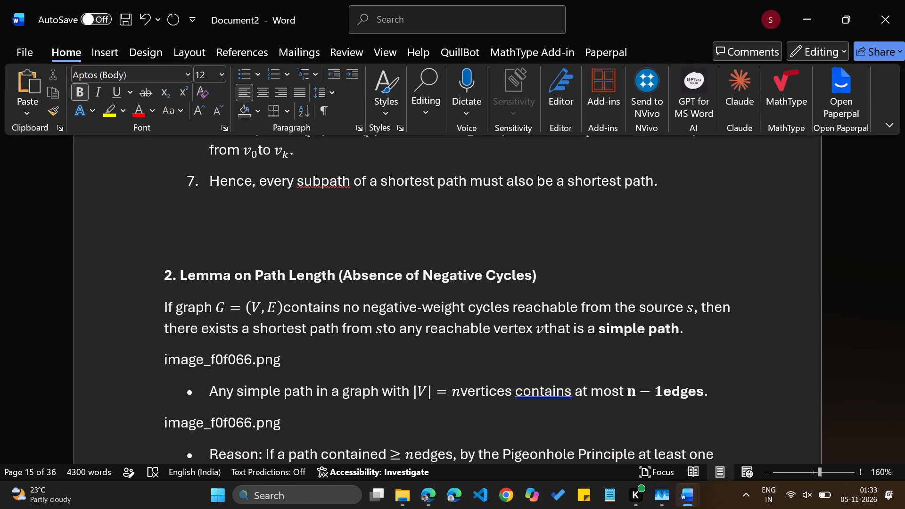
{"action": "left_click", "coordinate": [38, 464]}
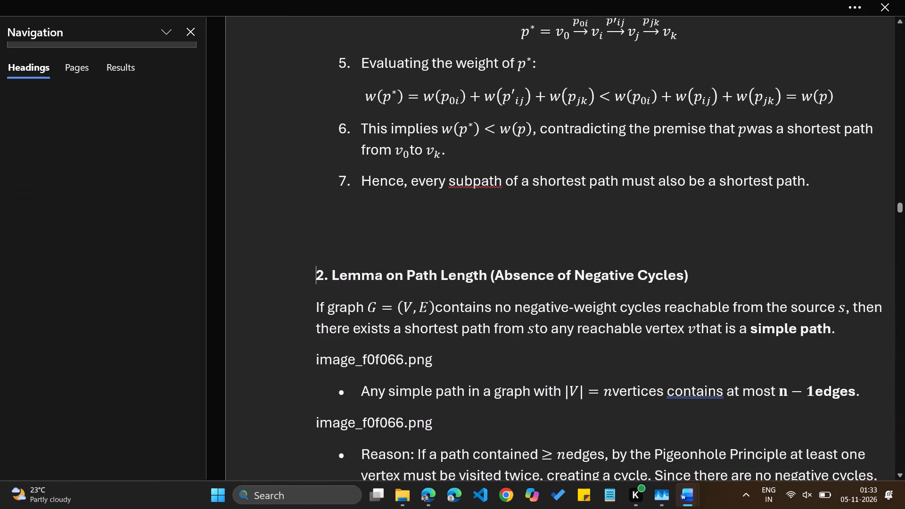
{"action": "scroll", "coordinate": [164, 249], "scroll_direction": "down", "scroll_amount": 5}
{"action": "scroll", "coordinate": [164, 249], "scroll_direction": "up", "scroll_amount": 4}
{"action": "scroll", "coordinate": [164, 249], "scroll_direction": "down", "scroll_amount": 1}
{"action": "scroll", "coordinate": [164, 249], "scroll_direction": "up", "scroll_amount": 13}
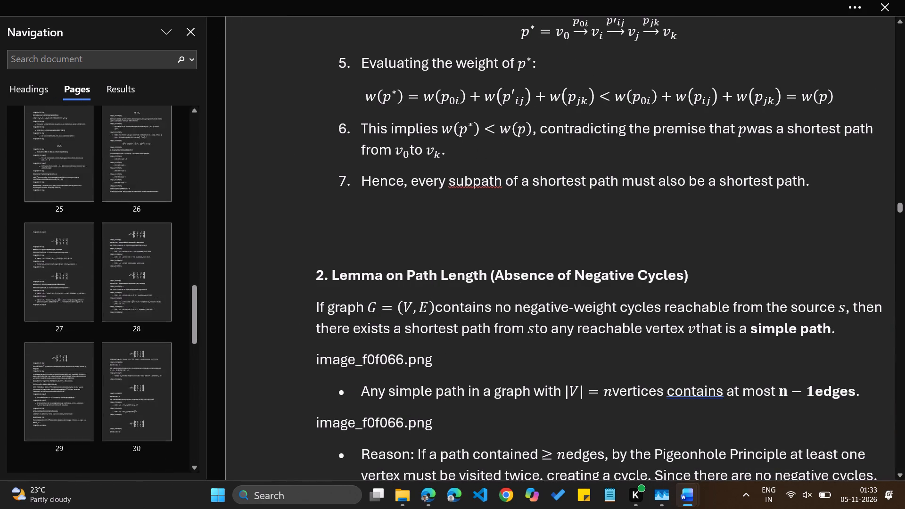
{"action": "scroll", "coordinate": [164, 249], "scroll_direction": "up", "scroll_amount": 10}
{"action": "scroll", "coordinate": [164, 249], "scroll_direction": "down", "scroll_amount": 2}
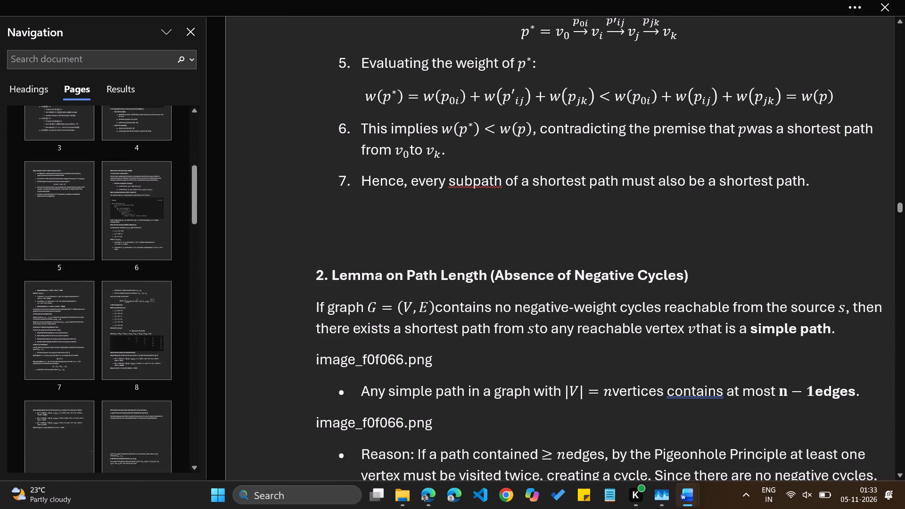
{"action": "scroll", "coordinate": [164, 249], "scroll_direction": "up", "scroll_amount": 5, "text": "ctrl"}
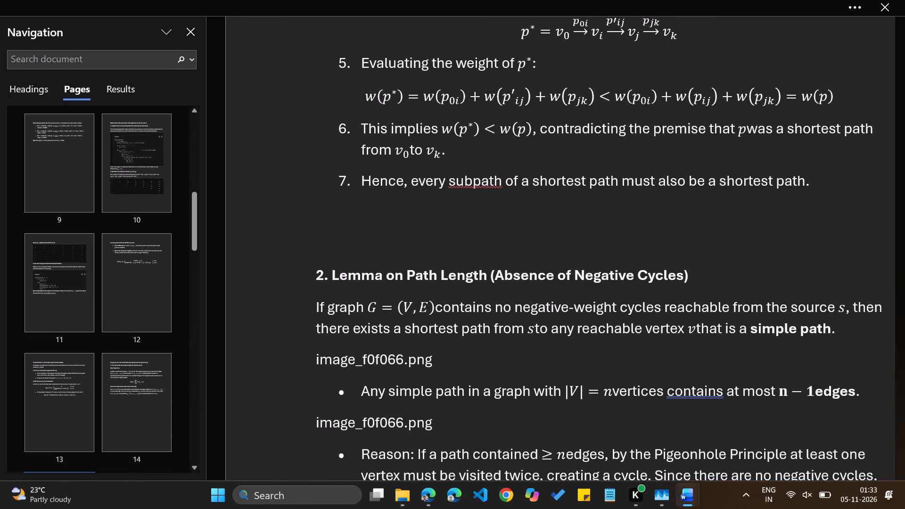
{"action": "scroll", "coordinate": [128, 329], "scroll_direction": "down", "scroll_amount": 2}
{"action": "left_click", "coordinate": [62, 394]}
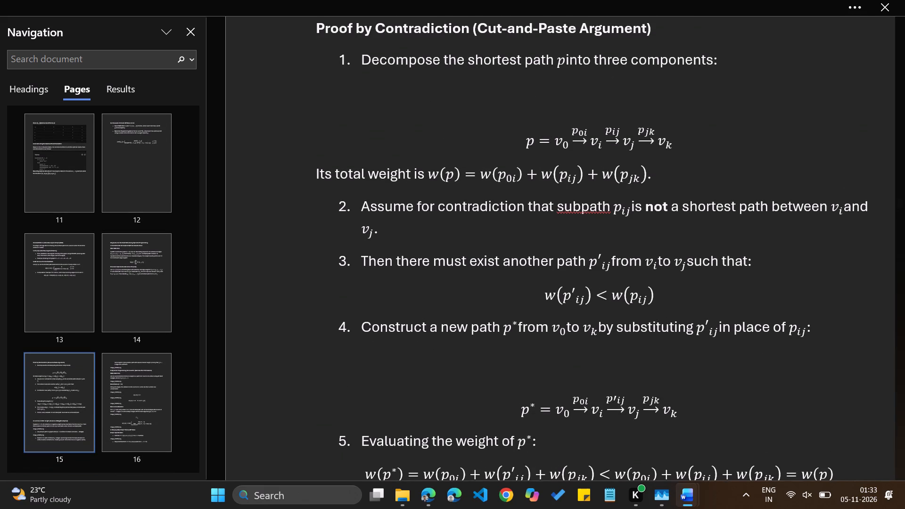
Narrow the page thumbnails to a single column and examine the layout of the pages around page 15.
{"action": "left_click_drag", "start_coordinate": [204, 155], "coordinate": [60, 155]}
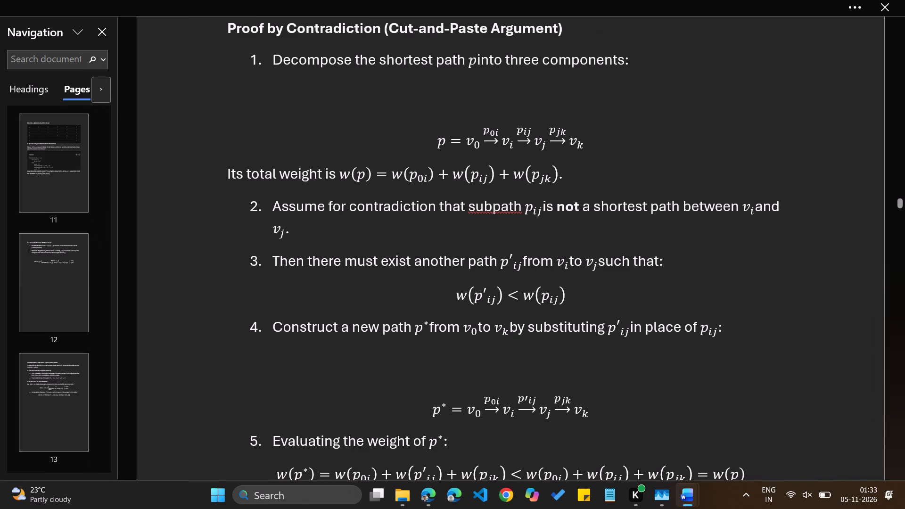
{"action": "scroll", "coordinate": [54, 343], "scroll_direction": "down", "scroll_amount": 17}
{"action": "scroll", "coordinate": [54, 343], "scroll_direction": "up", "scroll_amount": 2}
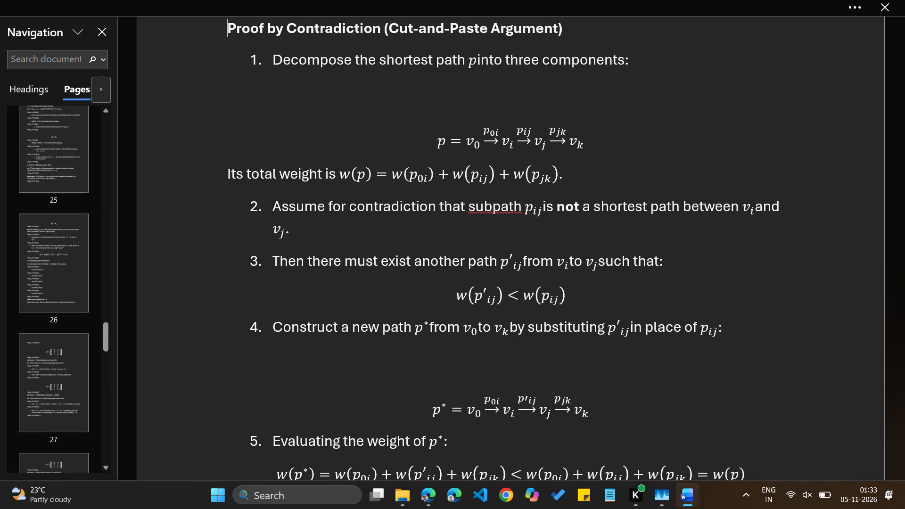
{"action": "scroll", "coordinate": [54, 343], "scroll_direction": "up", "scroll_amount": 2}
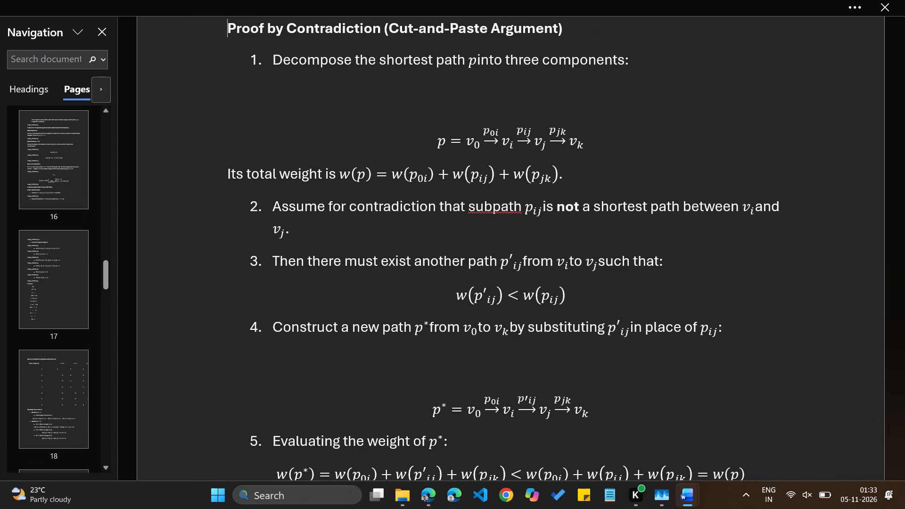
{"action": "scroll", "coordinate": [54, 343], "scroll_direction": "up", "scroll_amount": 2}
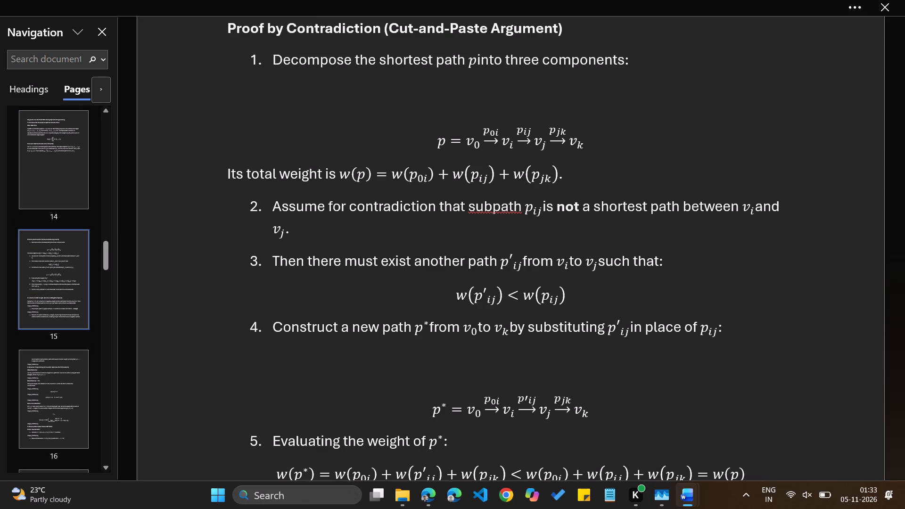
{"action": "scroll", "coordinate": [411, 323], "scroll_direction": "down", "scroll_amount": 1}
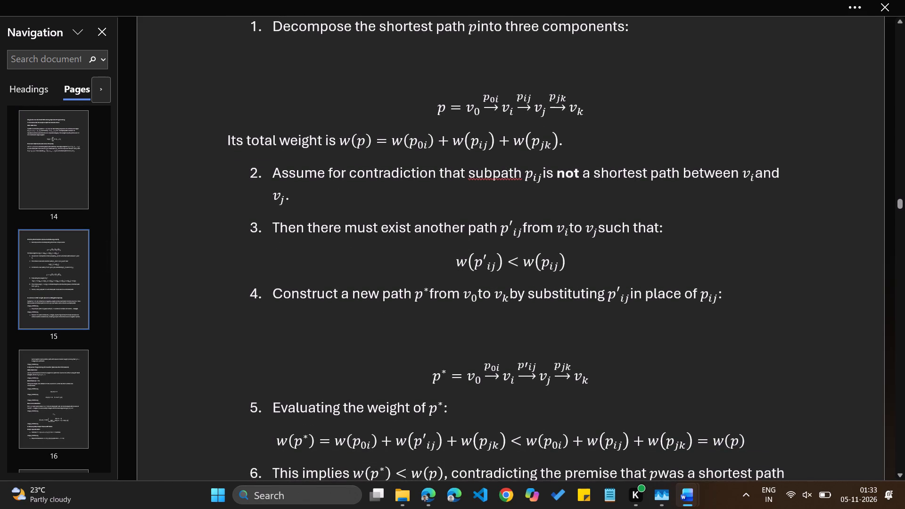
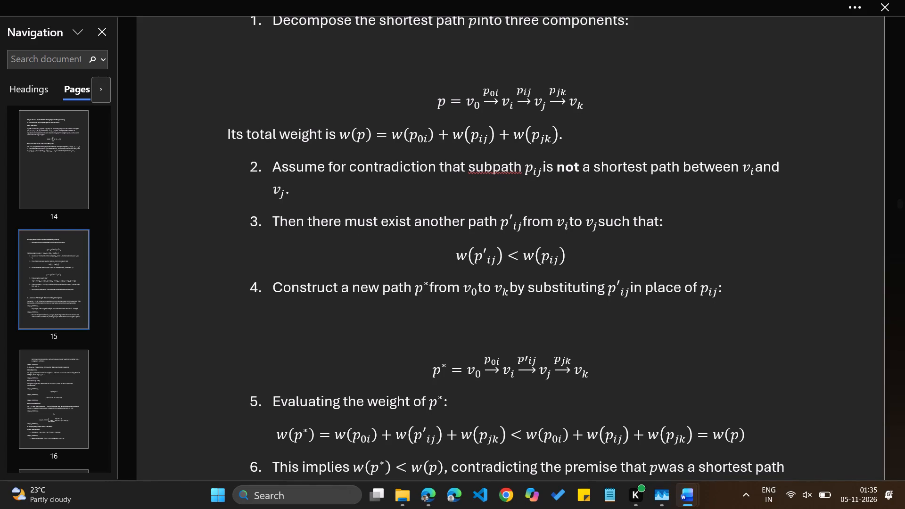
Review the Proof by Contradiction items on page 15 down to the "2. Lemma on Path Length (Absence of Negative Cycles)" heading.
{"action": "scroll", "coordinate": [411, 323], "scroll_direction": "down", "scroll_amount": 1}
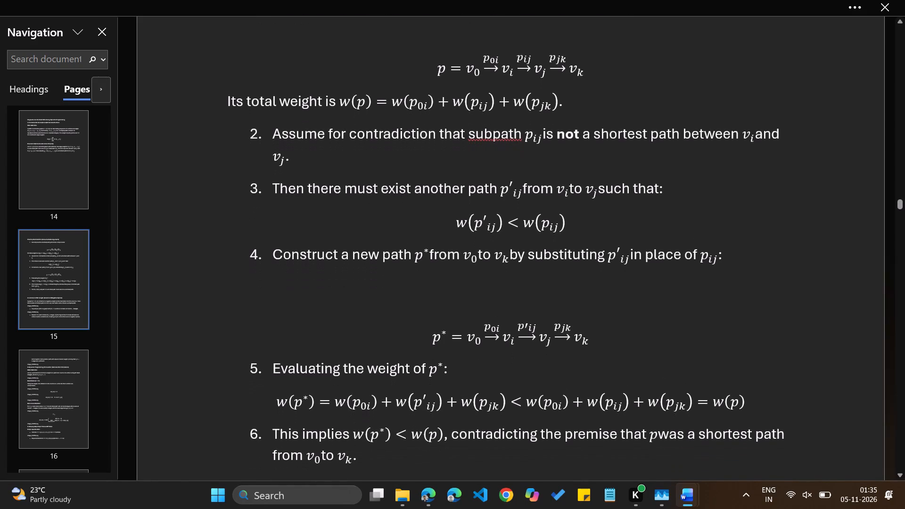
{"action": "scroll", "coordinate": [411, 323], "scroll_direction": "down", "scroll_amount": 1}
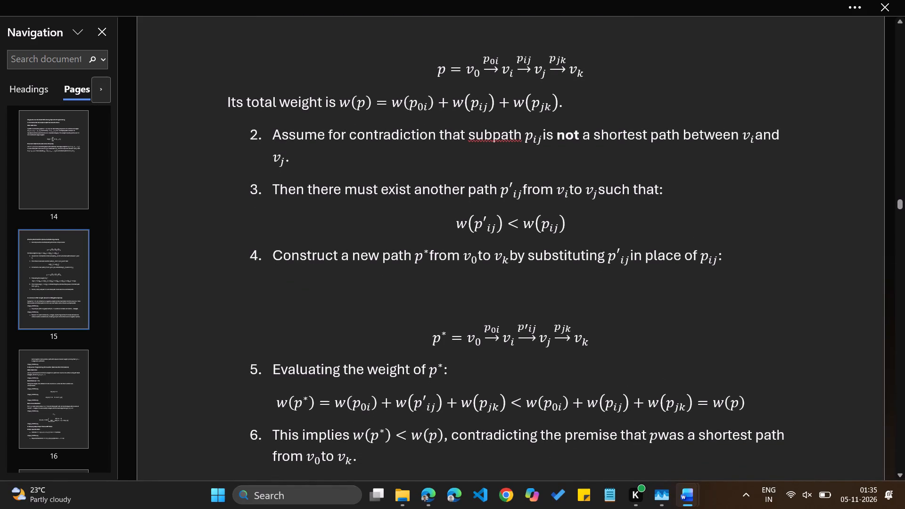
{"action": "scroll", "coordinate": [411, 323], "scroll_direction": "down", "scroll_amount": 3}
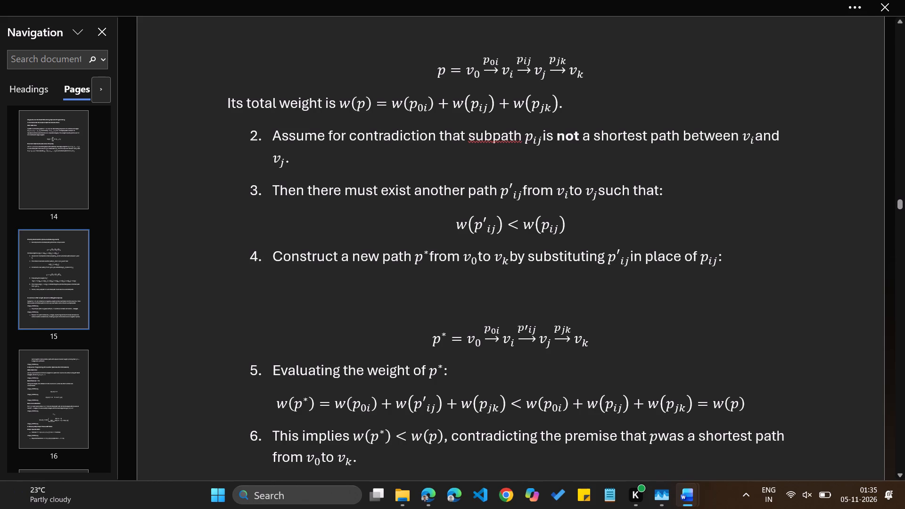
{"action": "scroll", "coordinate": [411, 323], "scroll_direction": "down", "scroll_amount": 3}
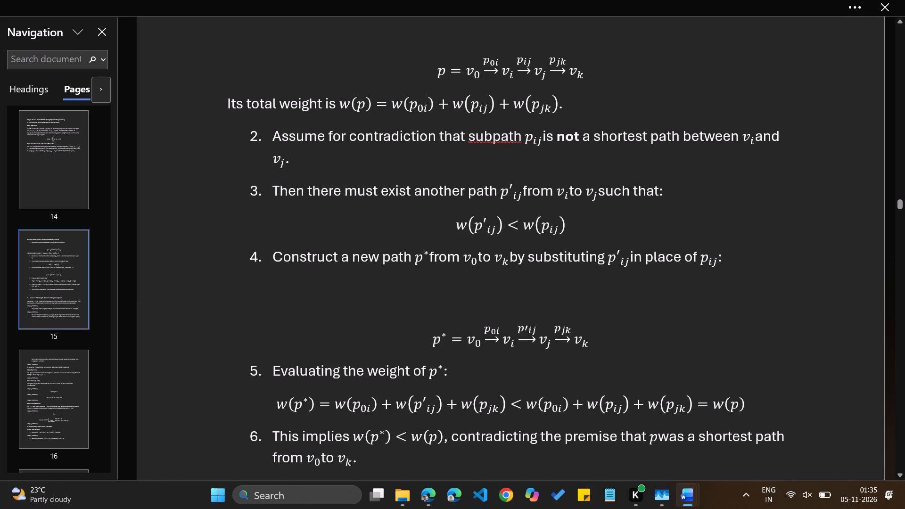
{"action": "scroll", "coordinate": [411, 323], "scroll_direction": "down", "scroll_amount": 3}
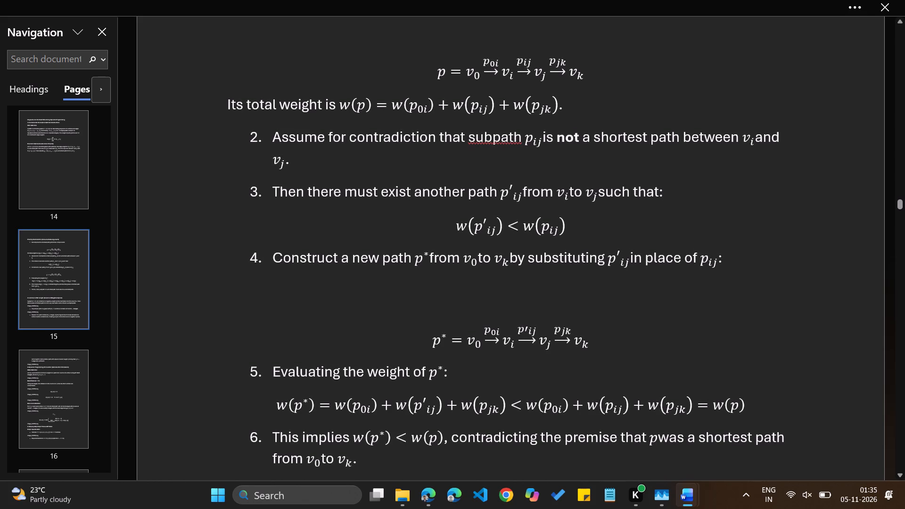
{"action": "scroll", "coordinate": [411, 323], "scroll_direction": "down", "scroll_amount": 4}
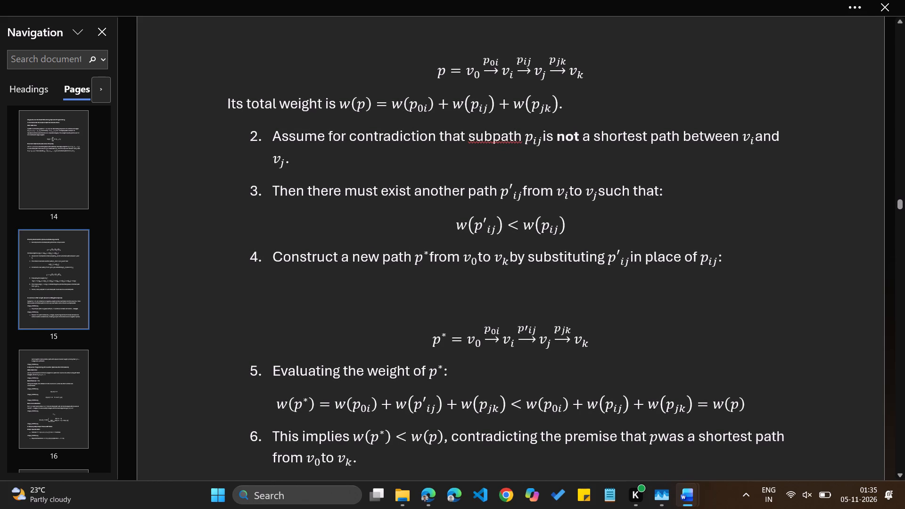
{"action": "scroll", "coordinate": [411, 323], "scroll_direction": "down", "scroll_amount": 1}
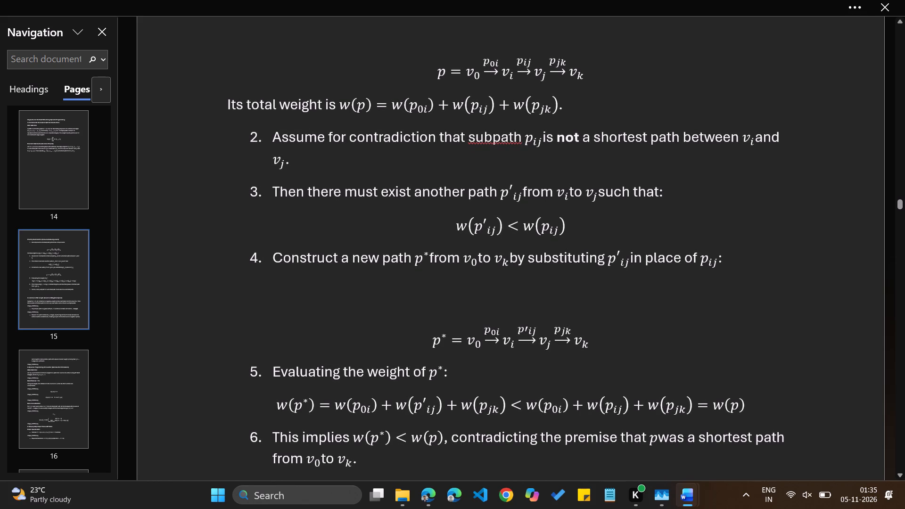
{"action": "scroll", "coordinate": [411, 323], "scroll_direction": "down", "scroll_amount": 3}
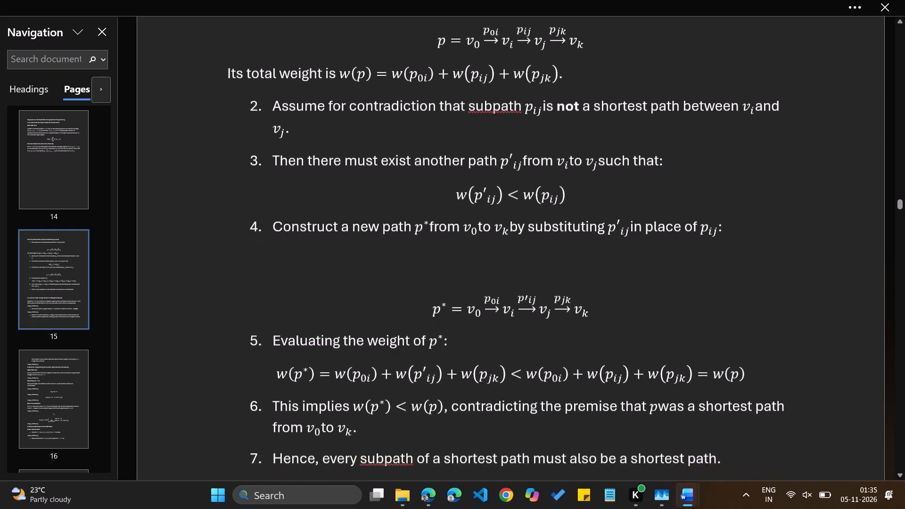
{"action": "scroll", "coordinate": [411, 323], "scroll_direction": "down", "scroll_amount": 3}
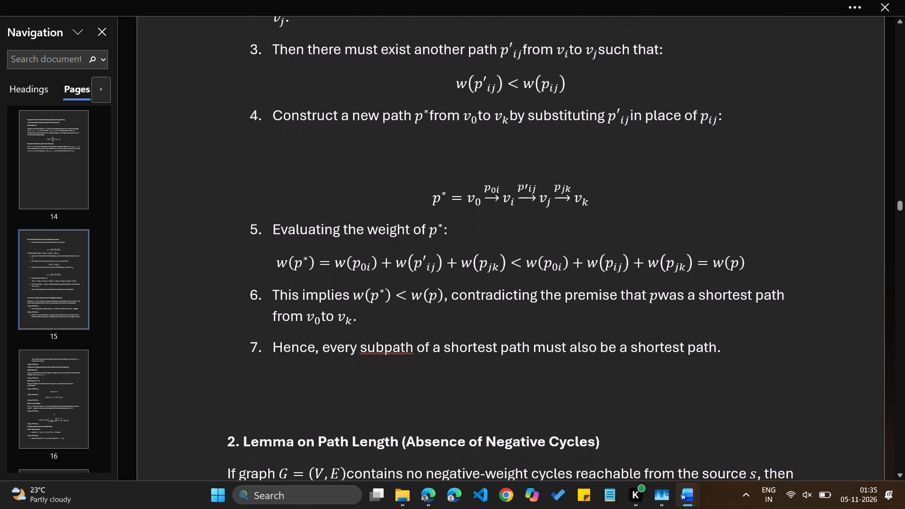
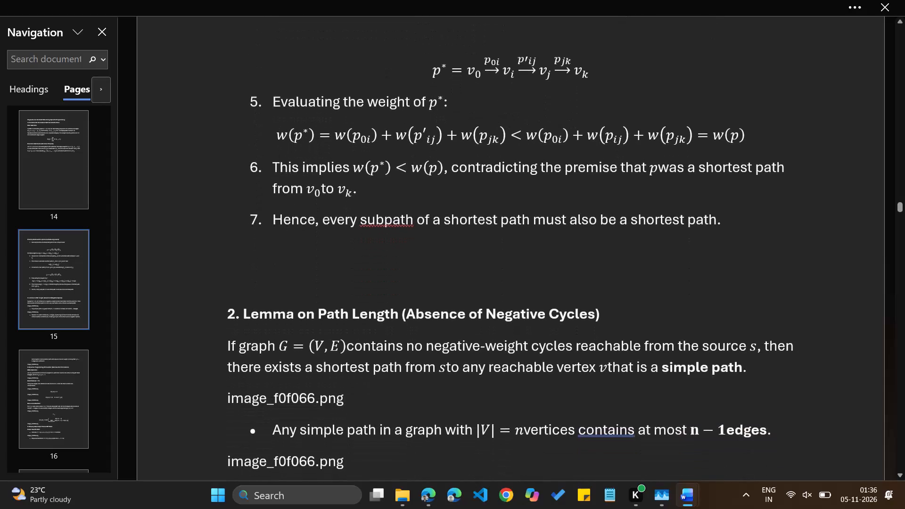
Insert a page break before the "2. Lemma on Path Length (Absence of Negative Cycles)" heading.
{"action": "scroll", "coordinate": [411, 323], "scroll_direction": "down", "scroll_amount": 1}
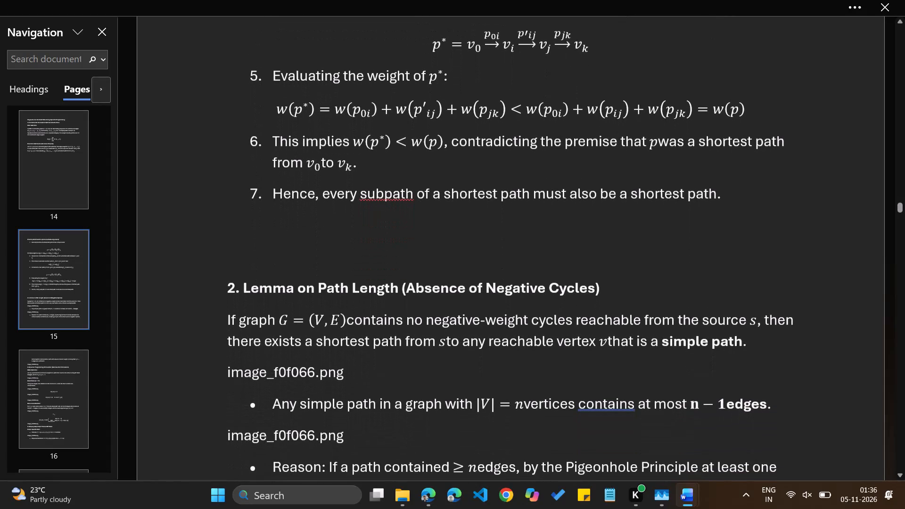
{"action": "left_click", "coordinate": [225, 288]}
{"action": "key", "text": "ctrl+Return"}
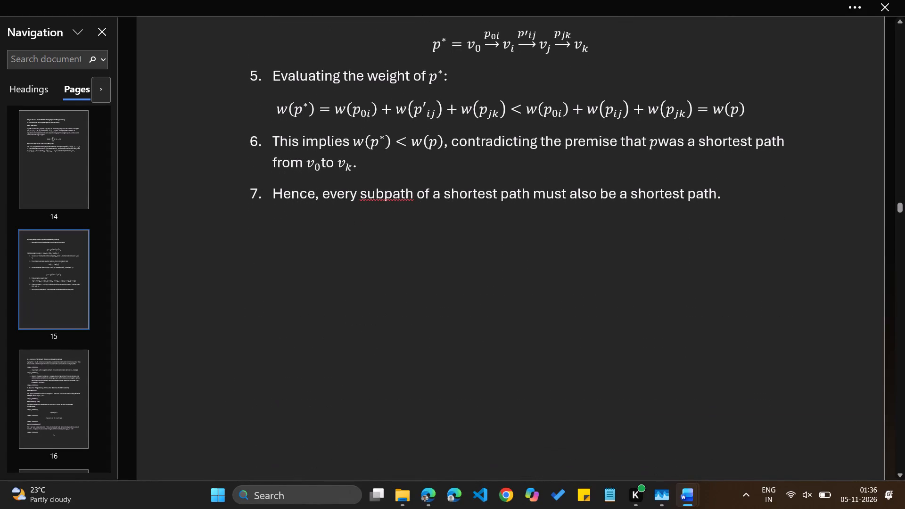
Add the missing spaces after G = (V, E), s and v in the paragraph under the Lemma on Path Length heading.
{"action": "scroll", "coordinate": [225, 288], "scroll_direction": "down", "scroll_amount": 2}
{"action": "scroll", "coordinate": [305, 279], "scroll_direction": "down", "scroll_amount": 1}
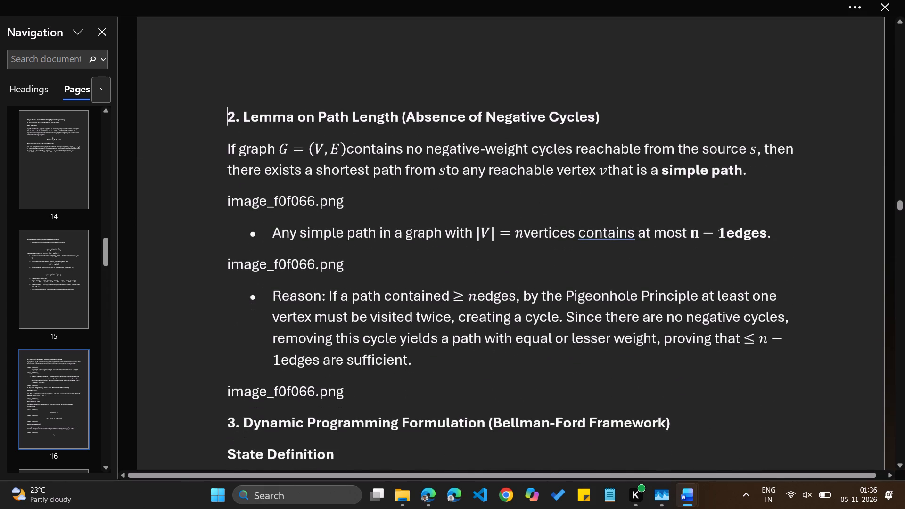
{"action": "scroll", "coordinate": [305, 279], "scroll_direction": "down", "scroll_amount": 2}
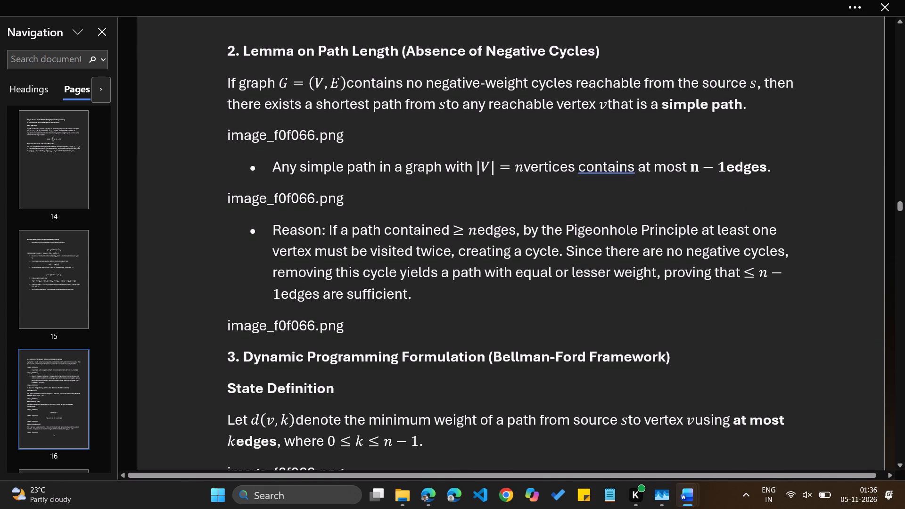
{"action": "left_click", "coordinate": [345, 88]}
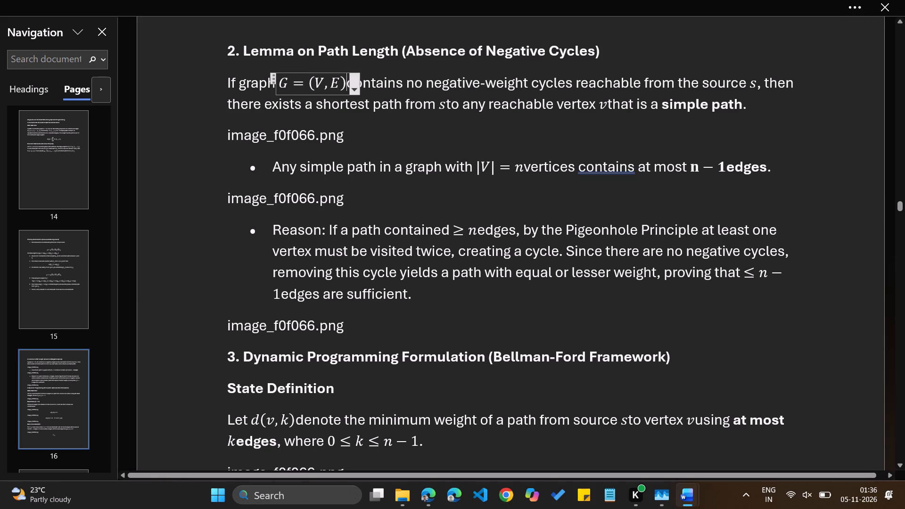
{"action": "key", "text": "space"}
{"action": "left_click", "coordinate": [360, 113]}
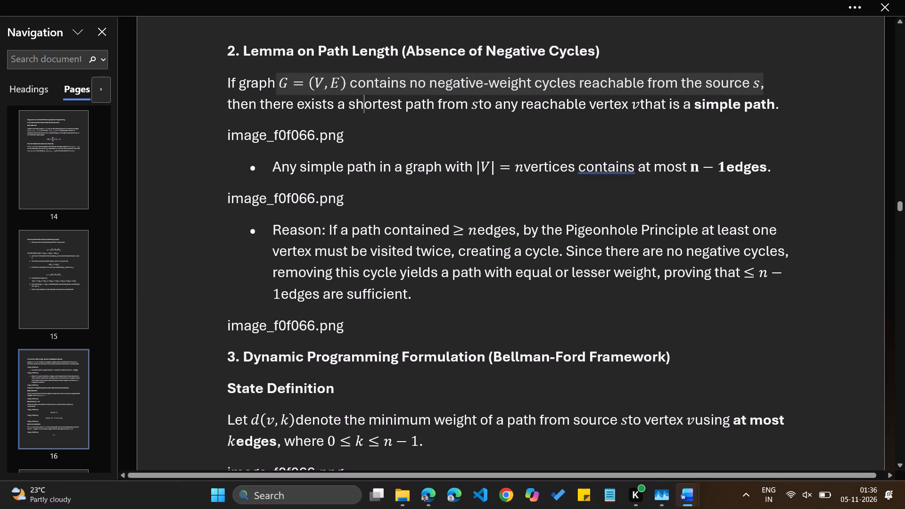
{"action": "left_click", "coordinate": [479, 105]}
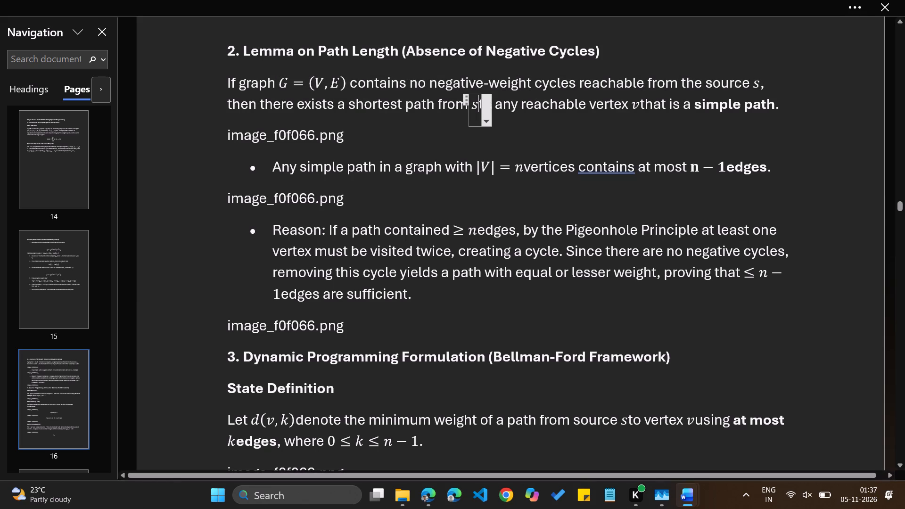
{"action": "key", "text": "space"}
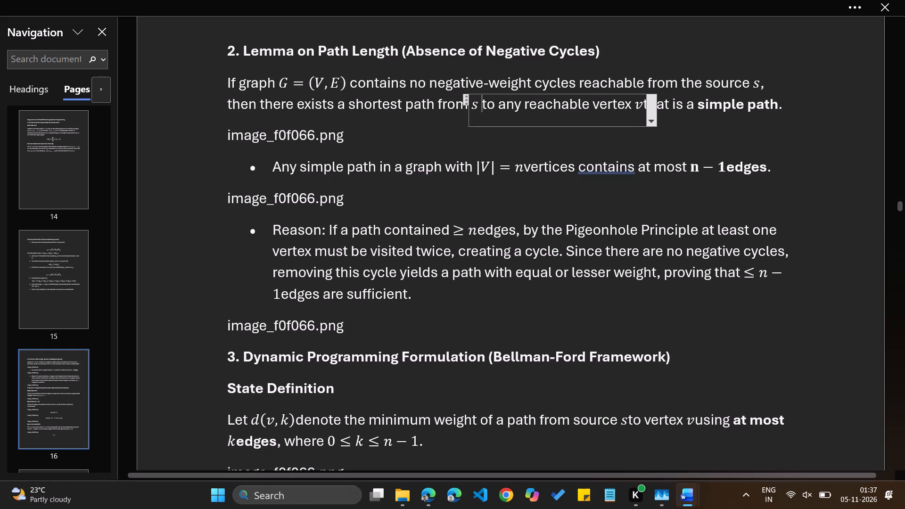
{"action": "left_click", "coordinate": [643, 103]}
{"action": "key", "text": "space"}
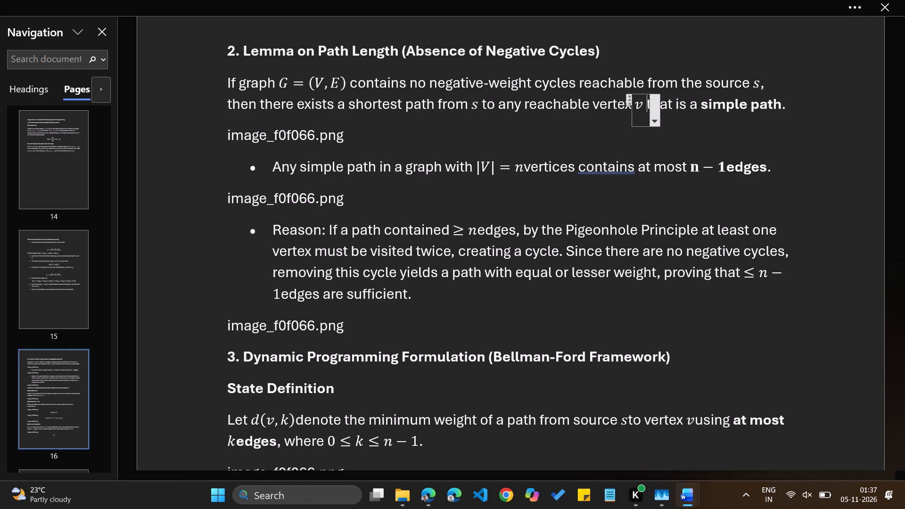
Delete the three leftover "image_f0f066.png" lines between the Lemma on Path Length paragraph and the "3. Dynamic Programming Formulation" heading.
{"action": "left_click", "coordinate": [200, 133]}
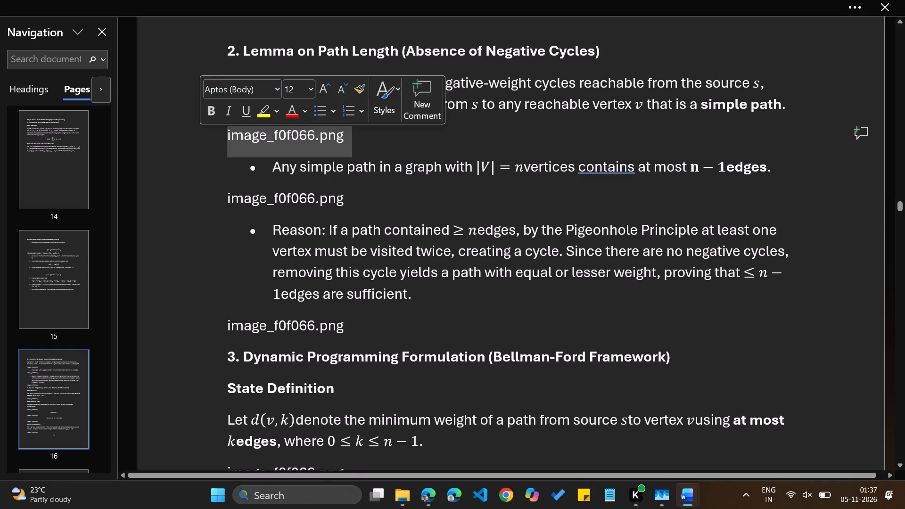
{"action": "key", "text": "Delete"}
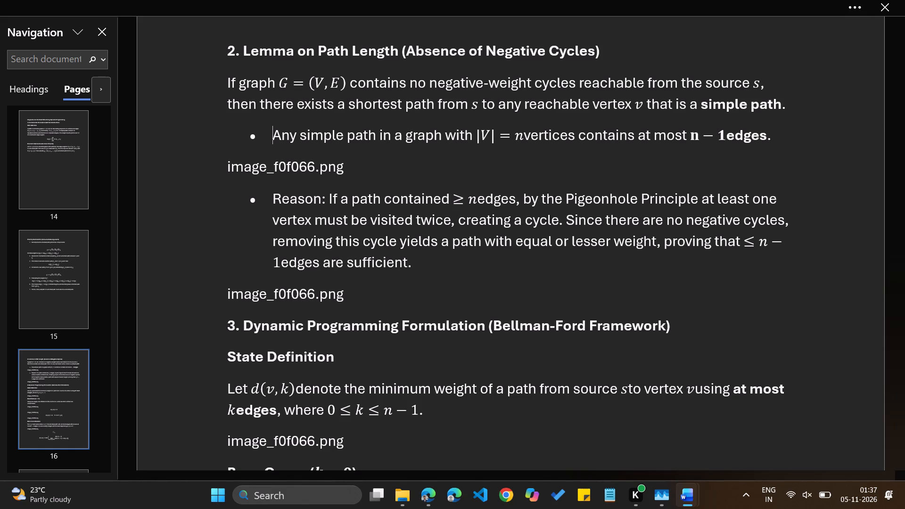
{"action": "left_click", "coordinate": [206, 174]}
{"action": "key", "text": "Delete"}
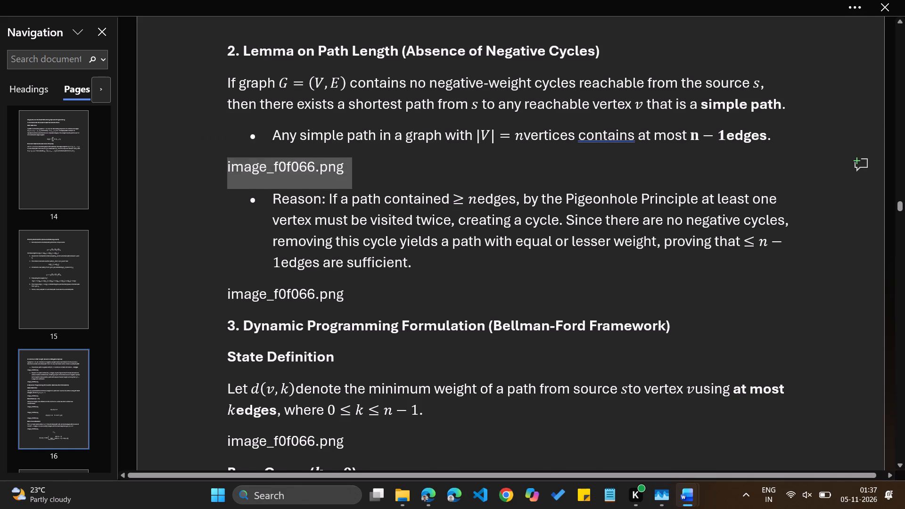
{"action": "left_click", "coordinate": [195, 259]}
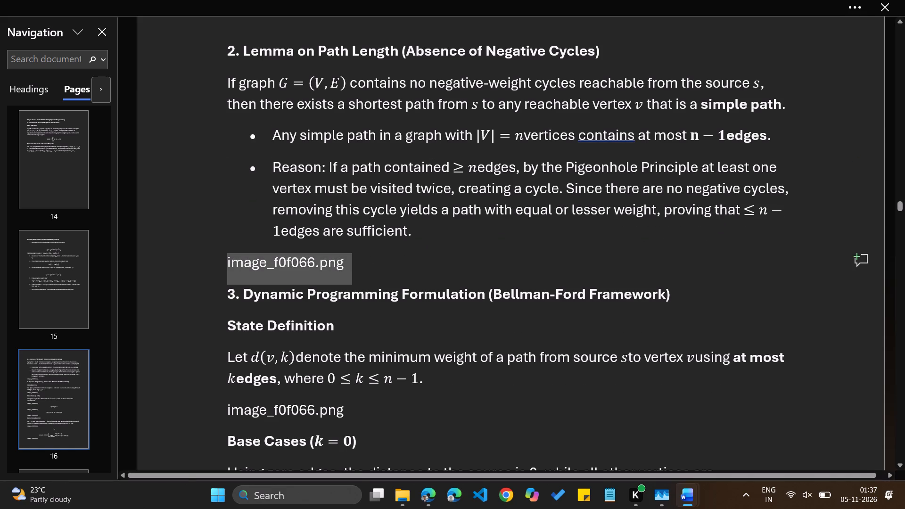
{"action": "key", "text": "Delete"}
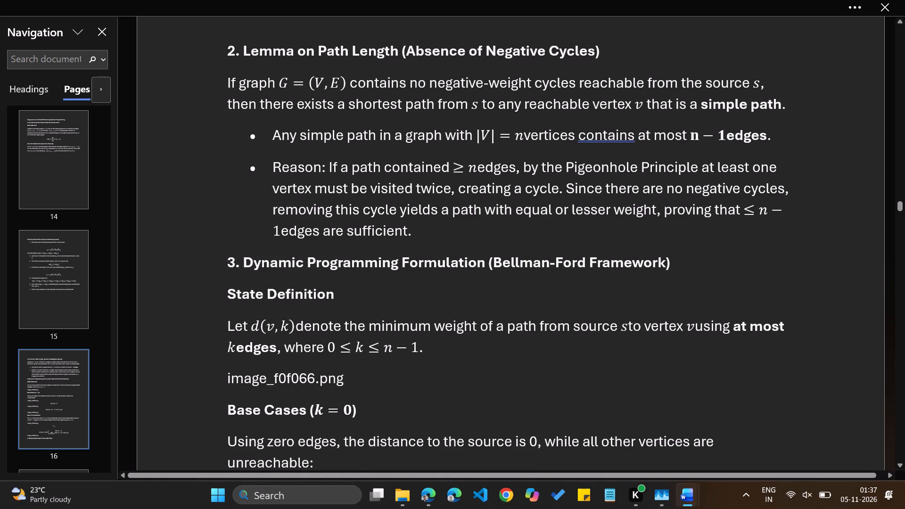
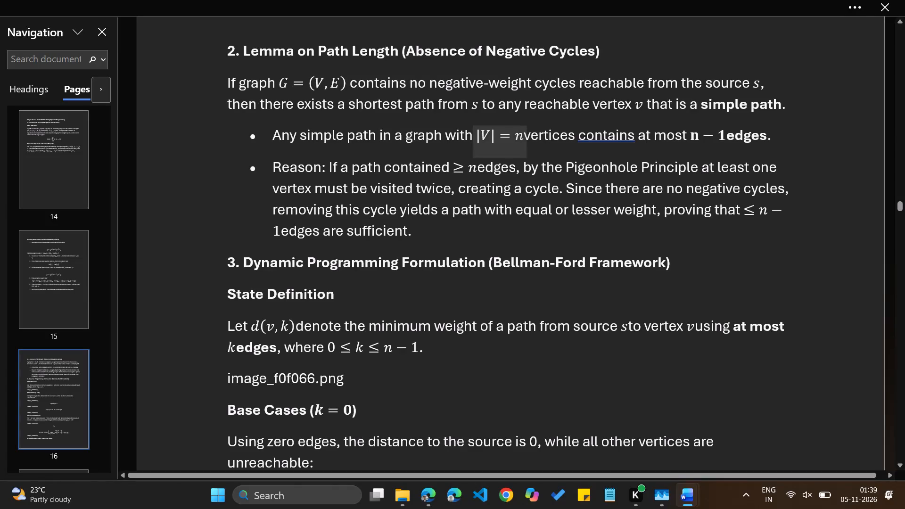
Add the missing spaces after n, n − 1, ≥ n and ≤ n − 1 in the two bullets under the Lemma on Path Length.
{"action": "left_click", "coordinate": [527, 139]}
{"action": "key", "text": "space"}
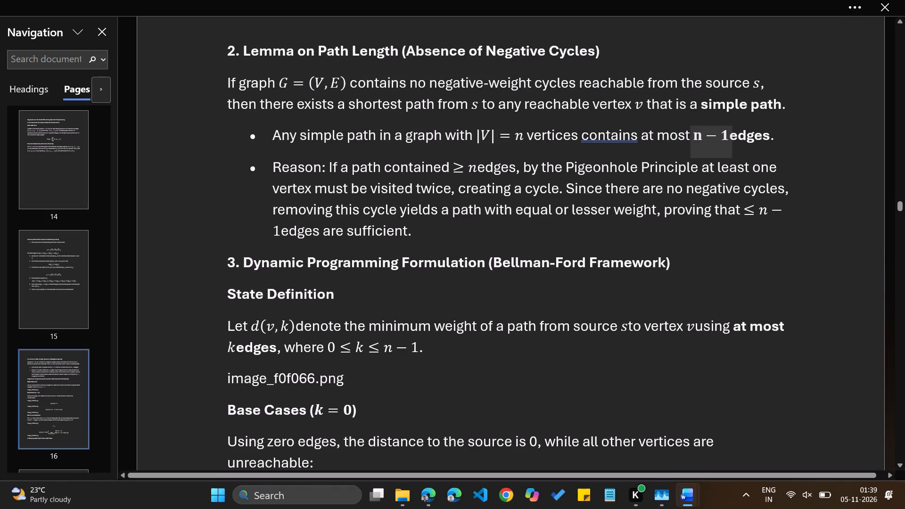
{"action": "left_click", "coordinate": [732, 135]}
{"action": "key", "text": "space"}
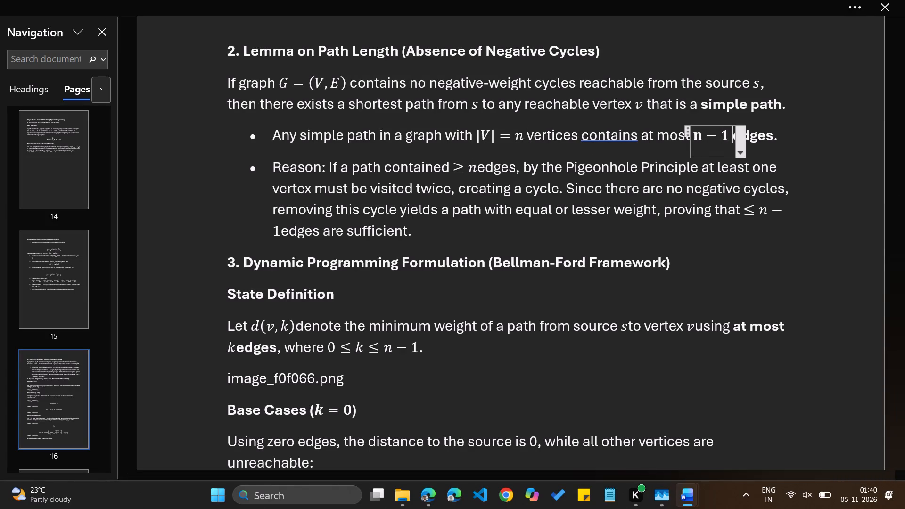
{"action": "left_click", "coordinate": [475, 175]}
{"action": "key", "text": "space"}
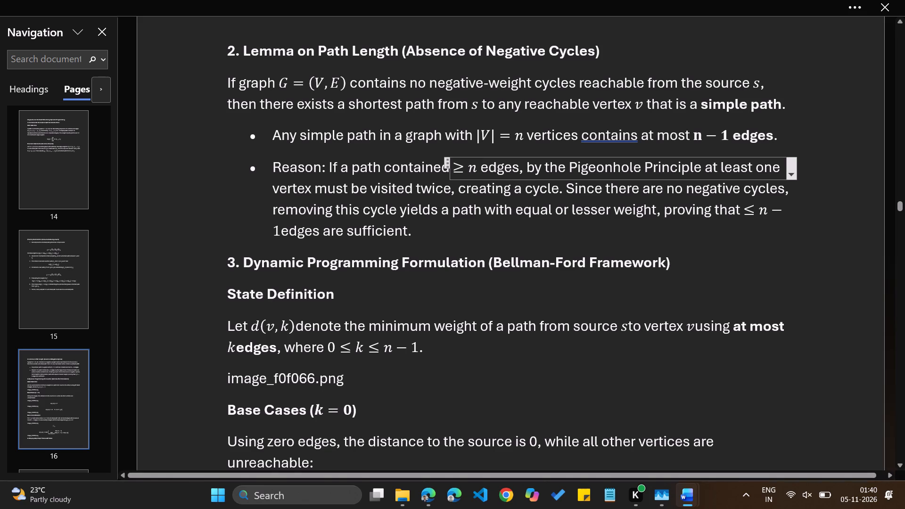
{"action": "left_click", "coordinate": [279, 229]}
{"action": "key", "text": "space"}
Delete the five leftover "image_f0f066.png" lines from below the State Definition paragraph to just above the recurrence formula.
{"action": "scroll", "coordinate": [288, 287], "scroll_direction": "down", "scroll_amount": 1}
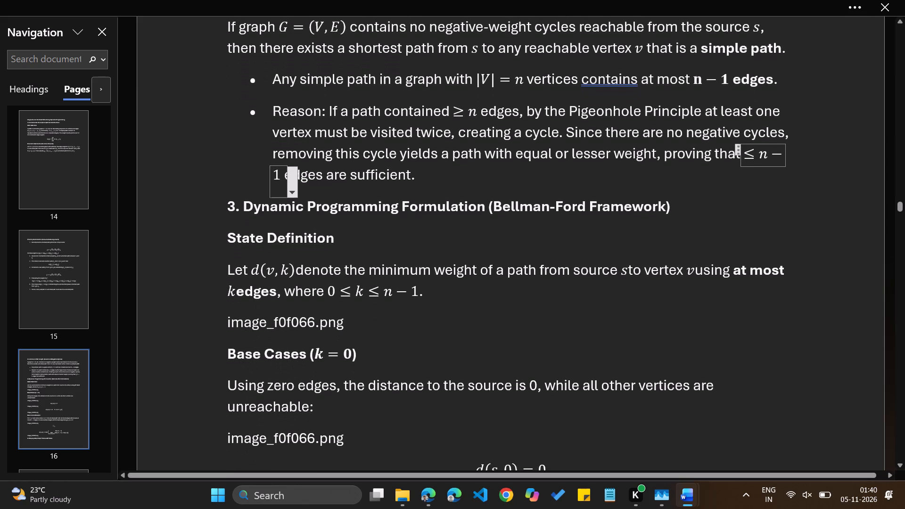
{"action": "left_click", "coordinate": [211, 326]}
{"action": "key", "text": "Delete"}
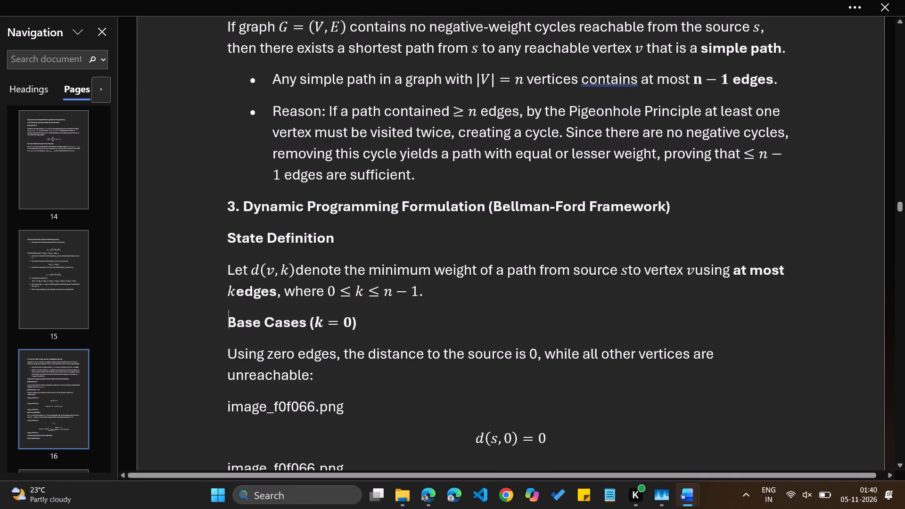
{"action": "left_click", "coordinate": [184, 402]}
{"action": "key", "text": "Delete"}
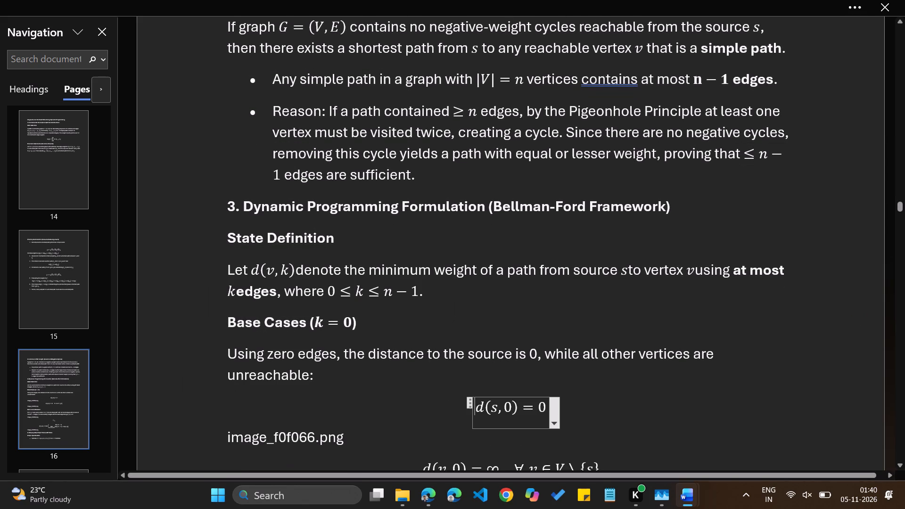
{"action": "scroll", "coordinate": [184, 402], "scroll_direction": "down", "scroll_amount": 1}
{"action": "left_click", "coordinate": [197, 301]}
{"action": "key", "text": "Delete"}
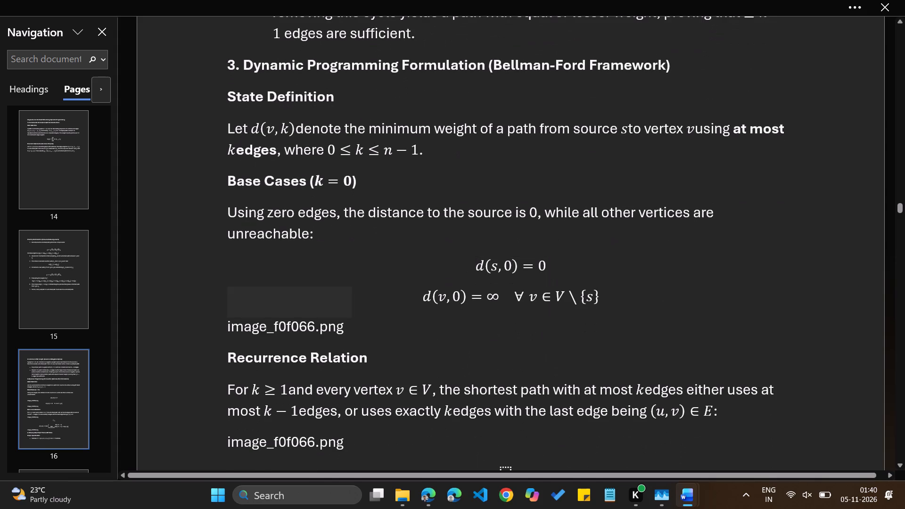
{"action": "left_click", "coordinate": [193, 323]}
{"action": "key", "text": "Delete"}
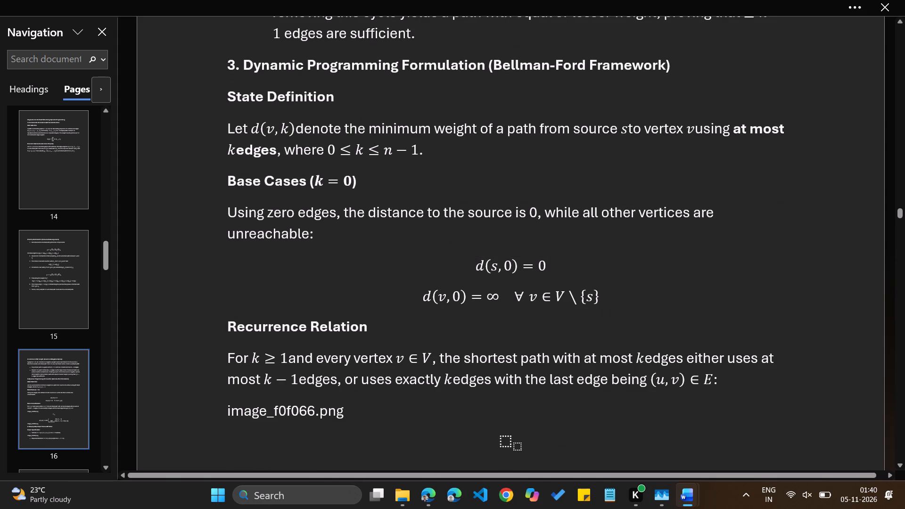
{"action": "left_click", "coordinate": [191, 409]}
{"action": "key", "text": "Delete"}
Delete the empty equation placeholder above the d(v, k) = min recurrence formula.
{"action": "scroll", "coordinate": [191, 409], "scroll_direction": "down", "scroll_amount": 1}
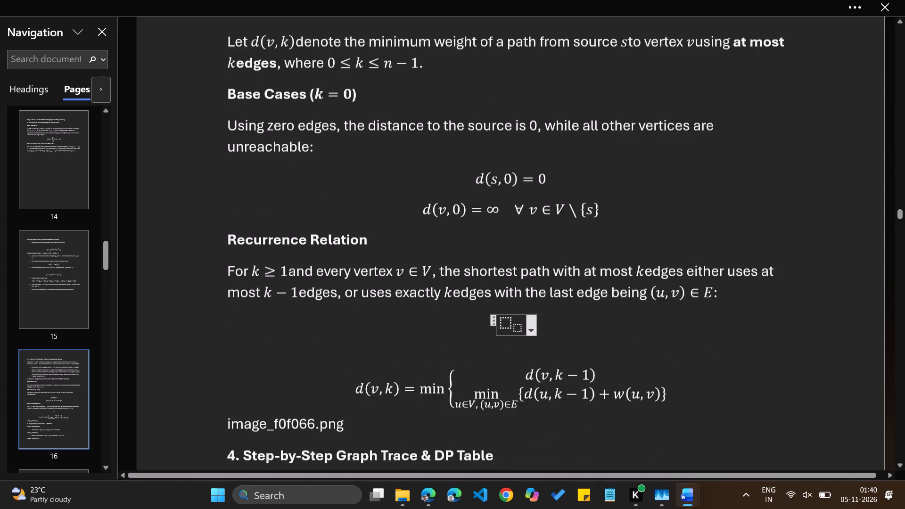
{"action": "scroll", "coordinate": [191, 409], "scroll_direction": "down", "scroll_amount": 1}
{"action": "left_click", "coordinate": [336, 262]}
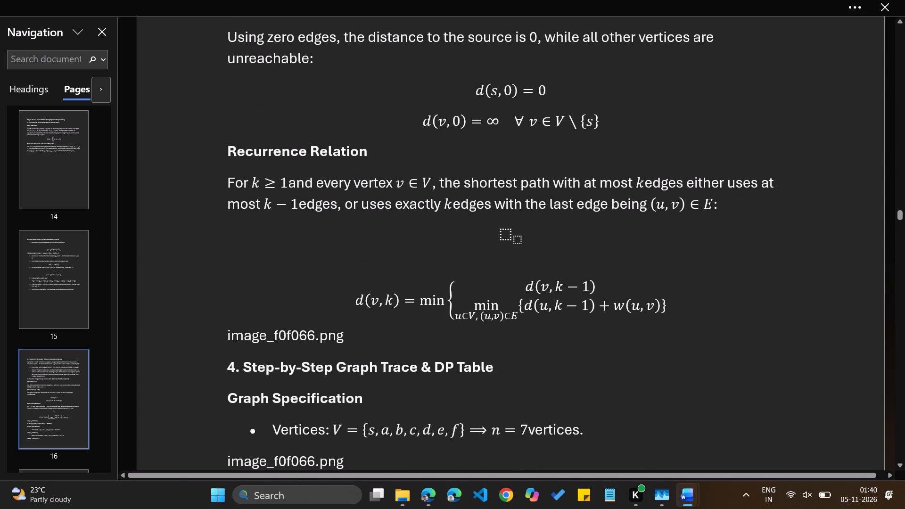
{"action": "left_click", "coordinate": [221, 226]}
{"action": "left_click", "coordinate": [214, 230]}
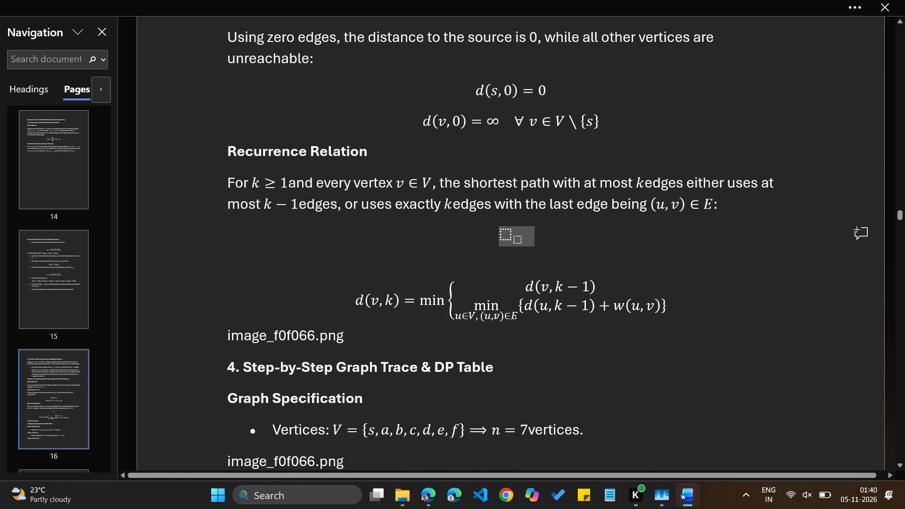
{"action": "key", "text": "Delete"}
Delete the five leftover "image_f0f066.png" lines, including the "+ 1" one, from below the recurrence formula to below the "From s" edge bullet.
{"action": "left_click", "coordinate": [210, 320]}
{"action": "key", "text": "Delete"}
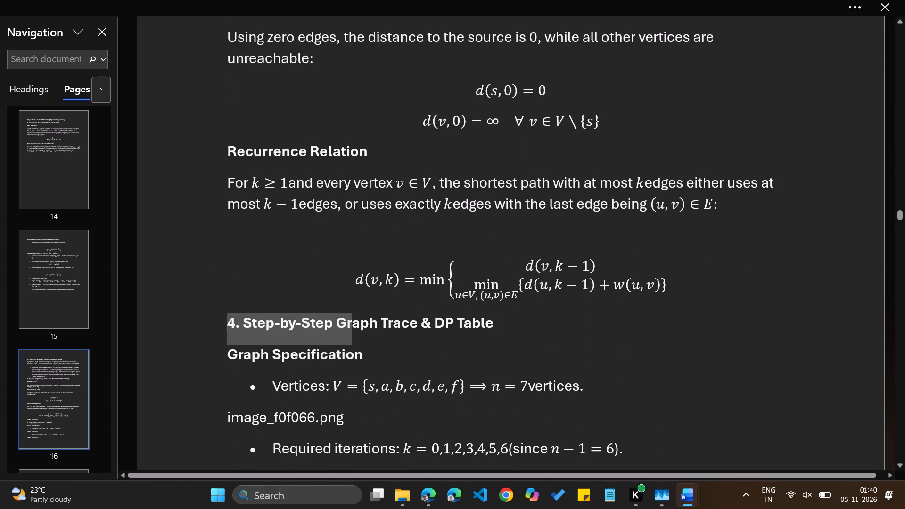
{"action": "scroll", "coordinate": [190, 387], "scroll_direction": "down", "scroll_amount": 1}
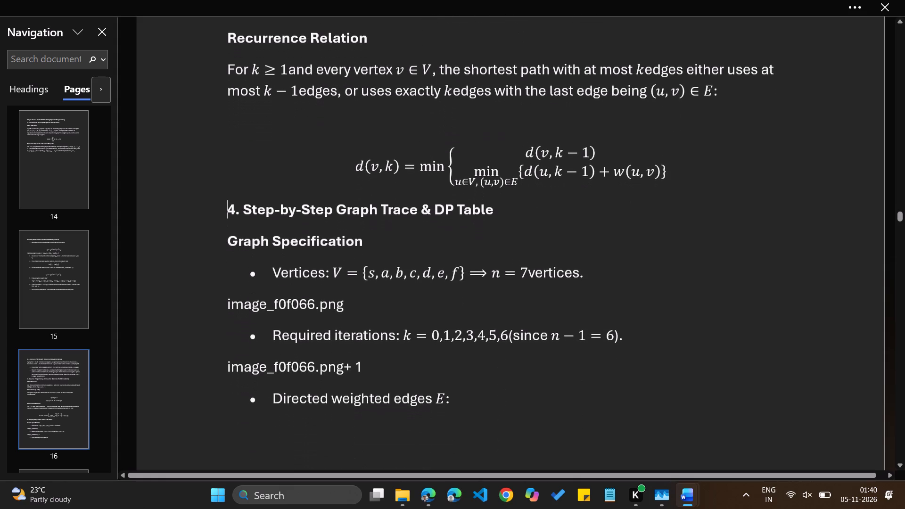
{"action": "left_click", "coordinate": [193, 300]}
{"action": "key", "text": "Delete"}
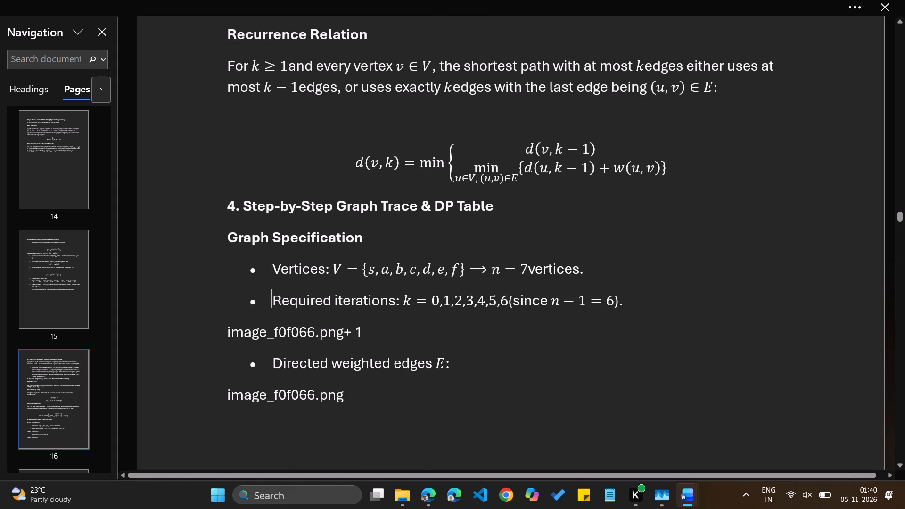
{"action": "left_click", "coordinate": [189, 332]}
{"action": "key", "text": "Delete"}
{"action": "left_click", "coordinate": [185, 367]}
{"action": "key", "text": "Delete"}
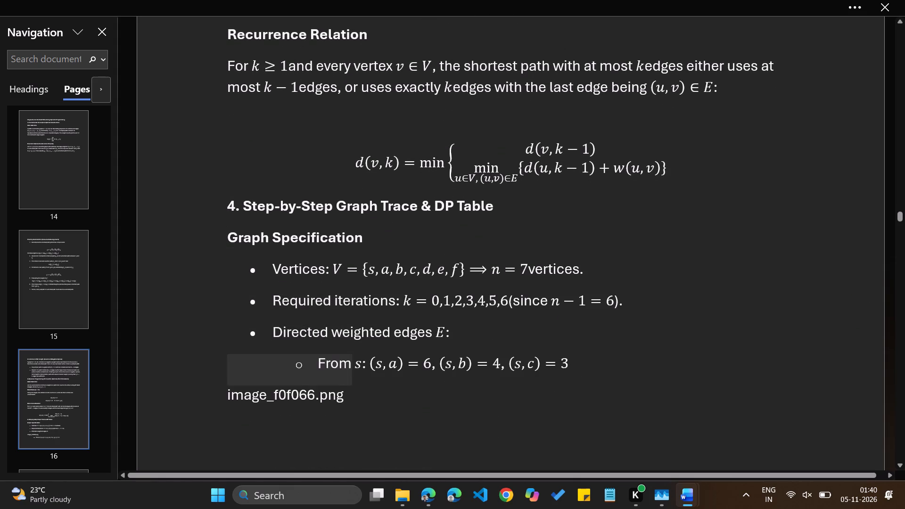
{"action": "scroll", "coordinate": [185, 367], "scroll_direction": "down", "scroll_amount": 1}
{"action": "left_click", "coordinate": [190, 235]}
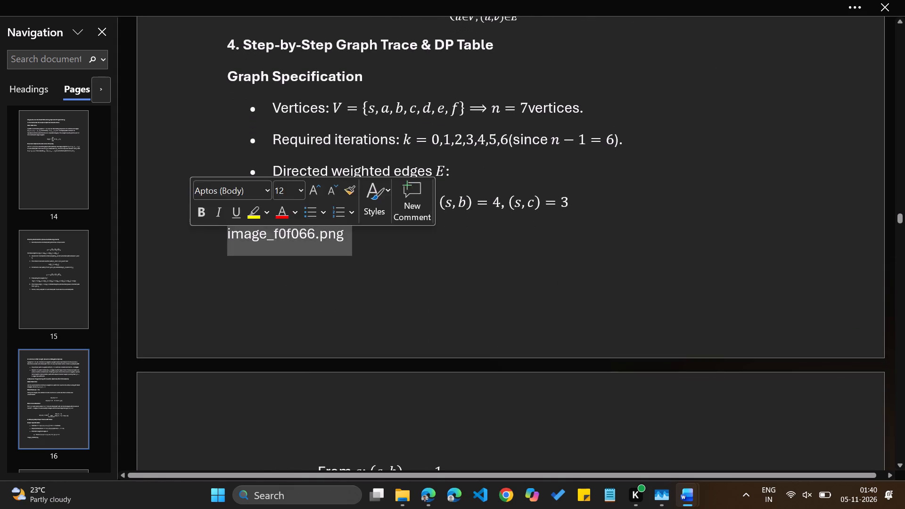
{"action": "key", "text": "Delete"}
Delete the five leftover "image_f0f066.png" lines around the "From b", "From f", "From e" and "From d" edge bullets.
{"action": "scroll", "coordinate": [196, 288], "scroll_direction": "down", "scroll_amount": 1}
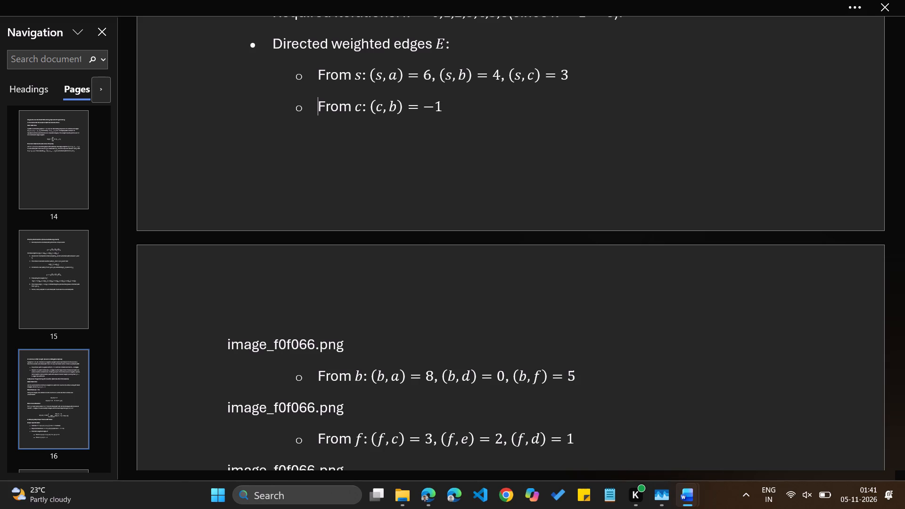
{"action": "scroll", "coordinate": [196, 288], "scroll_direction": "down", "scroll_amount": 1}
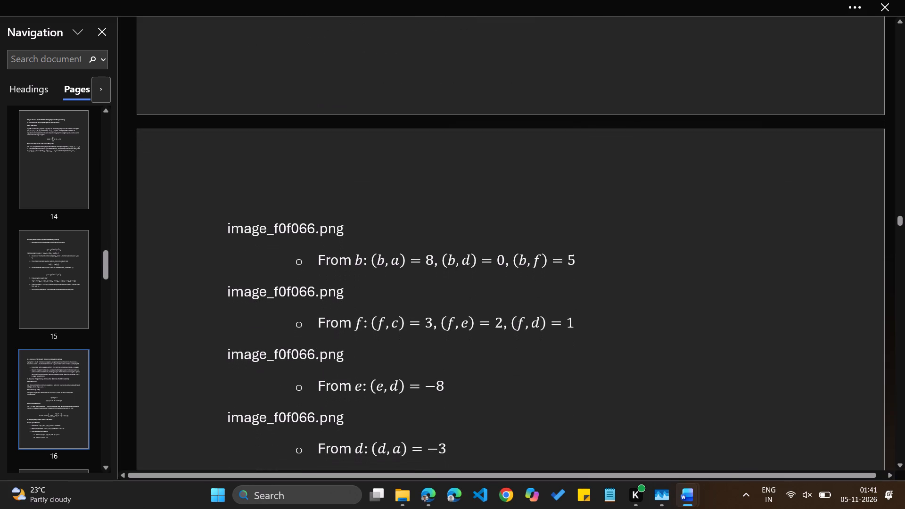
{"action": "scroll", "coordinate": [190, 230], "scroll_direction": "down", "scroll_amount": 1}
{"action": "left_click", "coordinate": [190, 225]}
{"action": "key", "text": "Delete"}
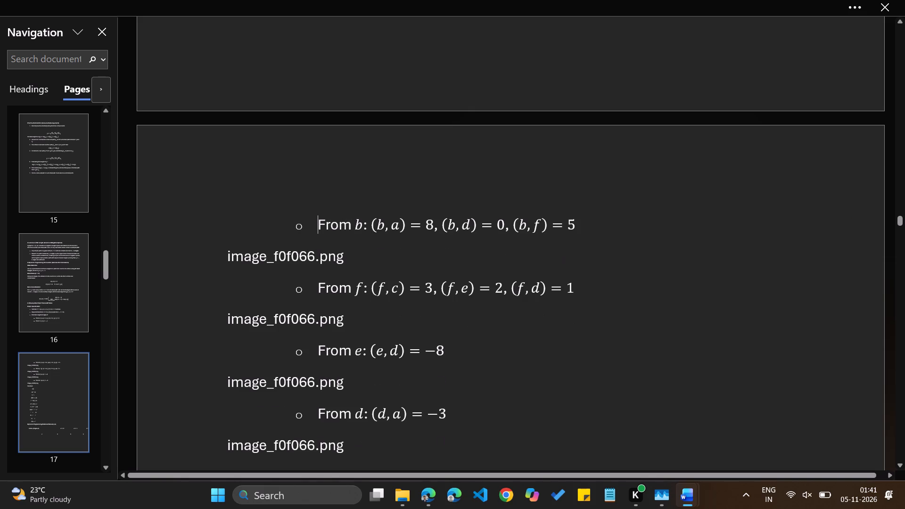
{"action": "left_click", "coordinate": [186, 254]}
{"action": "key", "text": "Delete"}
{"action": "left_click", "coordinate": [186, 297]}
{"action": "key", "text": "Delete"}
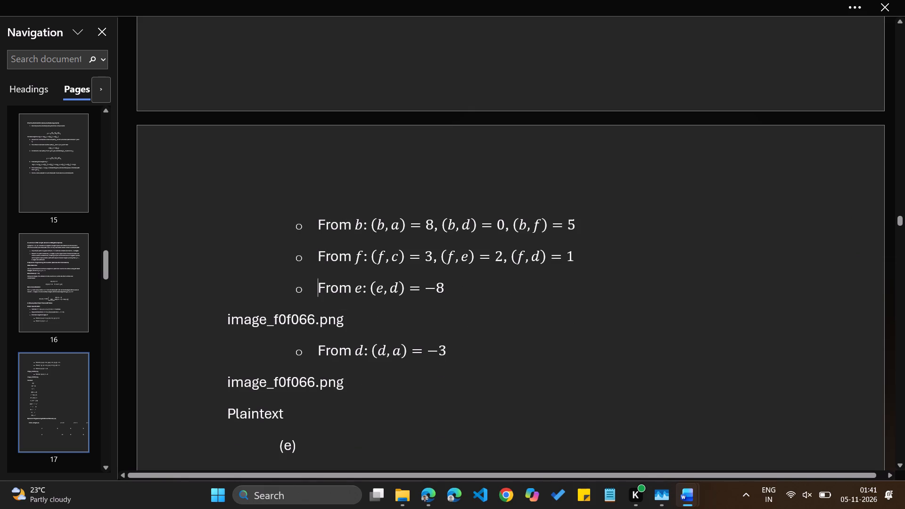
{"action": "left_click", "coordinate": [187, 323]}
{"action": "key", "text": "Delete"}
{"action": "left_click", "coordinate": [187, 348]}
{"action": "key", "text": "Delete"}
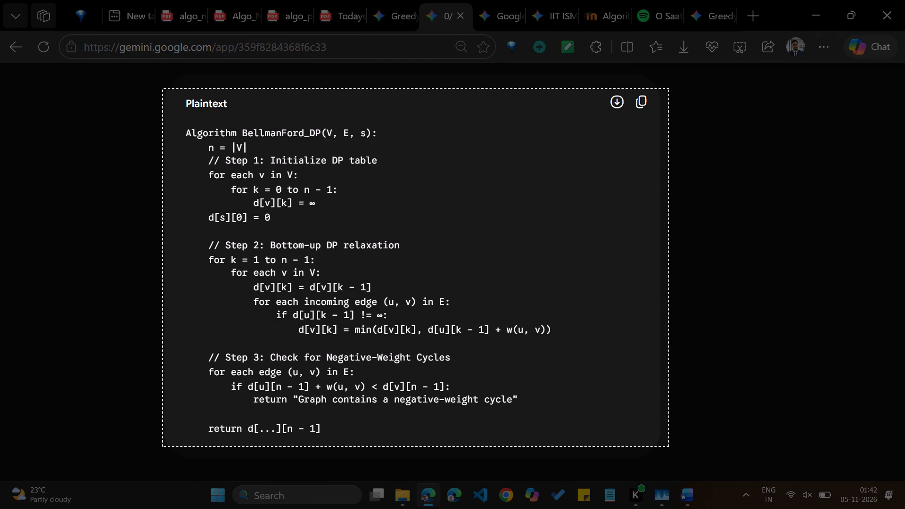
{"action": "key", "text": "ctrl+c"}
Back in Word, delete the "Plaintext" label and the whole BellmanFord_DP pseudocode under "5. Algorithm & Implementation Details".
{"action": "key", "text": "alt+Tab"}
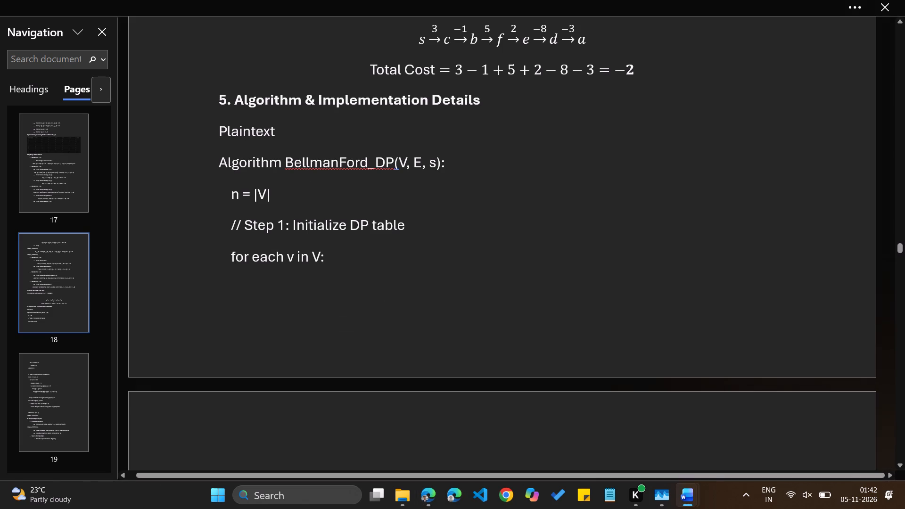
{"action": "left_click_drag", "start_coordinate": [194, 125], "coordinate": [261, 483]}
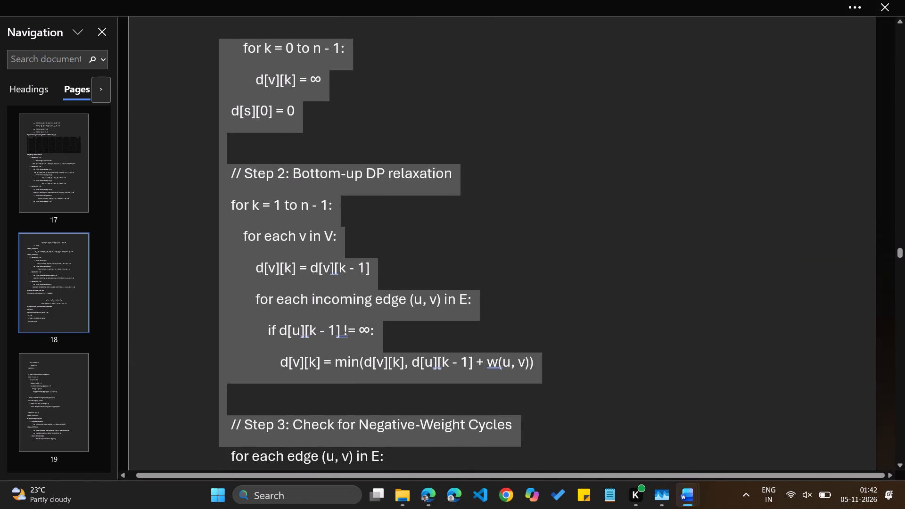
{"action": "left_click_drag", "start_coordinate": [261, 483], "coordinate": [362, 337]}
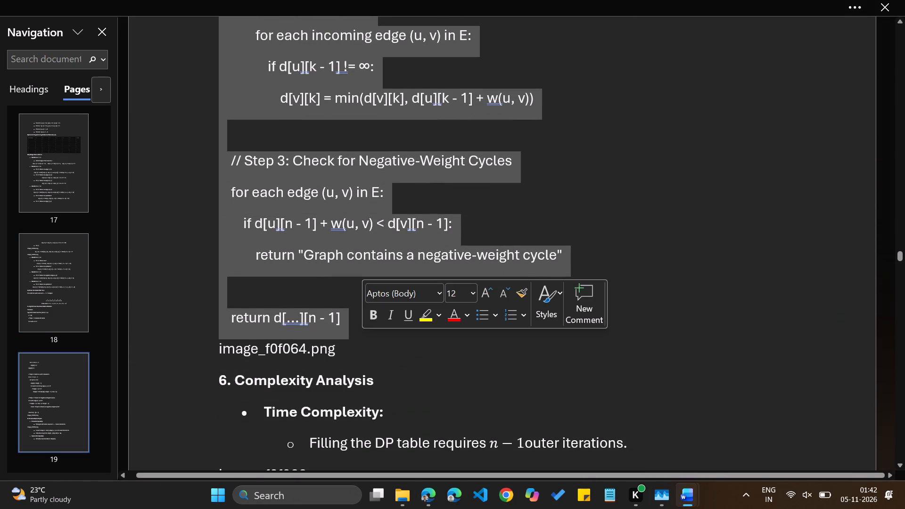
{"action": "key", "text": "BackSpace"}
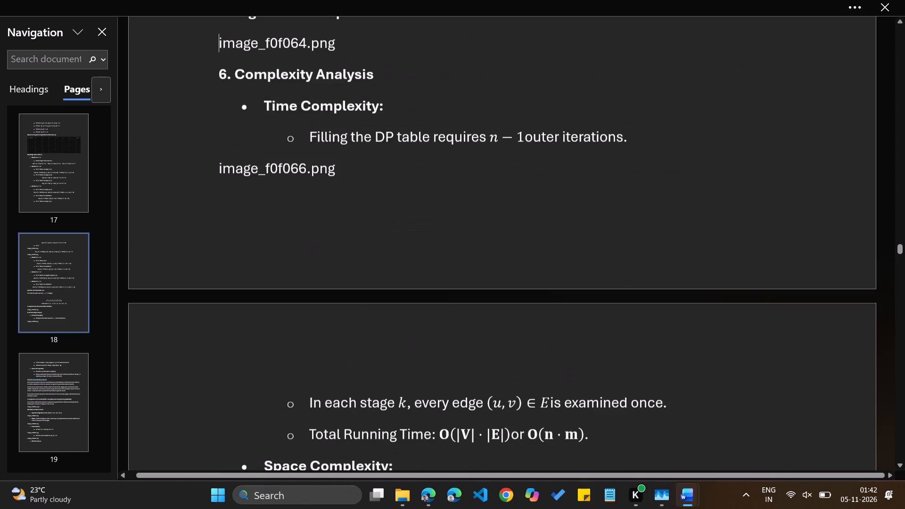
Replace the leftover "image_f0f064.png" line above "6. Complexity Analysis" with the copied pseudocode screenshot.
{"action": "left_click", "coordinate": [177, 47]}
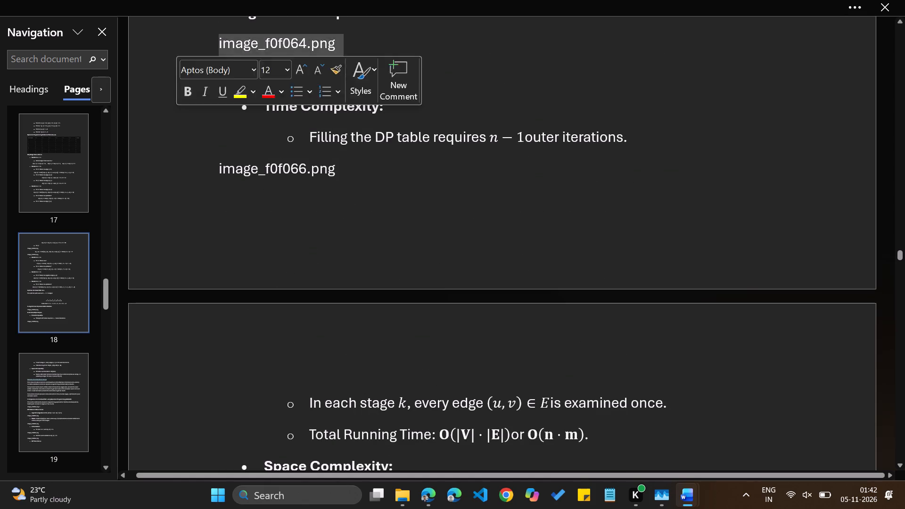
{"action": "key", "text": "Delete"}
{"action": "key", "text": "ctrl+v"}
Delete the leftover "image_f0f066.png" line between the Time Complexity bullets.
{"action": "scroll", "coordinate": [309, 174], "scroll_direction": "down", "scroll_amount": 2}
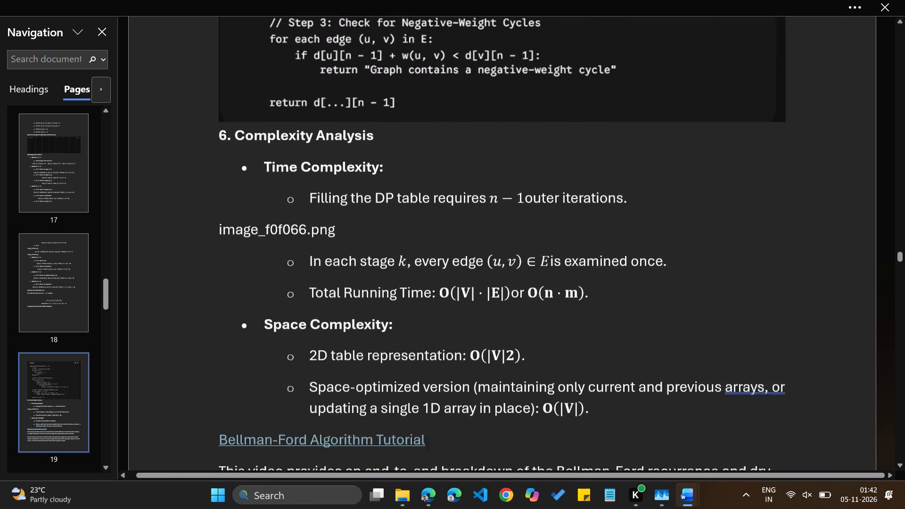
{"action": "scroll", "coordinate": [309, 174], "scroll_direction": "down", "scroll_amount": 2}
{"action": "scroll", "coordinate": [221, 75], "scroll_direction": "up", "scroll_amount": 1}
{"action": "left_click", "coordinate": [199, 120]}
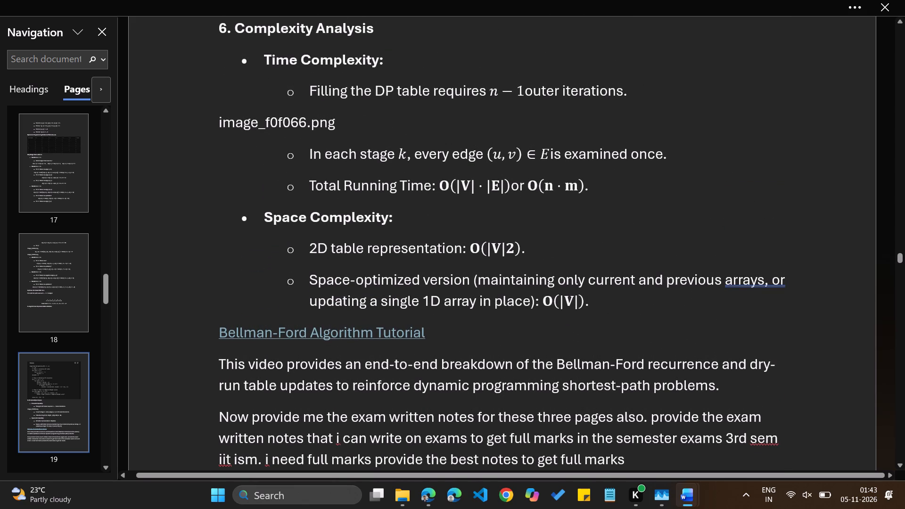
{"action": "key", "text": "Delete"}
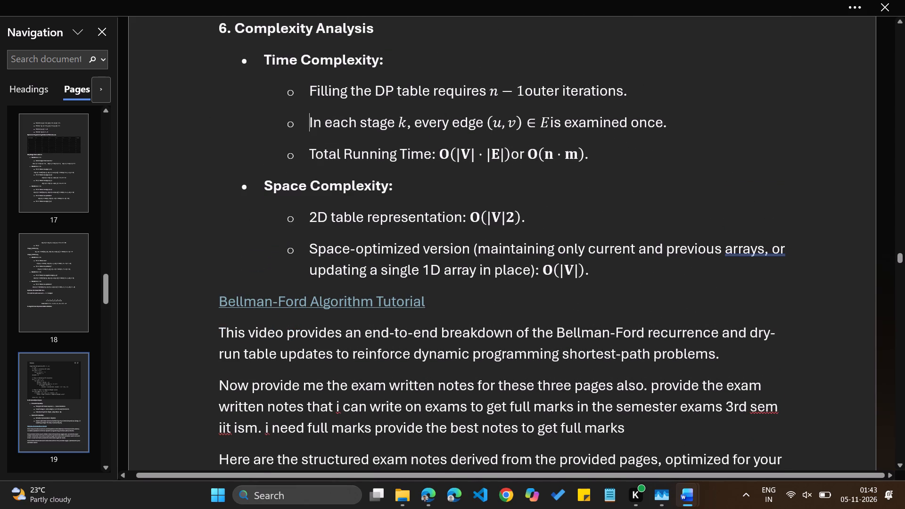
Delete the Bellman-Ford tutorial link, video description, exam-notes prompt and "Here are the structured exam notes" paragraph after the Space Complexity bullets.
{"action": "scroll", "coordinate": [200, 295], "scroll_direction": "down", "scroll_amount": 2}
{"action": "left_click_drag", "start_coordinate": [366, 354], "coordinate": [256, 238]}
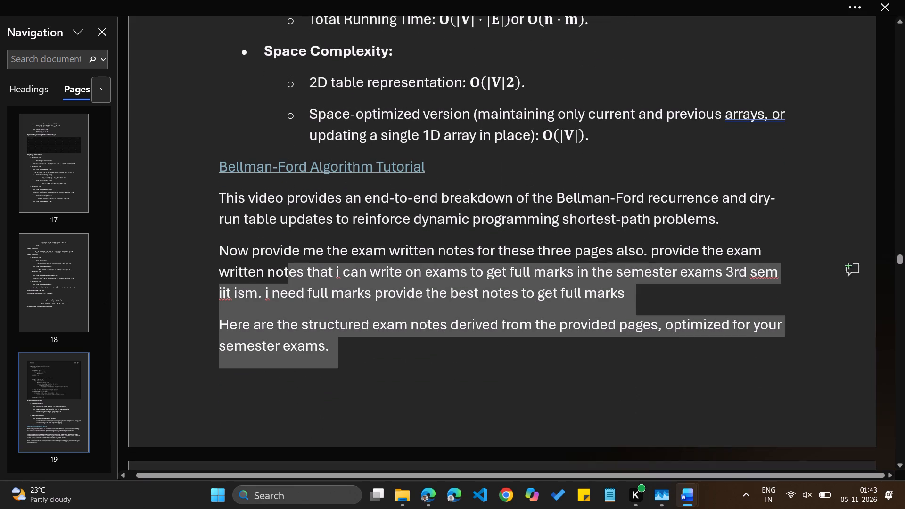
{"action": "left_click_drag", "start_coordinate": [256, 238], "coordinate": [192, 160]}
{"action": "key", "text": "BackSpace"}
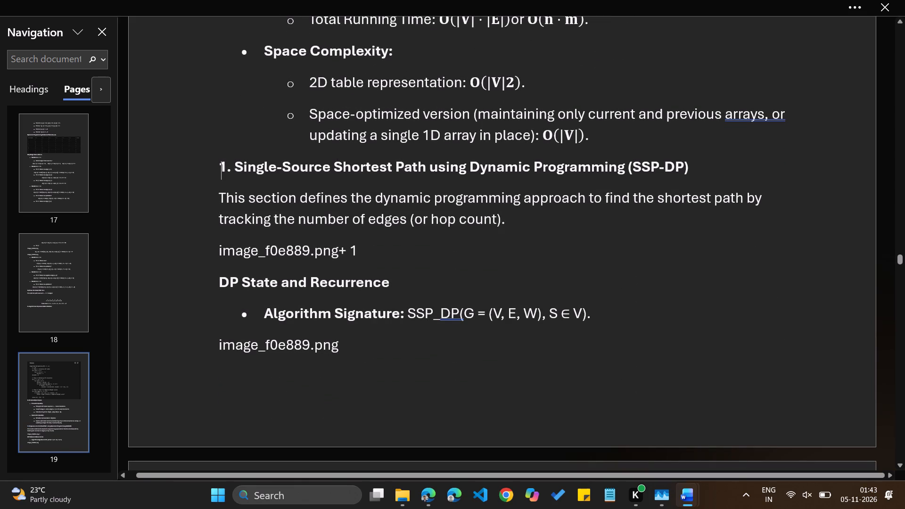
Insert a page break before the heading "1. Single-Source Shortest Path using Dynamic Programming (SSP-DP)".
{"action": "key", "text": "ctrl+Return"}
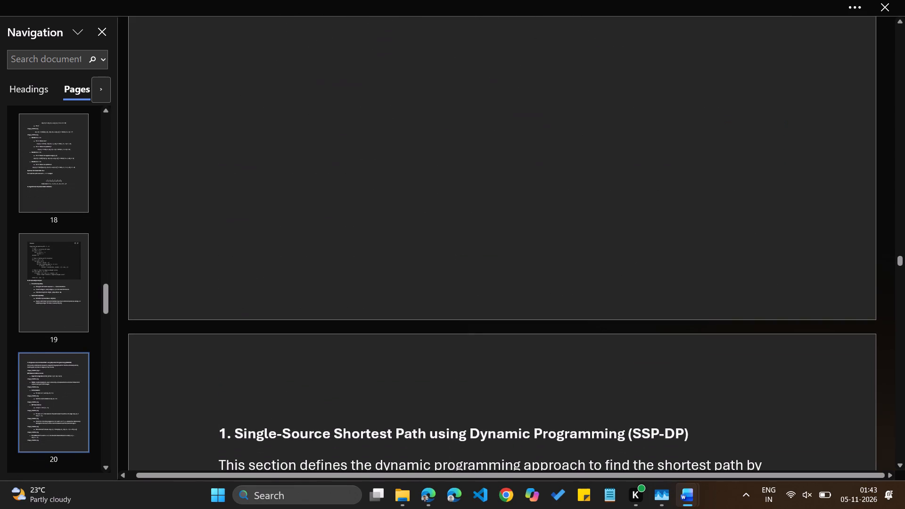
Delete the leftover "image_f0e889.png" lines, including the one with "+ 1", above DP State and Recurrence and after the Algorithm Signature and State bullets.
{"action": "scroll", "coordinate": [192, 160], "scroll_direction": "down", "scroll_amount": 1}
{"action": "scroll", "coordinate": [255, 279], "scroll_direction": "down", "scroll_amount": 1}
{"action": "left_click", "coordinate": [187, 225]}
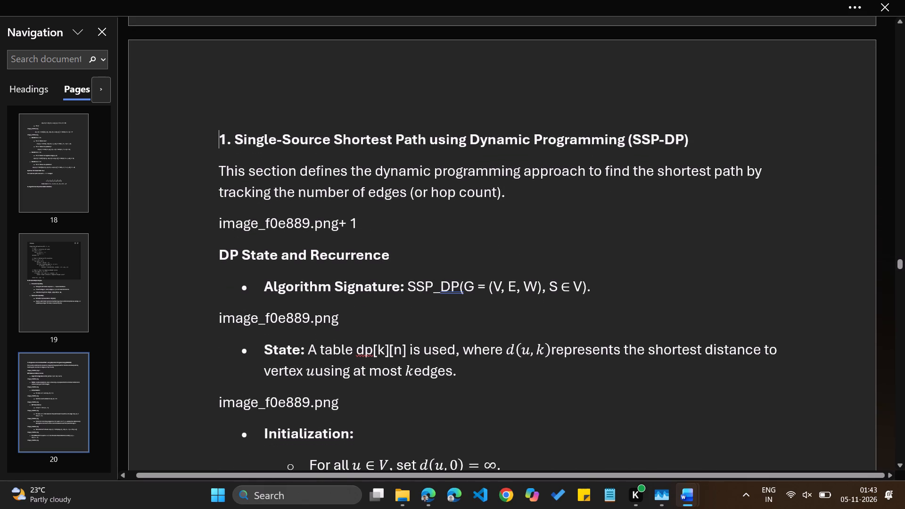
{"action": "key", "text": "Delete"}
{"action": "scroll", "coordinate": [310, 259], "scroll_direction": "down", "scroll_amount": 1}
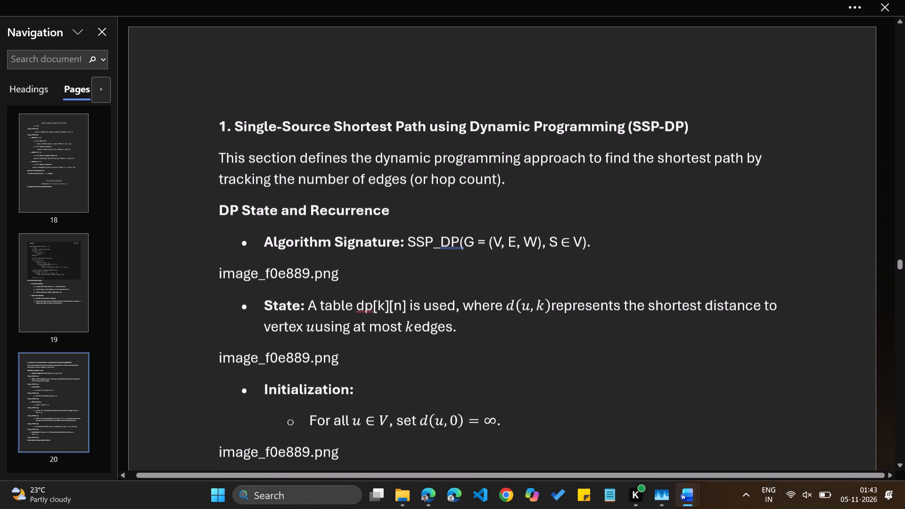
{"action": "scroll", "coordinate": [310, 259], "scroll_direction": "down", "scroll_amount": 1}
{"action": "scroll", "coordinate": [360, 241], "scroll_direction": "down", "scroll_amount": 1}
{"action": "left_click", "coordinate": [201, 229]}
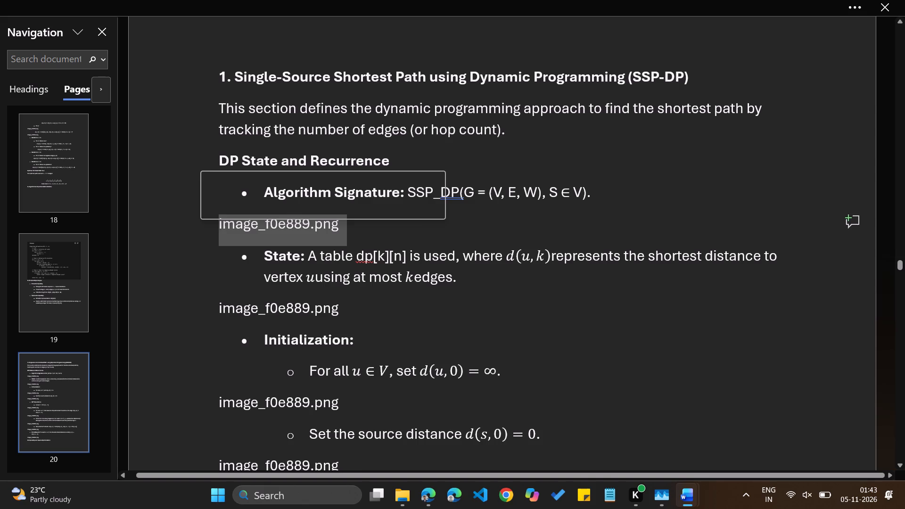
{"action": "key", "text": "Delete"}
{"action": "scroll", "coordinate": [277, 263], "scroll_direction": "down", "scroll_amount": 1}
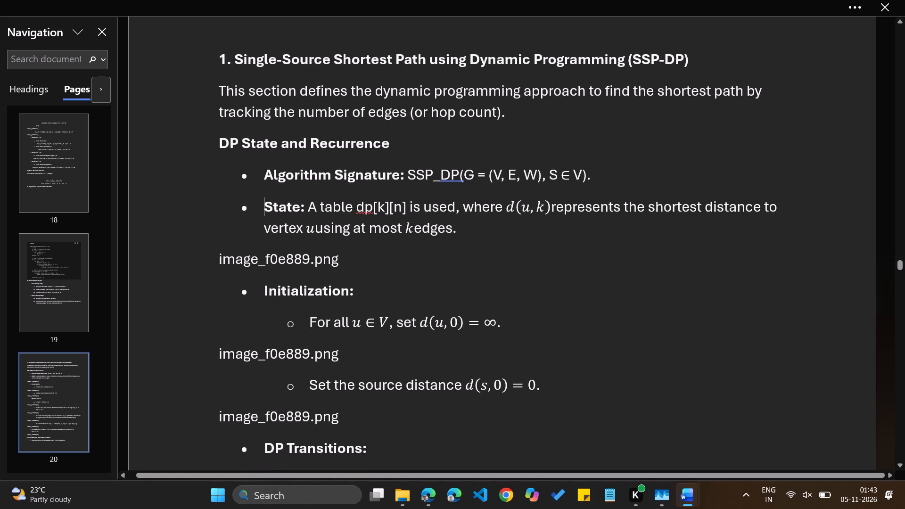
{"action": "scroll", "coordinate": [277, 263], "scroll_direction": "down", "scroll_amount": 1}
{"action": "left_click", "coordinate": [191, 220]}
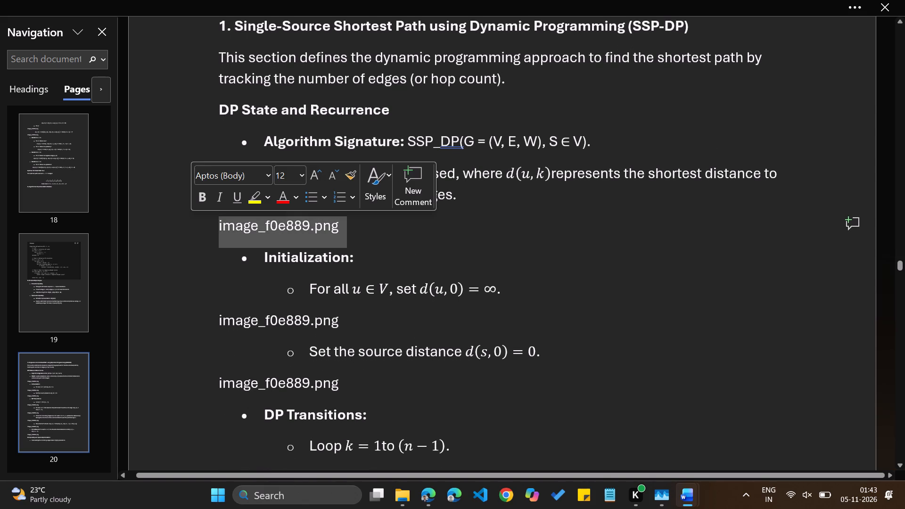
{"action": "key", "text": "Delete"}
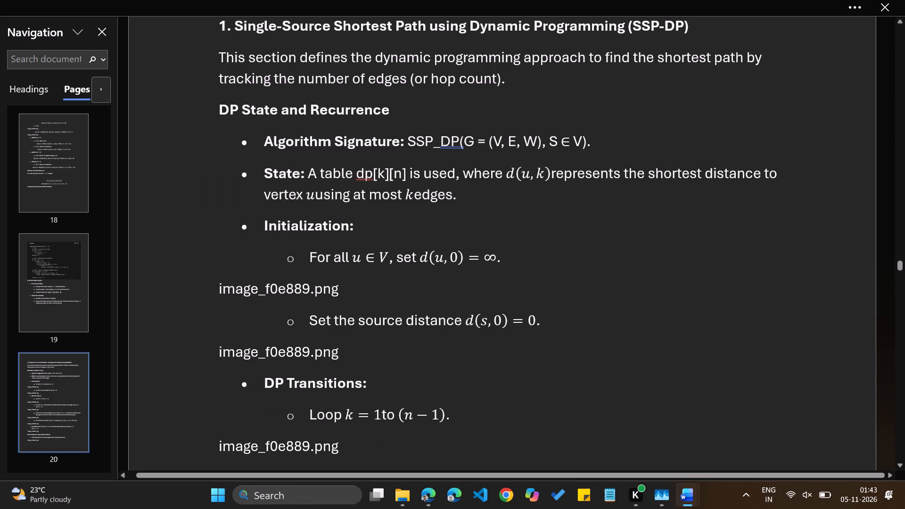
Add the missing spaces after d(u, k), u and k in the State bullet.
{"action": "left_click", "coordinate": [550, 177]}
{"action": "key", "text": "space"}
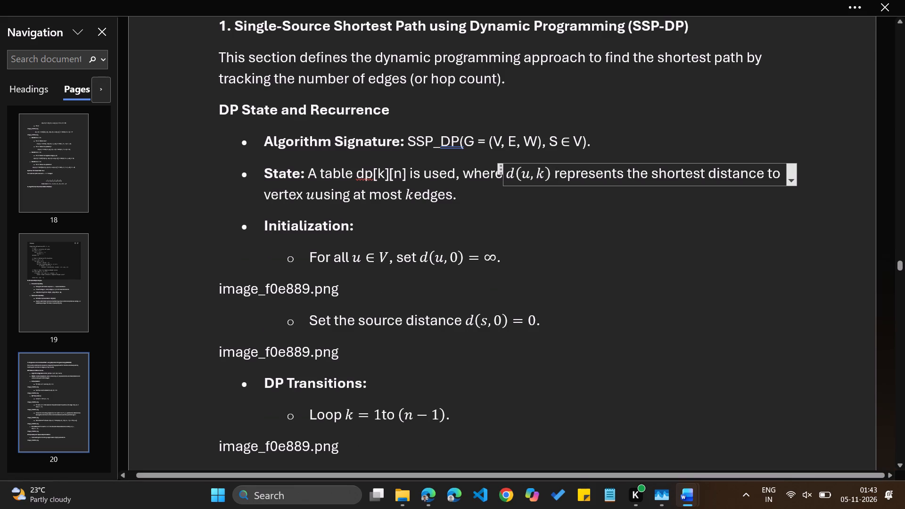
{"action": "left_click", "coordinate": [319, 199]}
{"action": "key", "text": "Left"}
{"action": "key", "text": "space"}
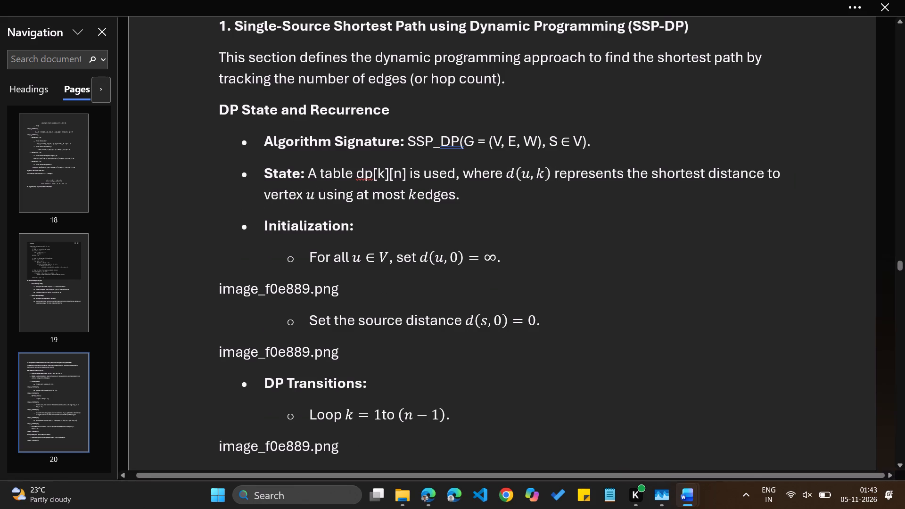
{"action": "left_click", "coordinate": [418, 199]}
{"action": "key", "text": "space"}
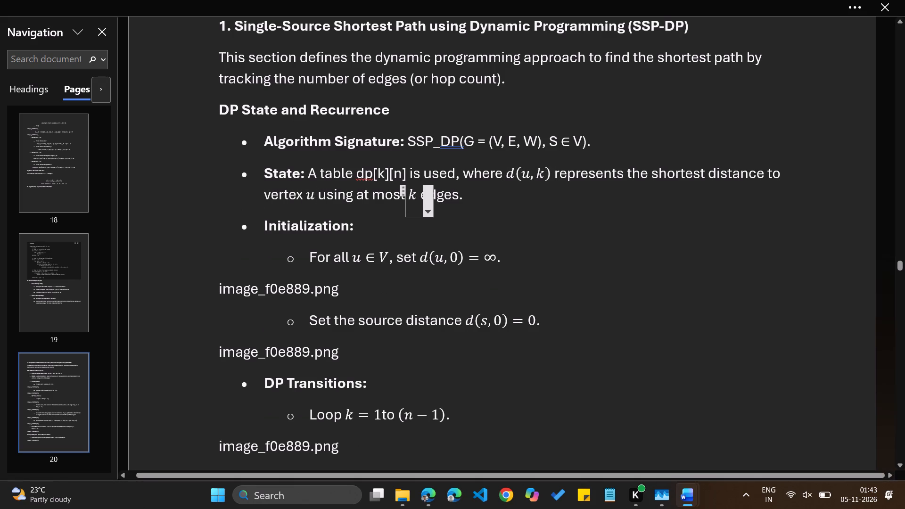
Delete the two leftover "image_f0e889.png" lines after the Initialization sub-bullets and the one after the "Loop k = 1" sub-bullet.
{"action": "left_click", "coordinate": [180, 291]}
{"action": "key", "text": "Delete"}
{"action": "left_click", "coordinate": [184, 316]}
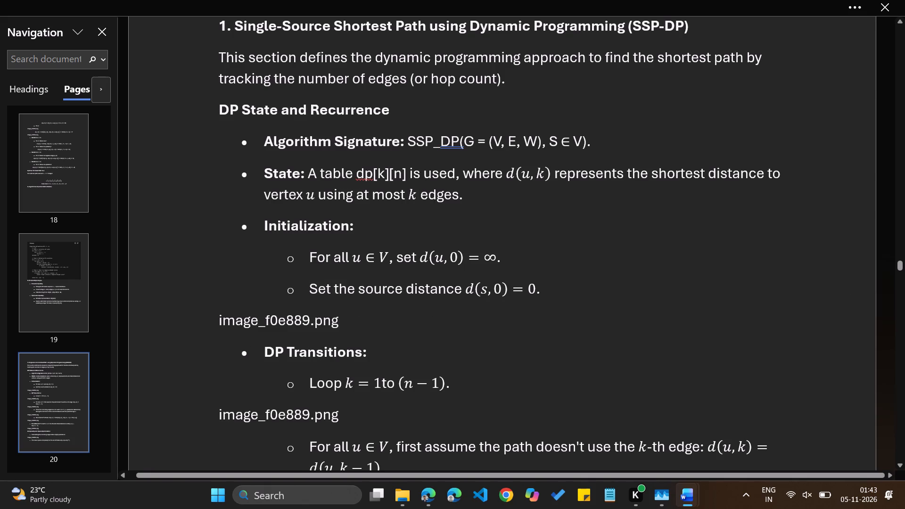
{"action": "key", "text": "Delete"}
{"action": "scroll", "coordinate": [197, 356], "scroll_direction": "down", "scroll_amount": 1}
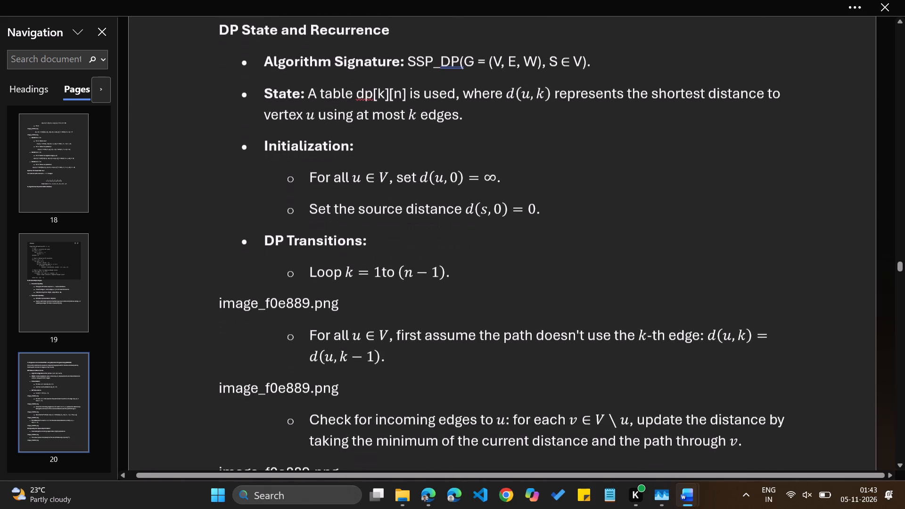
{"action": "left_click", "coordinate": [196, 305]}
{"action": "key", "text": "Delete"}
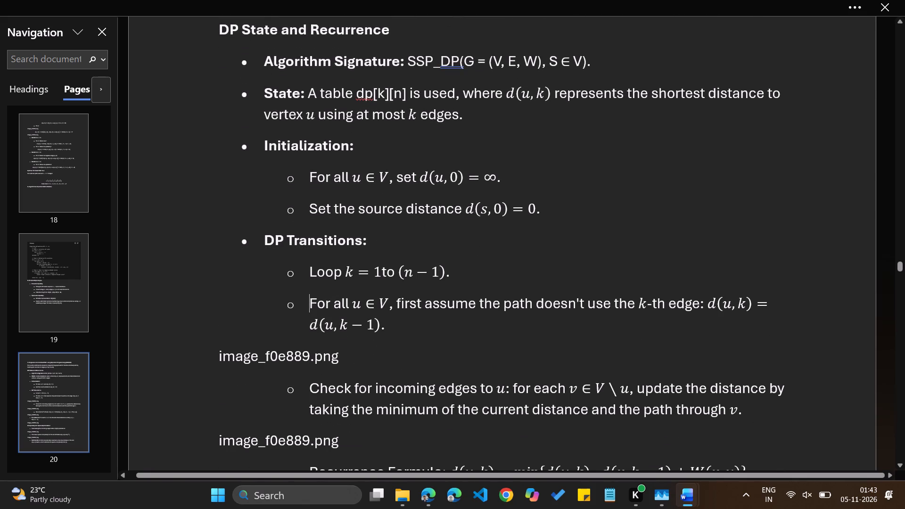
Add the missing space between "k = 1" and "to" in the first DP Transitions sub-bullet.
{"action": "left_click", "coordinate": [380, 270]}
{"action": "key", "text": "space"}
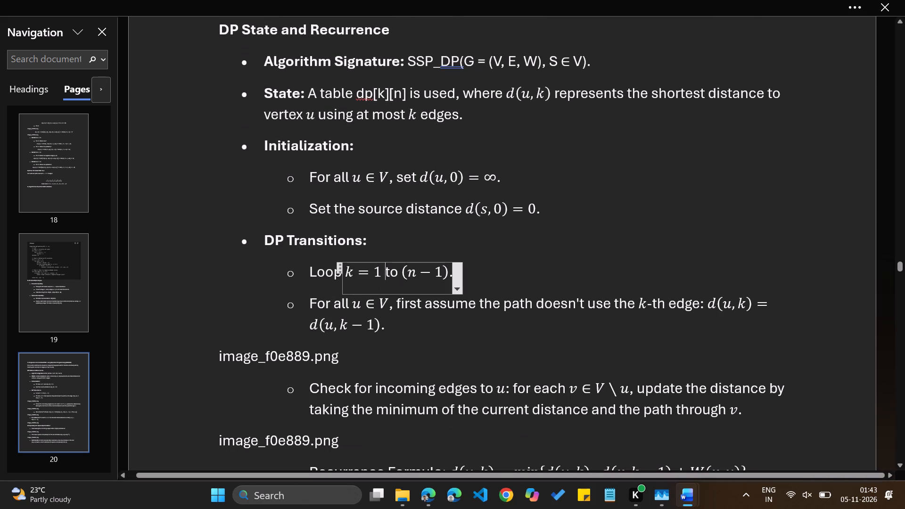
Delete the leftover "image_f0e889.png" line above the "Check for incoming edges" sub-bullet.
{"action": "left_click", "coordinate": [199, 354]}
{"action": "key", "text": "Delete"}
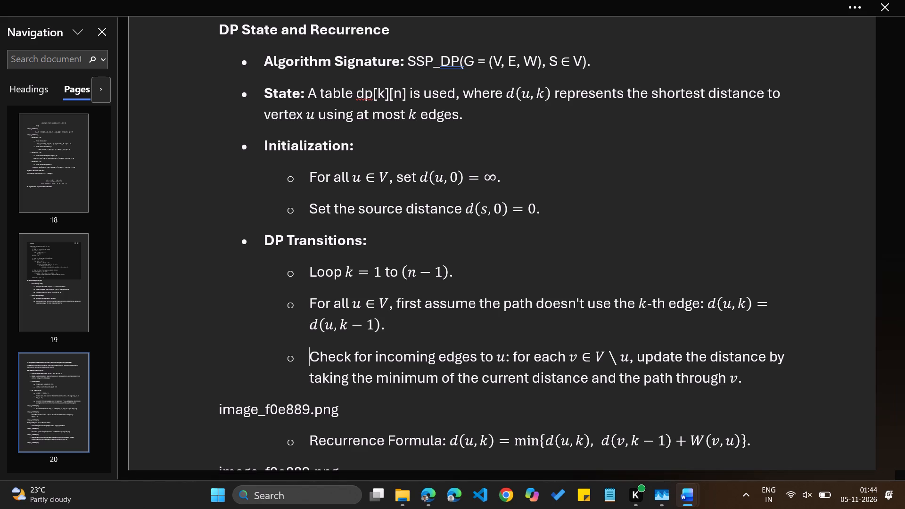
Read through the SSP-DP section from its heading down to the DP Transitions bullets.
{"action": "scroll", "coordinate": [199, 354], "scroll_direction": "up", "scroll_amount": 1}
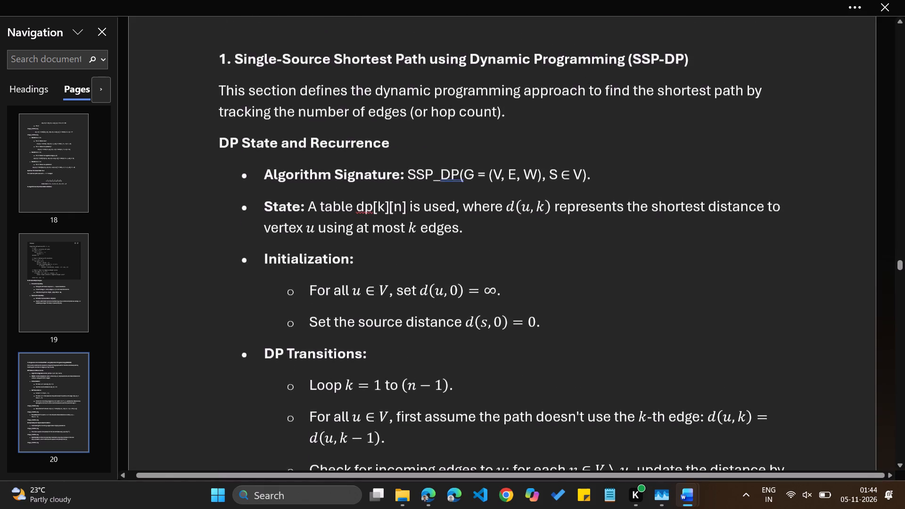
{"action": "scroll", "coordinate": [199, 354], "scroll_direction": "up", "scroll_amount": 1}
{"action": "scroll", "coordinate": [346, 319], "scroll_direction": "up", "scroll_amount": 1}
{"action": "scroll", "coordinate": [346, 319], "scroll_direction": "down", "scroll_amount": 1}
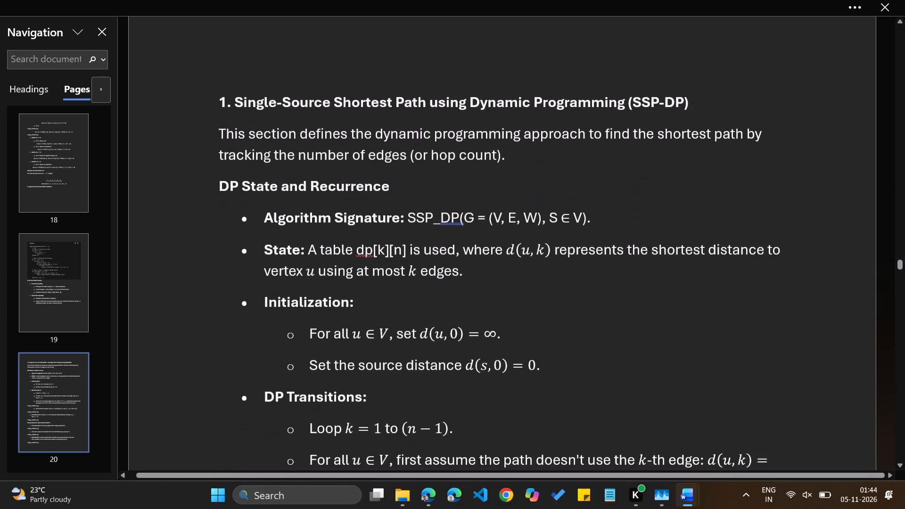
{"action": "scroll", "coordinate": [481, 230], "scroll_direction": "down", "scroll_amount": 1}
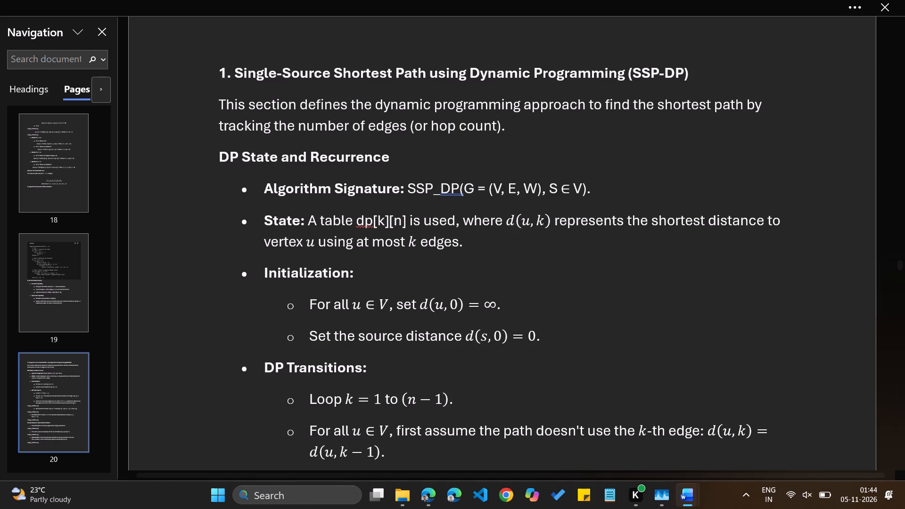
{"action": "scroll", "coordinate": [481, 230], "scroll_direction": "down", "scroll_amount": 1}
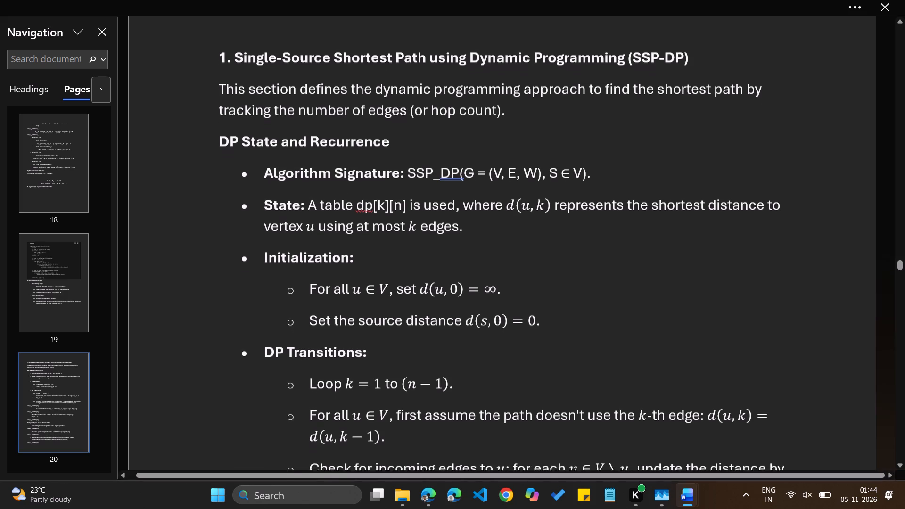
{"action": "scroll", "coordinate": [481, 230], "scroll_direction": "down", "scroll_amount": 1}
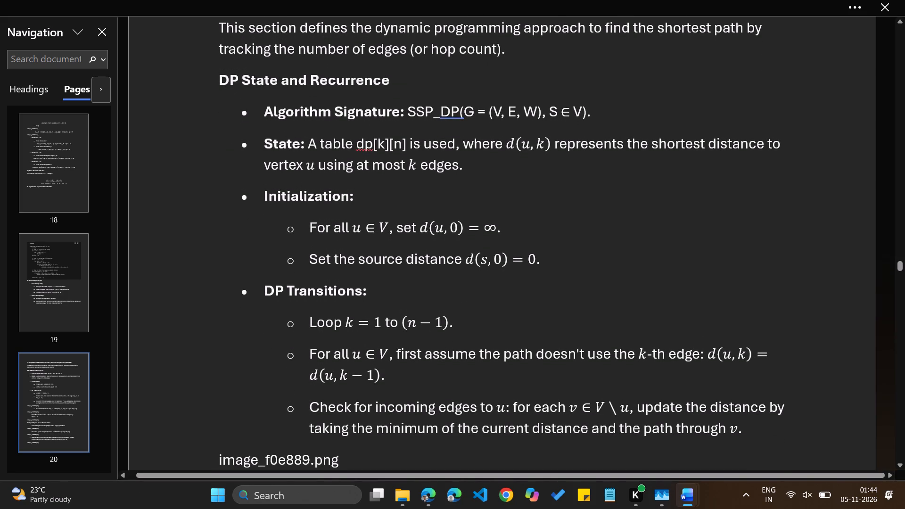
{"action": "scroll", "coordinate": [528, 197], "scroll_direction": "down", "scroll_amount": 1}
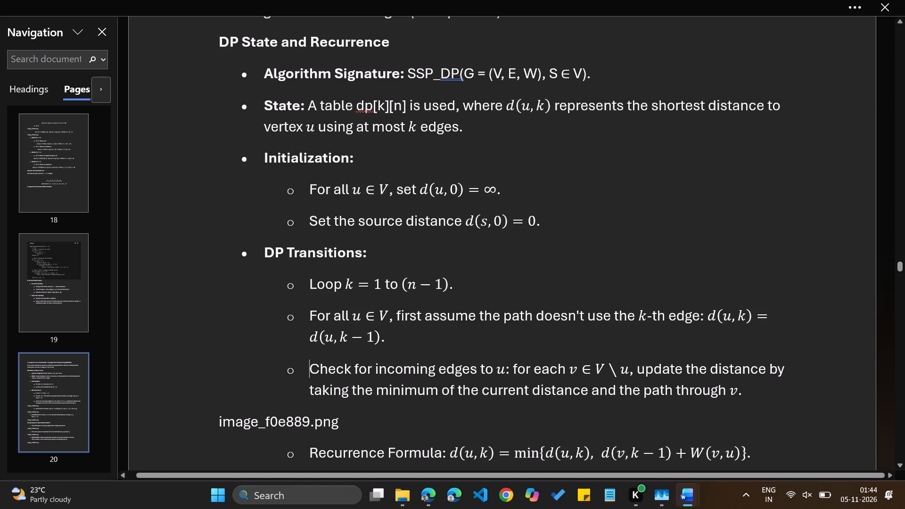
Delete the leftover "image_f0e889.png" lines before and after the Recurrence Formula sub-bullet and after the Final Result bullet.
{"action": "scroll", "coordinate": [451, 167], "scroll_direction": "down", "scroll_amount": 1}
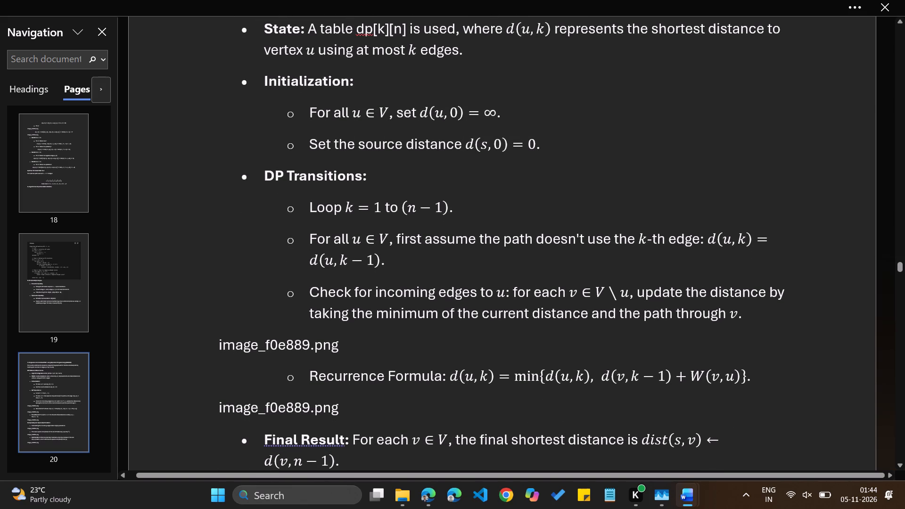
{"action": "scroll", "coordinate": [407, 274], "scroll_direction": "down", "scroll_amount": 1}
{"action": "left_click", "coordinate": [195, 253]}
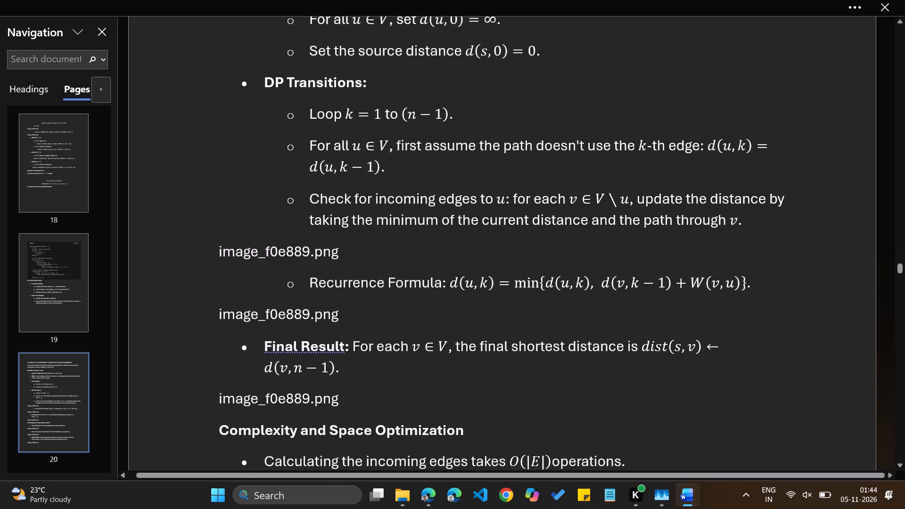
{"action": "key", "text": "Delete"}
{"action": "left_click", "coordinate": [195, 271]}
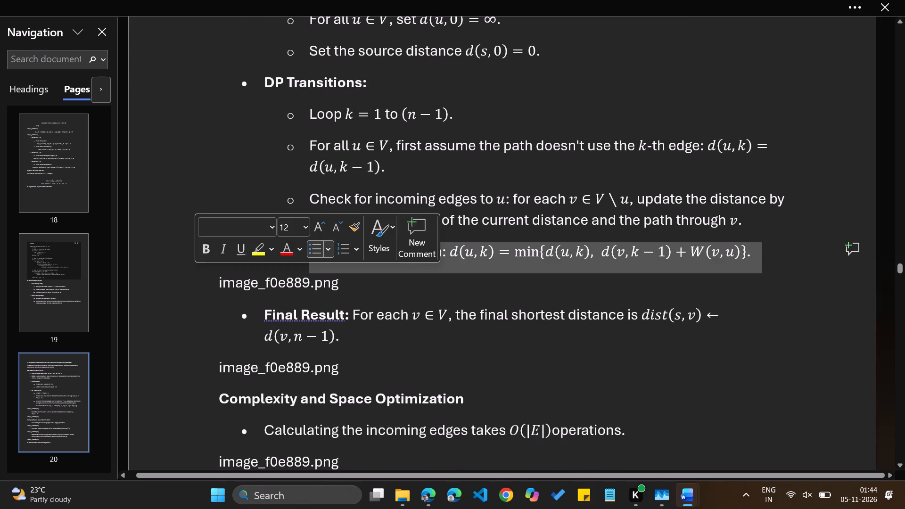
{"action": "left_click", "coordinate": [189, 290]}
{"action": "key", "text": "Delete"}
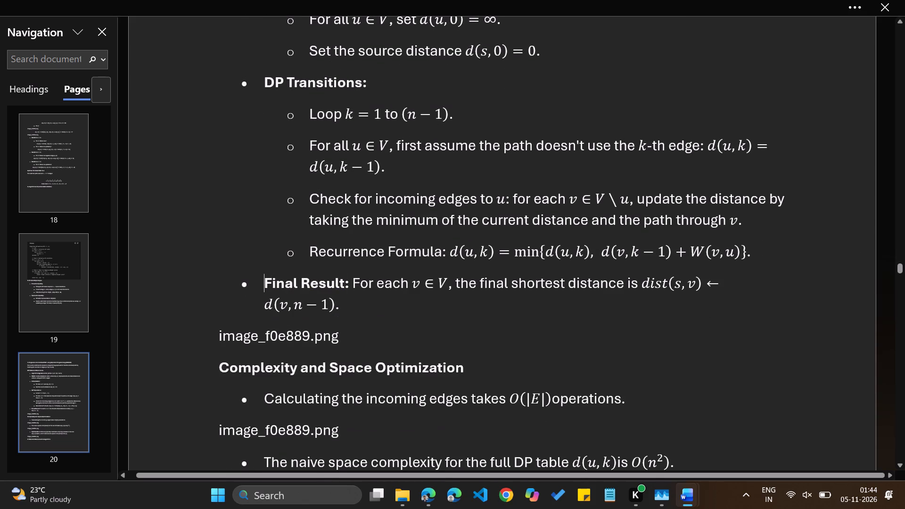
{"action": "left_click", "coordinate": [190, 326]}
{"action": "left_click", "coordinate": [190, 334]}
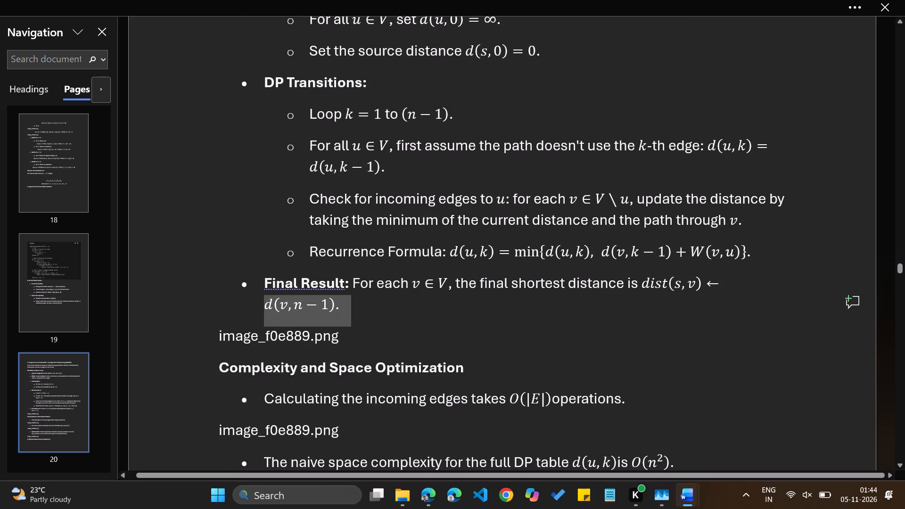
{"action": "key", "text": "Delete"}
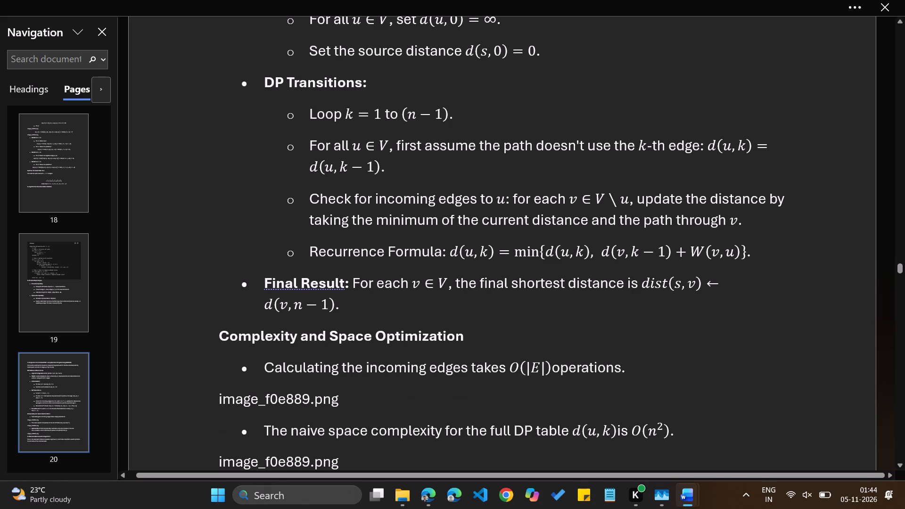
Delete the two leftover "image_f0e889.png" lines between the bullets under Complexity and Space Optimization.
{"action": "left_click", "coordinate": [200, 397]}
{"action": "key", "text": "Delete"}
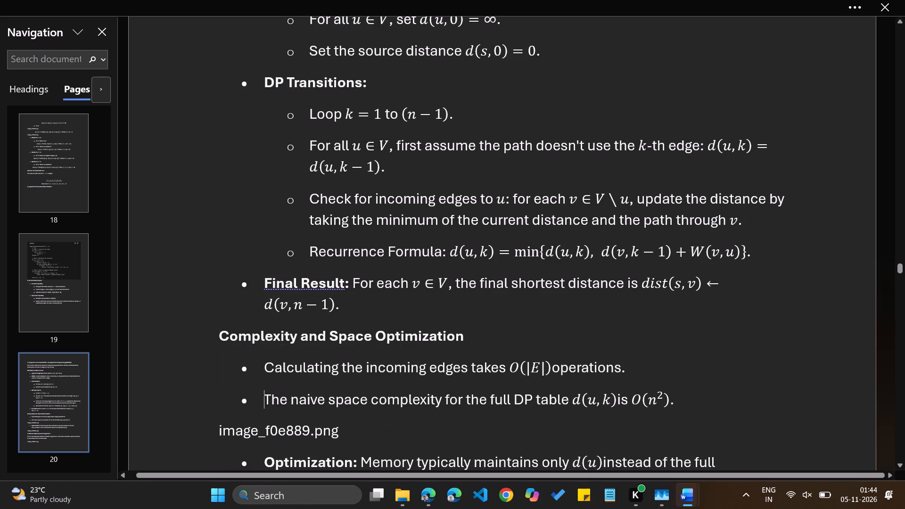
{"action": "scroll", "coordinate": [200, 397], "scroll_direction": "down", "scroll_amount": 1}
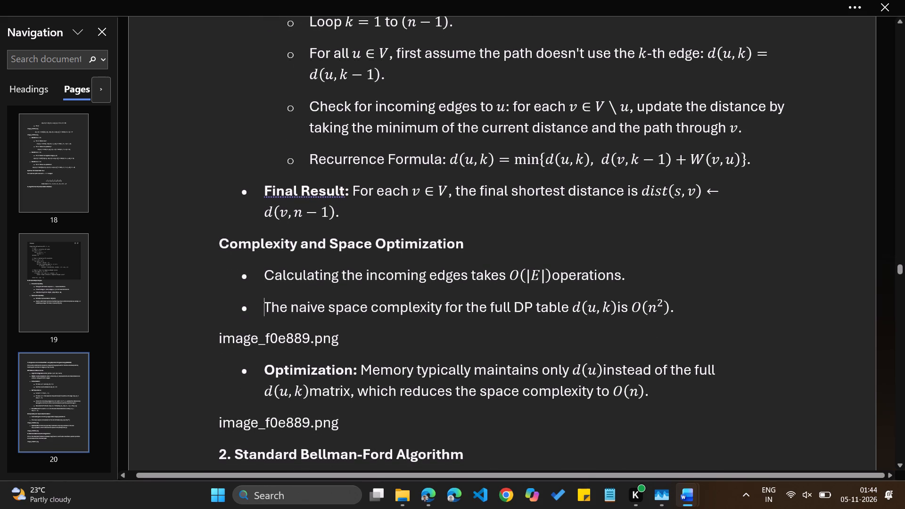
{"action": "left_click", "coordinate": [192, 333]}
{"action": "key", "text": "Delete"}
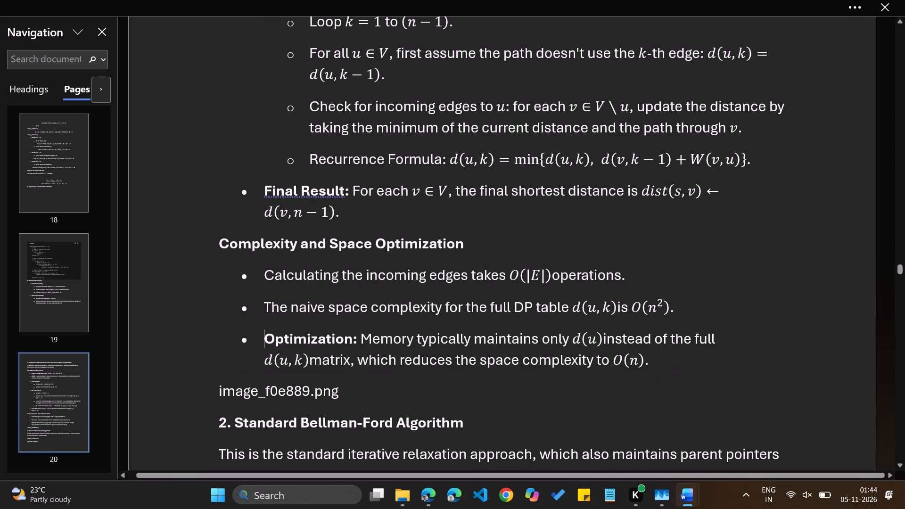
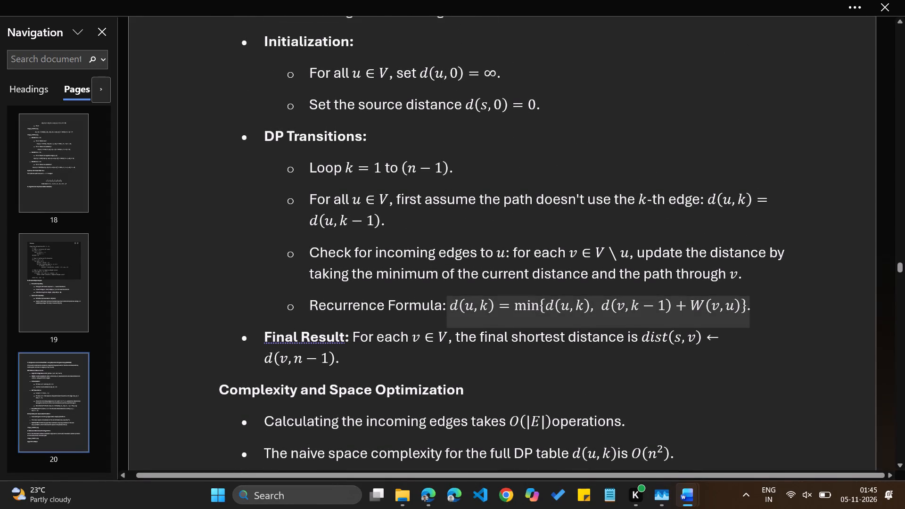
Delete the stray "image_f0e889.png" line and start the "2. Standard Bellman-Ford Algorithm" section on a new page.
{"action": "scroll", "coordinate": [566, 299], "scroll_direction": "down", "scroll_amount": 1}
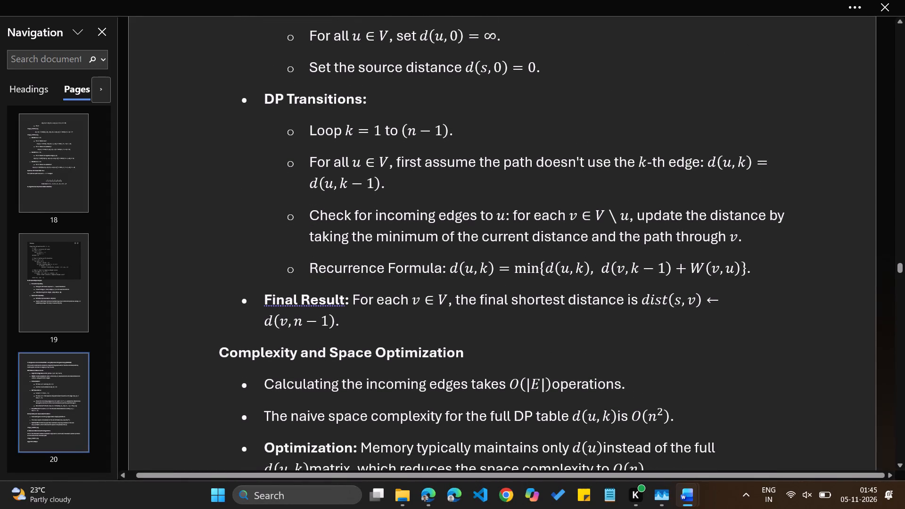
{"action": "scroll", "coordinate": [486, 354], "scroll_direction": "down", "scroll_amount": 1}
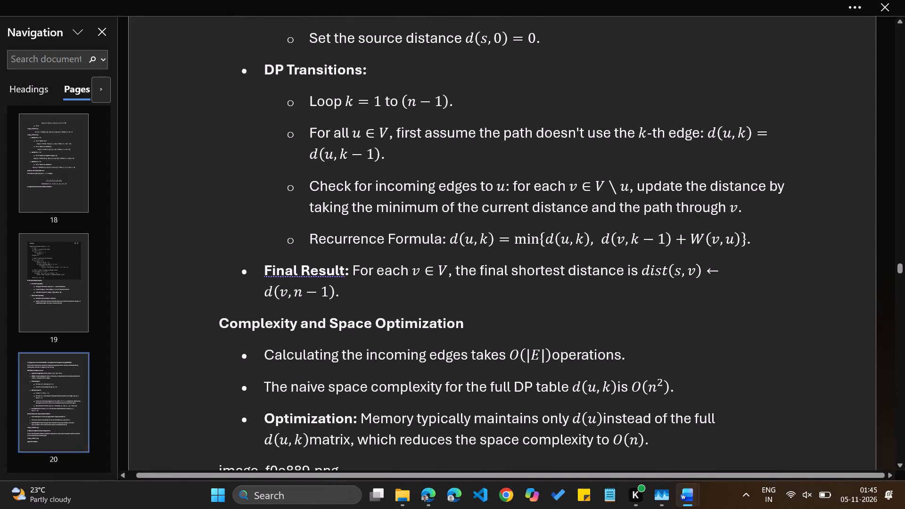
{"action": "scroll", "coordinate": [511, 340], "scroll_direction": "down", "scroll_amount": 1}
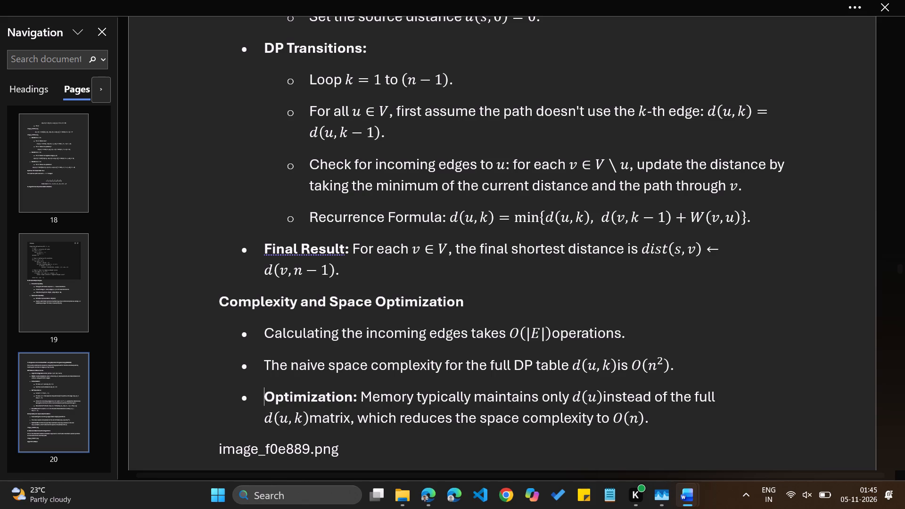
{"action": "scroll", "coordinate": [511, 340], "scroll_direction": "down", "scroll_amount": 1}
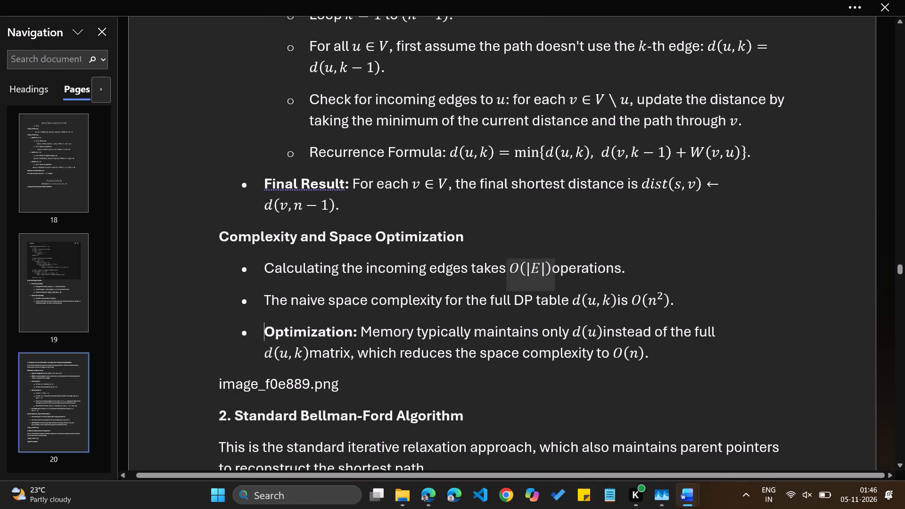
{"action": "scroll", "coordinate": [535, 217], "scroll_direction": "down", "scroll_amount": 1}
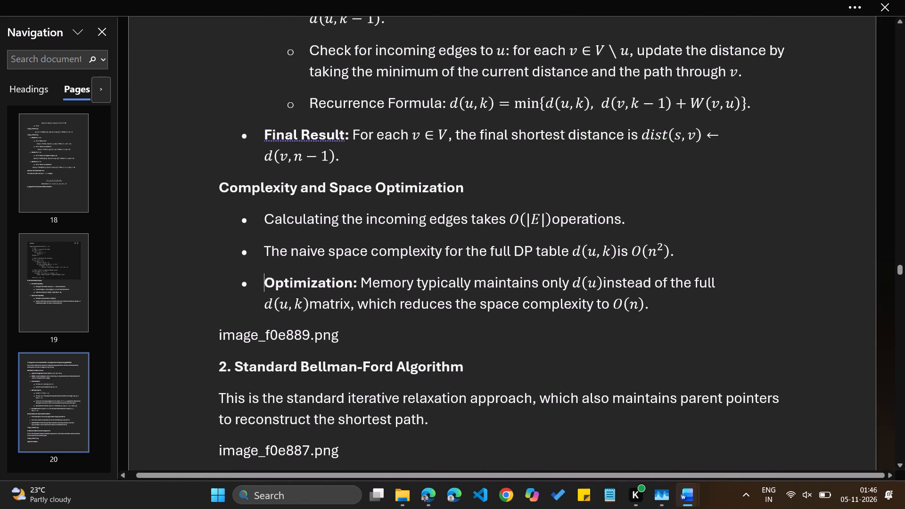
{"action": "scroll", "coordinate": [269, 322], "scroll_direction": "down", "scroll_amount": 1}
{"action": "left_click", "coordinate": [169, 205]}
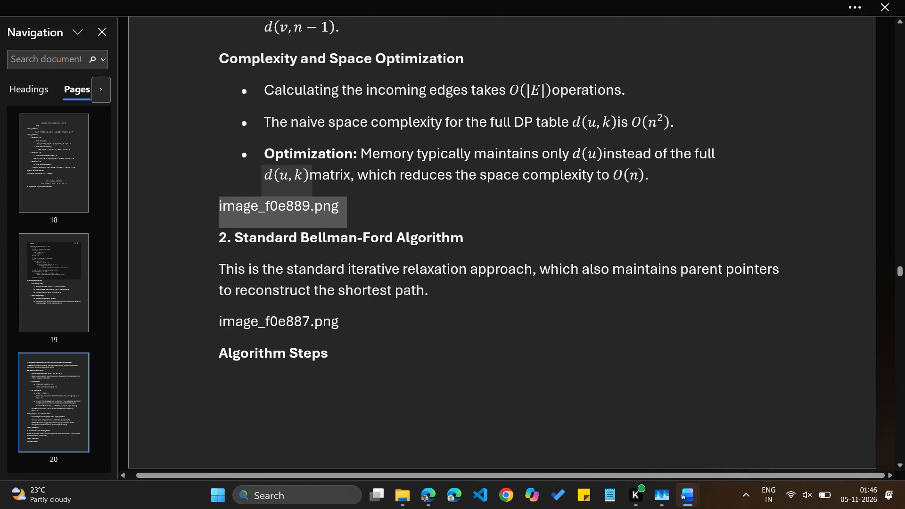
{"action": "key", "text": "Delete"}
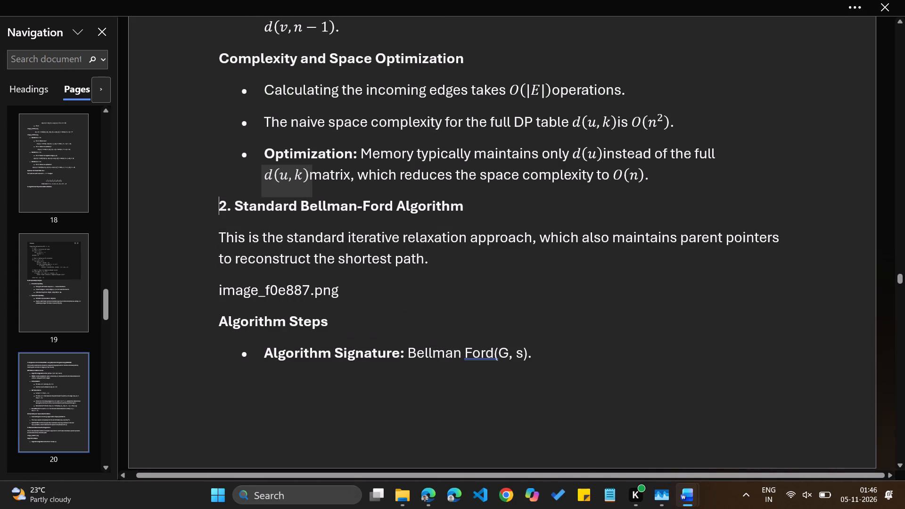
{"action": "key", "text": "ctrl+Return"}
Delete the four stray "image_f0e887.png" lines between the Bellman-Ford introduction and the Edge Relaxation bullet.
{"action": "scroll", "coordinate": [171, 237], "scroll_direction": "down", "scroll_amount": 4}
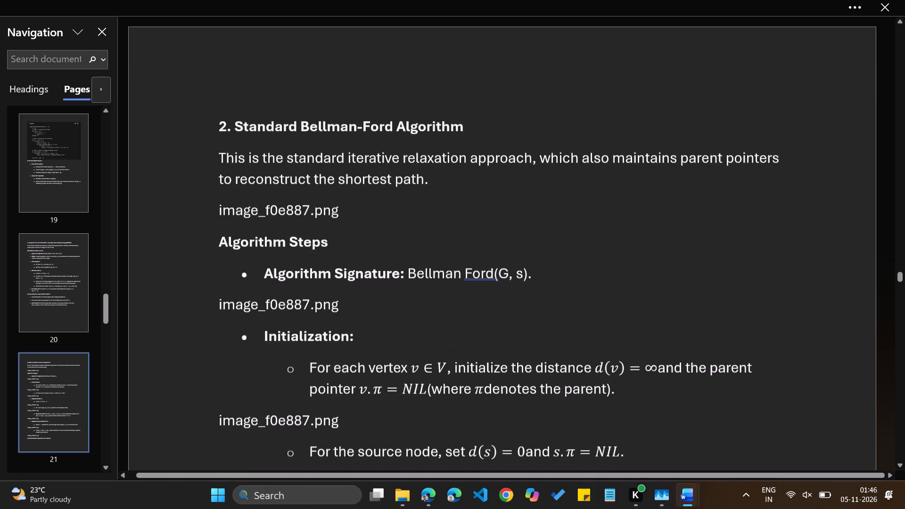
{"action": "left_click", "coordinate": [185, 214]}
{"action": "key", "text": "Delete"}
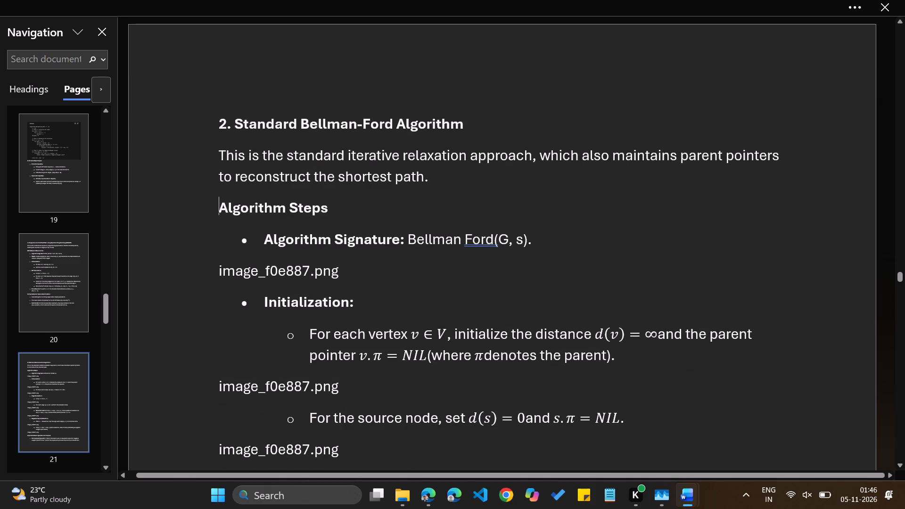
{"action": "left_click", "coordinate": [189, 274]}
{"action": "key", "text": "Delete"}
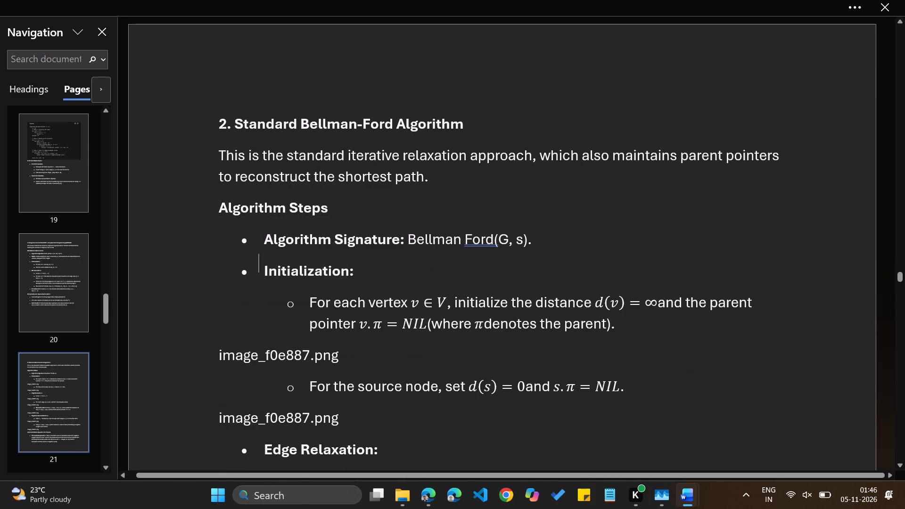
{"action": "left_click", "coordinate": [179, 358]}
{"action": "key", "text": "Delete"}
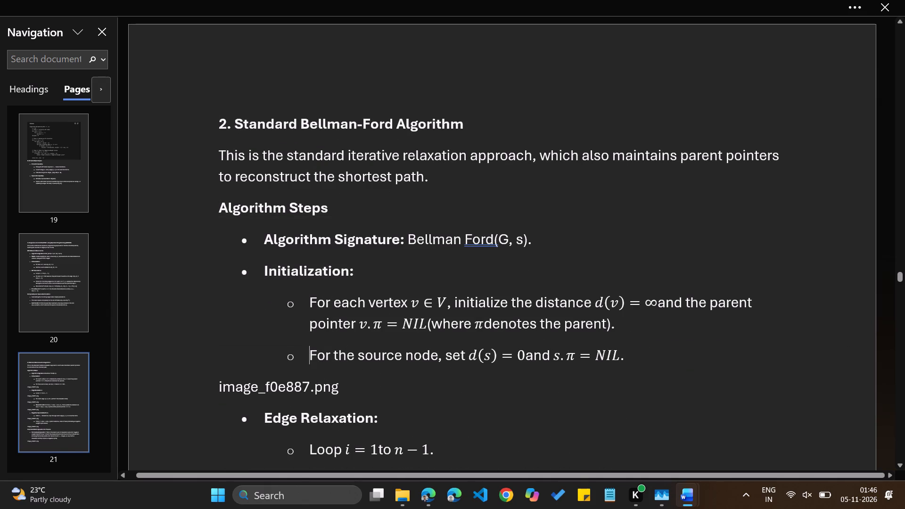
{"action": "left_click", "coordinate": [178, 387]}
{"action": "key", "text": "Delete"}
Delete the three stray "image_f0e887.png" lines among and after the Edge Relaxation sub-bullets.
{"action": "scroll", "coordinate": [178, 387], "scroll_direction": "down", "scroll_amount": 1}
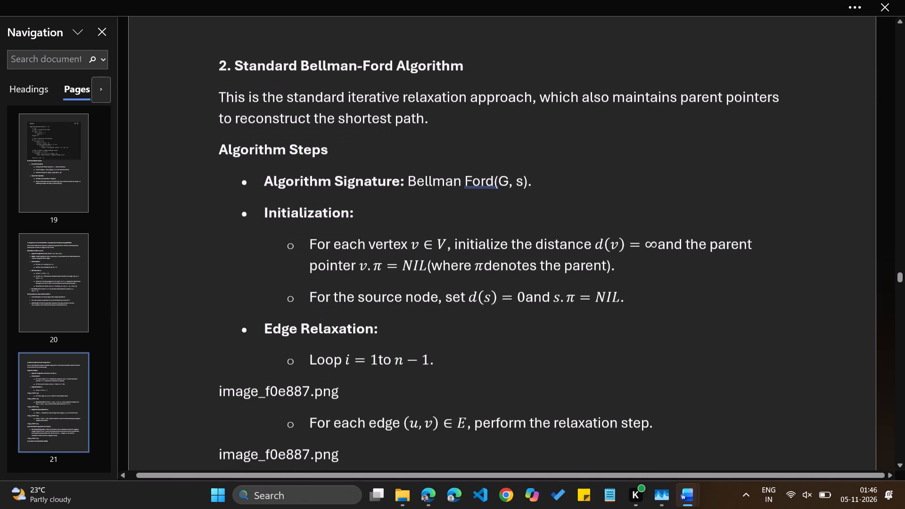
{"action": "left_click", "coordinate": [185, 390]}
{"action": "key", "text": "Delete"}
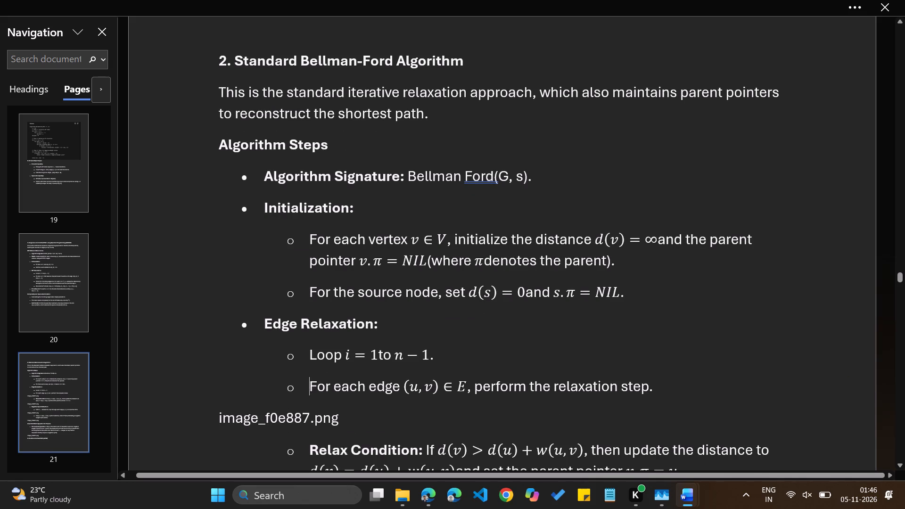
{"action": "scroll", "coordinate": [185, 390], "scroll_direction": "down", "scroll_amount": 1}
{"action": "left_click", "coordinate": [205, 313]}
{"action": "key", "text": "Delete"}
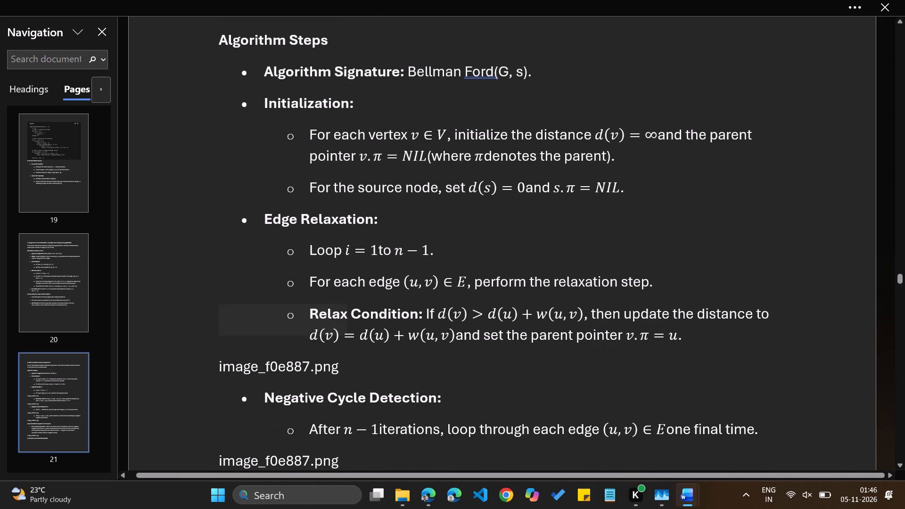
{"action": "left_click", "coordinate": [206, 355]}
{"action": "left_click", "coordinate": [205, 371]}
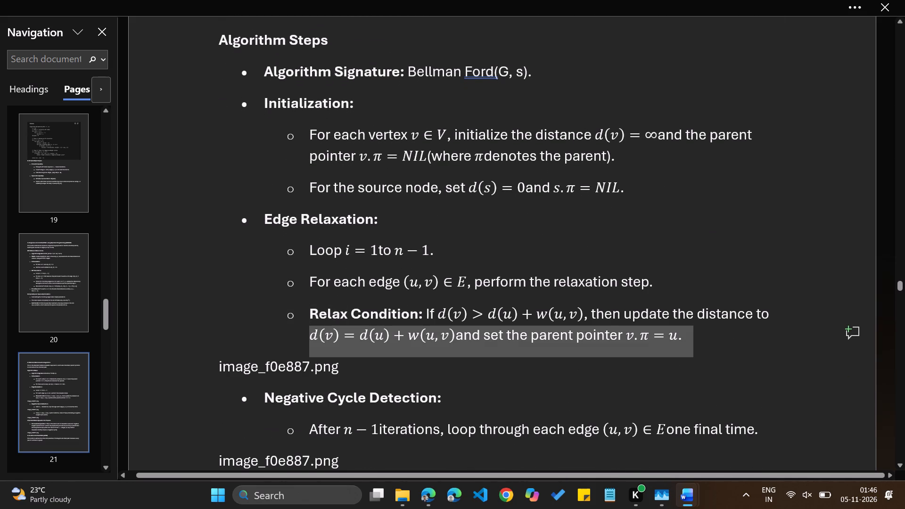
{"action": "key", "text": "Delete"}
Delete the two stray "image_f0e887.png" lines within and after the Negative Cycle Detection bullets.
{"action": "left_click", "coordinate": [201, 428]}
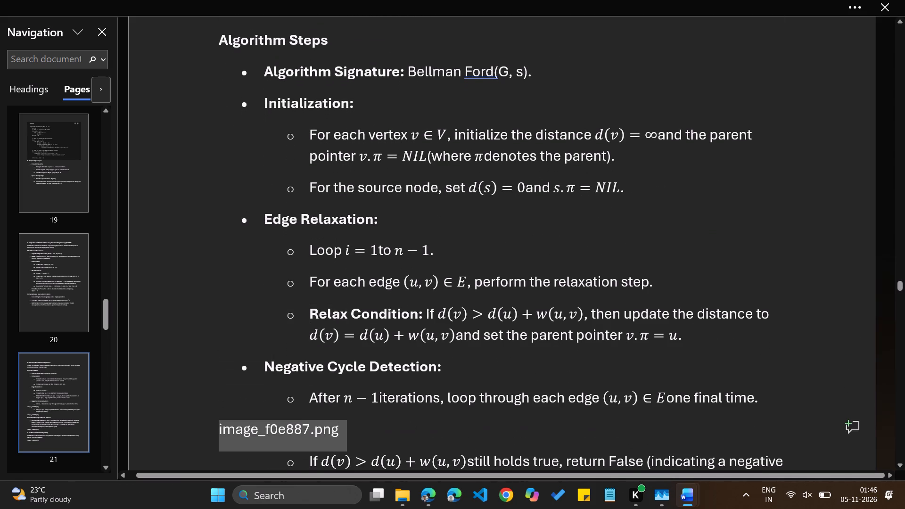
{"action": "key", "text": "Delete"}
{"action": "scroll", "coordinate": [201, 428], "scroll_direction": "down", "scroll_amount": 1}
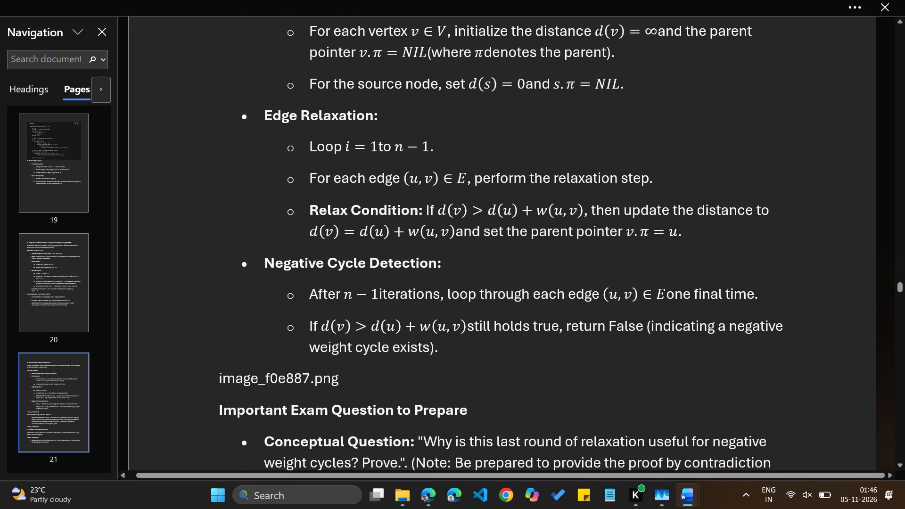
{"action": "left_click", "coordinate": [190, 377]}
{"action": "key", "text": "Delete"}
Delete the "image_f0e887.png" line after the Conceptual Question and start the "3. All-Pairs Shortest Path (APSP)" section on a new page.
{"action": "scroll", "coordinate": [190, 377], "scroll_direction": "down", "scroll_amount": 1}
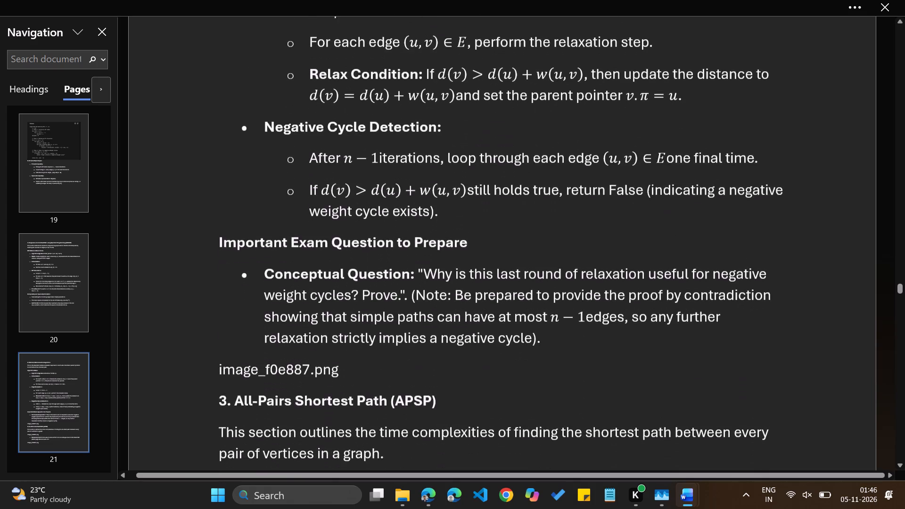
{"action": "scroll", "coordinate": [190, 377], "scroll_direction": "down", "scroll_amount": 1}
{"action": "left_click", "coordinate": [186, 338]}
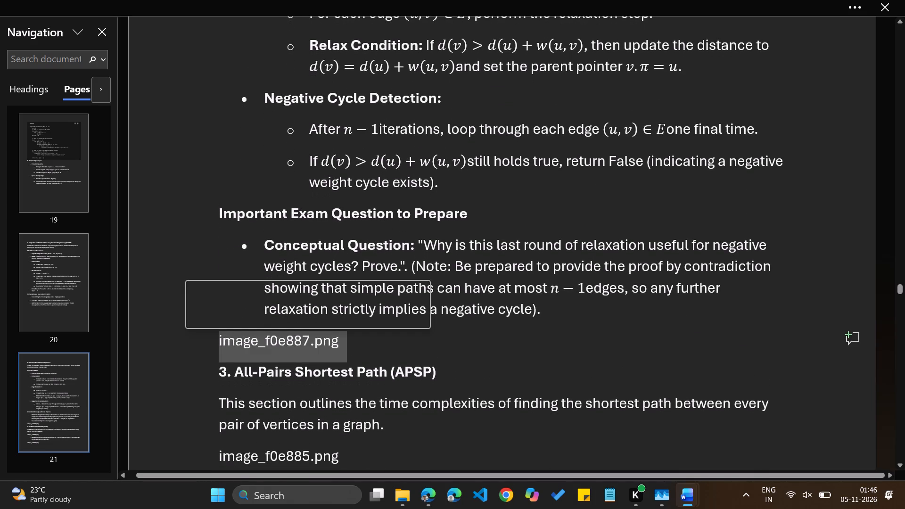
{"action": "key", "text": "Delete"}
{"action": "key", "text": "ctrl+Return"}
Delete all five stray "image_f0e885.png" lines from the "3. All-Pairs Shortest Path (APSP)" section.
{"action": "scroll", "coordinate": [186, 338], "scroll_direction": "down", "scroll_amount": 2}
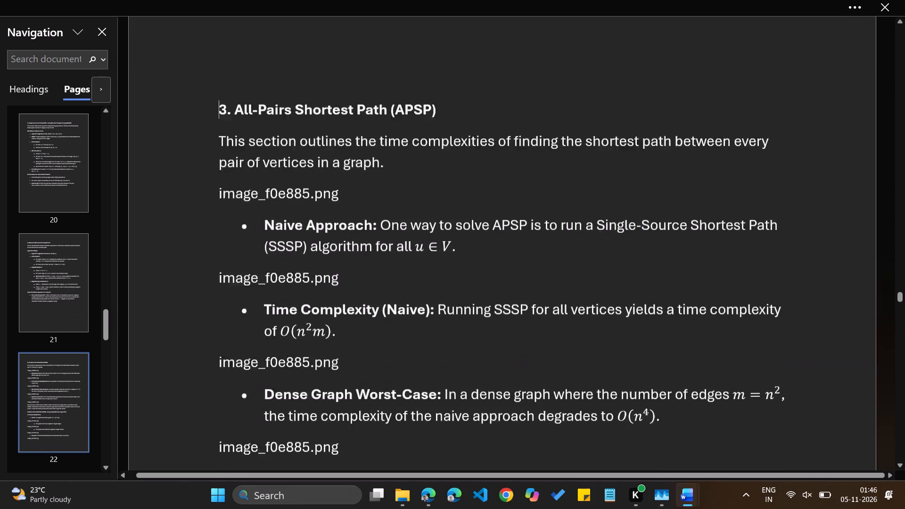
{"action": "scroll", "coordinate": [186, 338], "scroll_direction": "down", "scroll_amount": 1}
{"action": "scroll", "coordinate": [242, 301], "scroll_direction": "up", "scroll_amount": 1}
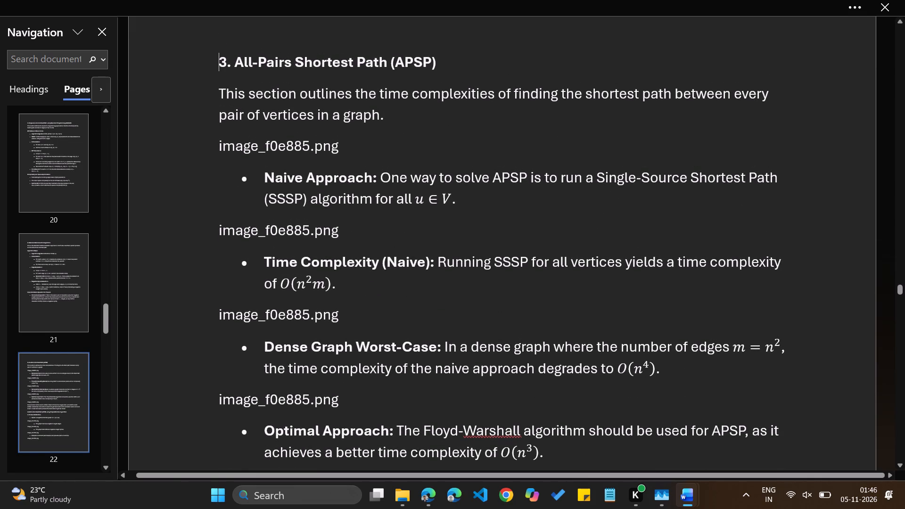
{"action": "left_click", "coordinate": [180, 142]}
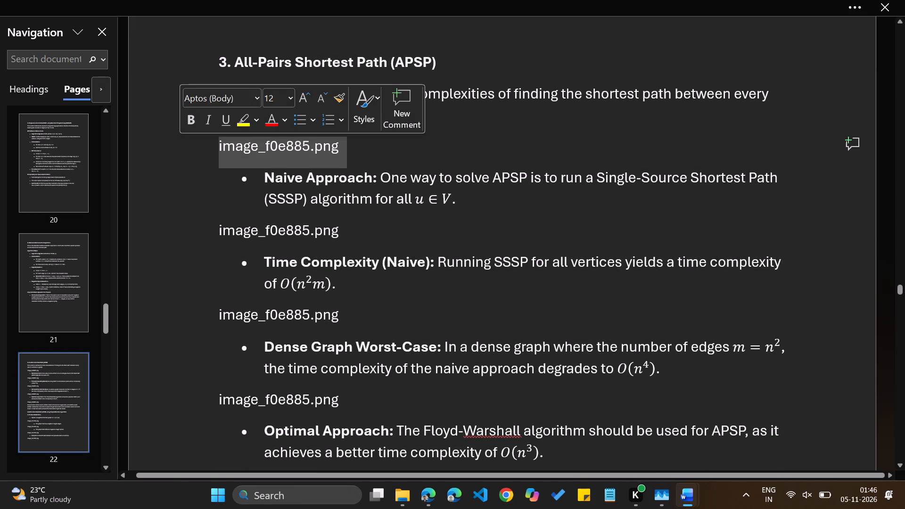
{"action": "key", "text": "Delete"}
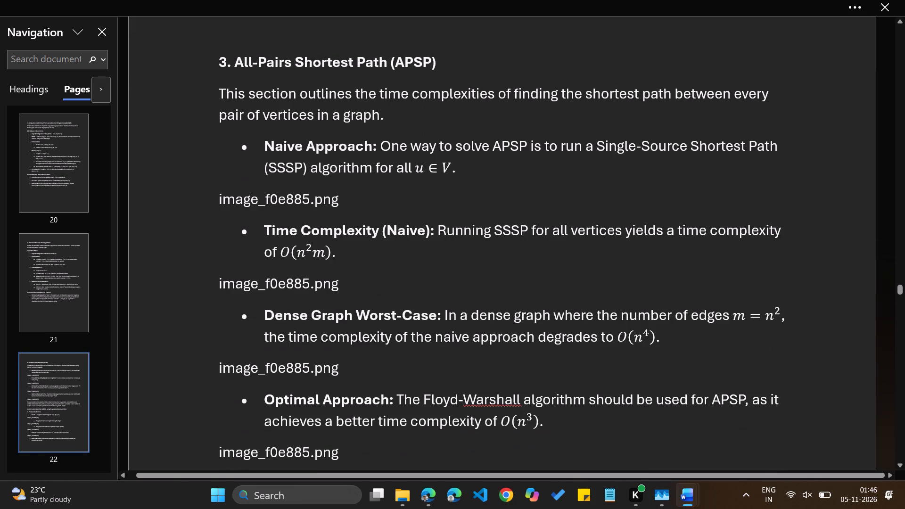
{"action": "left_click", "coordinate": [189, 198]}
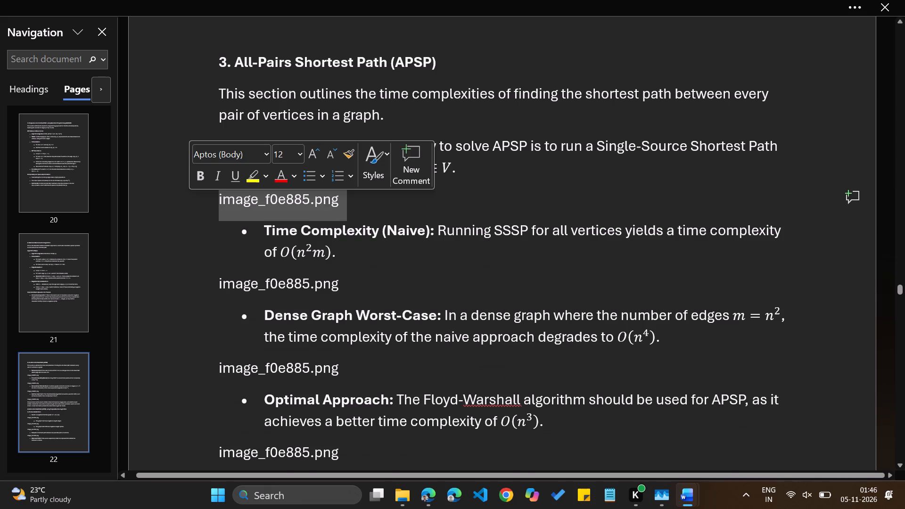
{"action": "key", "text": "Delete"}
{"action": "left_click", "coordinate": [186, 256]}
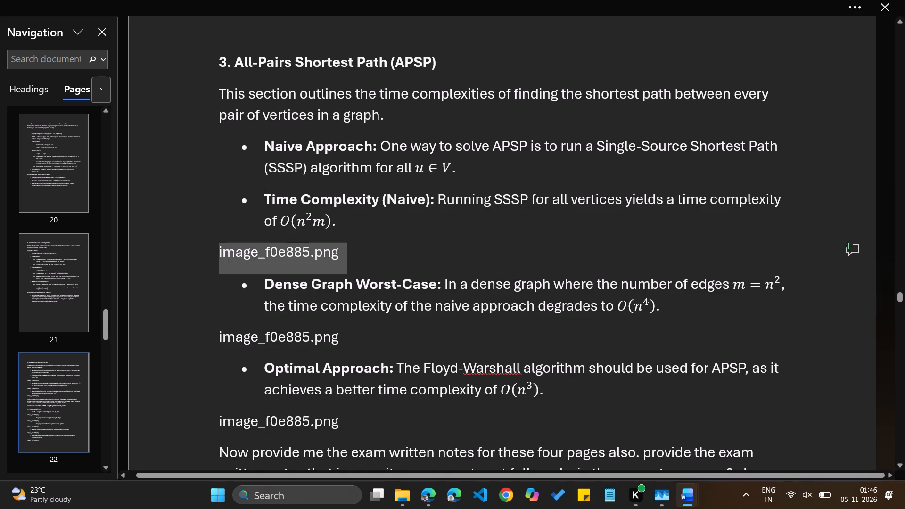
{"action": "key", "text": "Delete"}
{"action": "left_click", "coordinate": [179, 311]}
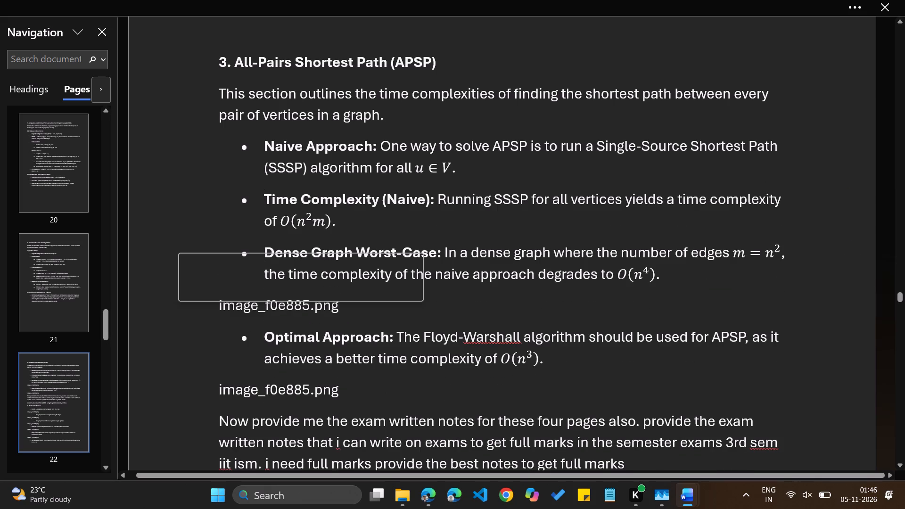
{"action": "key", "text": "Delete"}
{"action": "left_click", "coordinate": [176, 359]}
{"action": "key", "text": "Delete"}
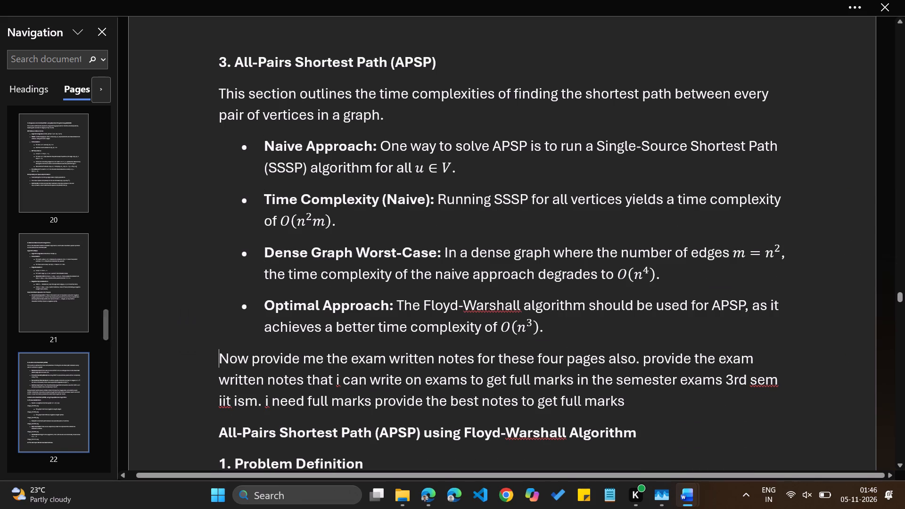
Replace the leftover prompt paragraph starting "Now provide me the exam written notes" with a page break before the Floyd-Warshall heading.
{"action": "scroll", "coordinate": [258, 382], "scroll_direction": "down", "scroll_amount": 1}
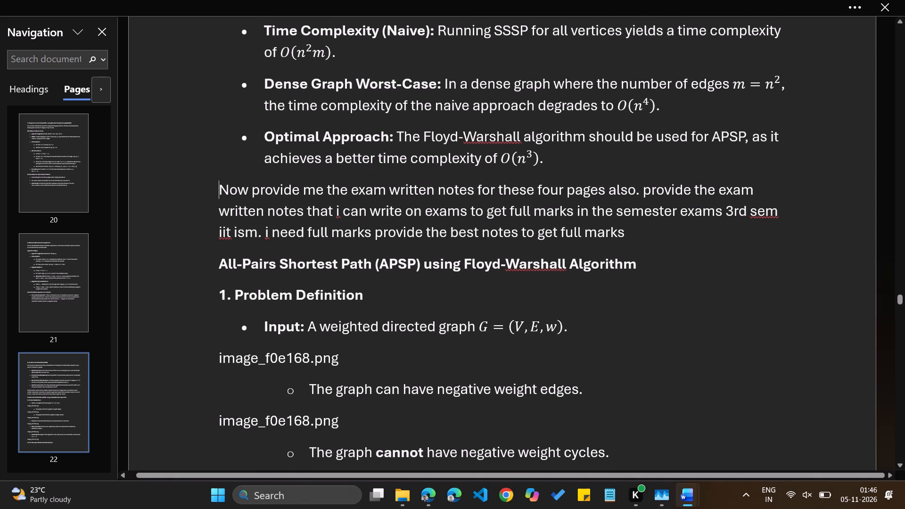
{"action": "left_click_drag", "start_coordinate": [645, 237], "coordinate": [210, 194]}
{"action": "key", "text": "BackSpace"}
{"action": "key", "text": "ctrl+Return"}
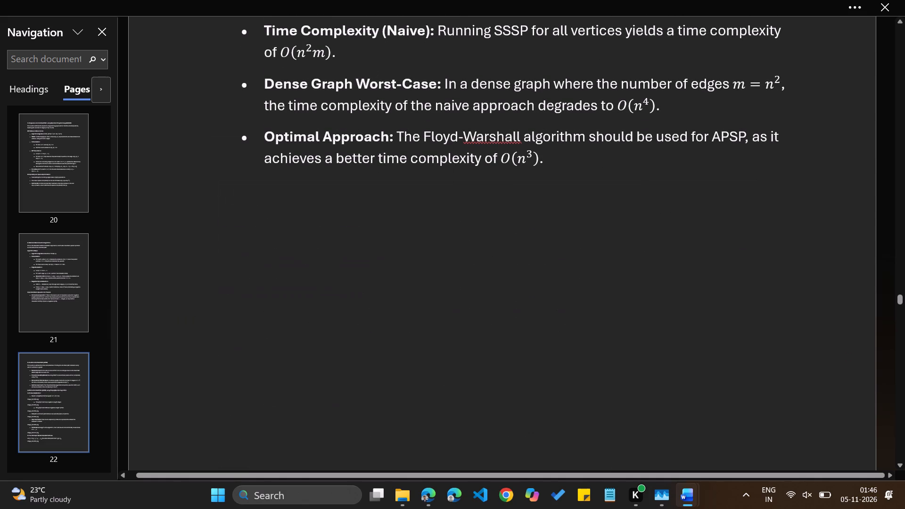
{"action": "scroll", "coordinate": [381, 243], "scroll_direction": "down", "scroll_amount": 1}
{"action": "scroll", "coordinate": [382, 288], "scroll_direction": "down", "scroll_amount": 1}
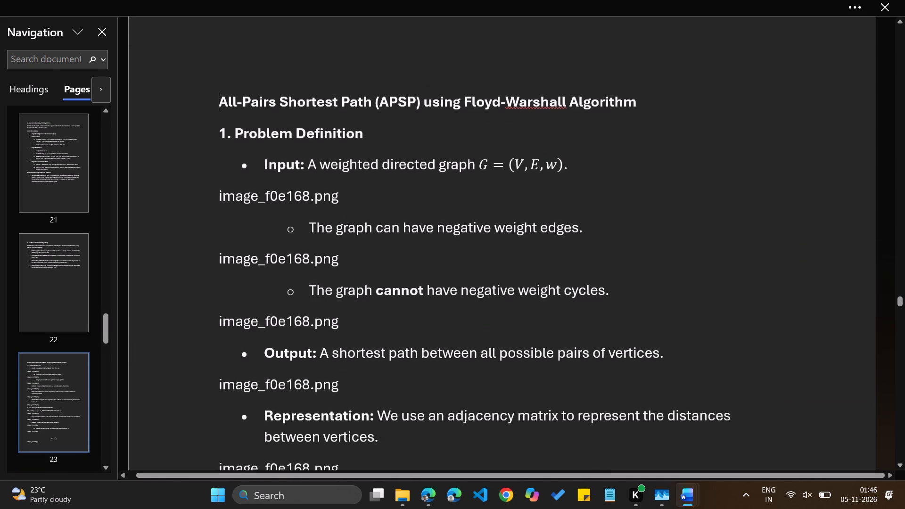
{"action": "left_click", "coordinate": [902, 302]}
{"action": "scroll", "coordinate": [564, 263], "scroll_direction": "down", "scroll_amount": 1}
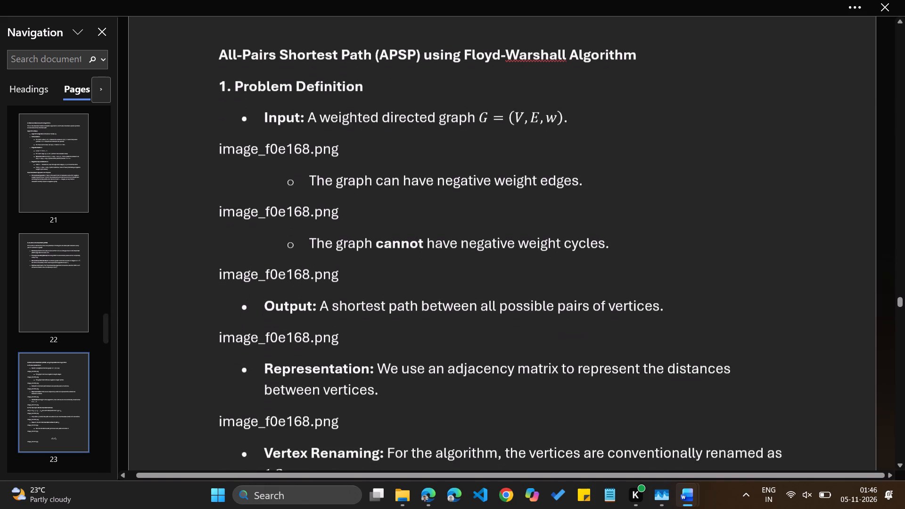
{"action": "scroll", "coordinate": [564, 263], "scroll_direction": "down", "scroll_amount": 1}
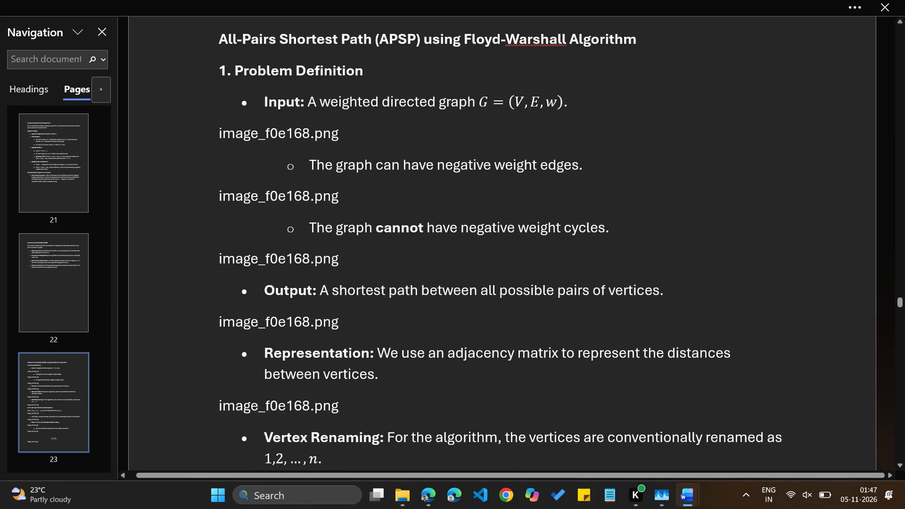
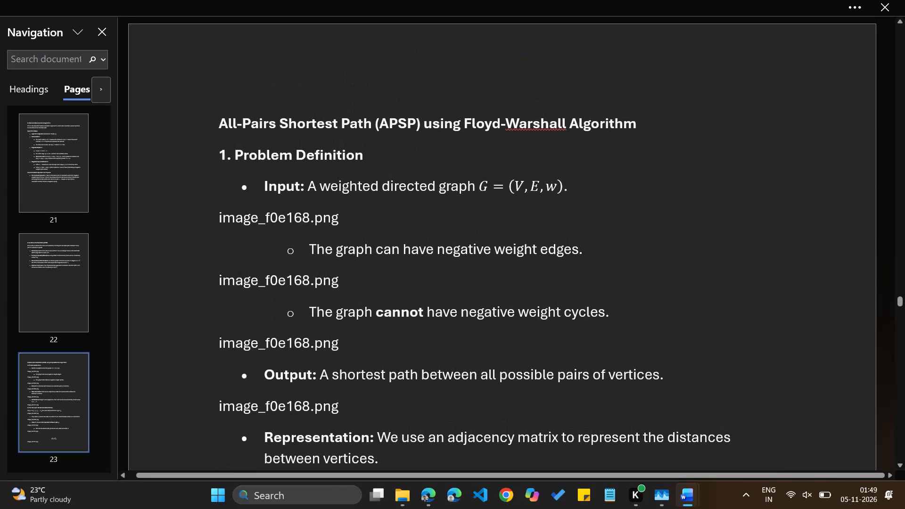
Delete the five stray "image_f0e168.png" lines and the "image_f0e147.png" line from the Floyd-Warshall "1. Problem Definition" section.
{"action": "left_click", "coordinate": [184, 217]}
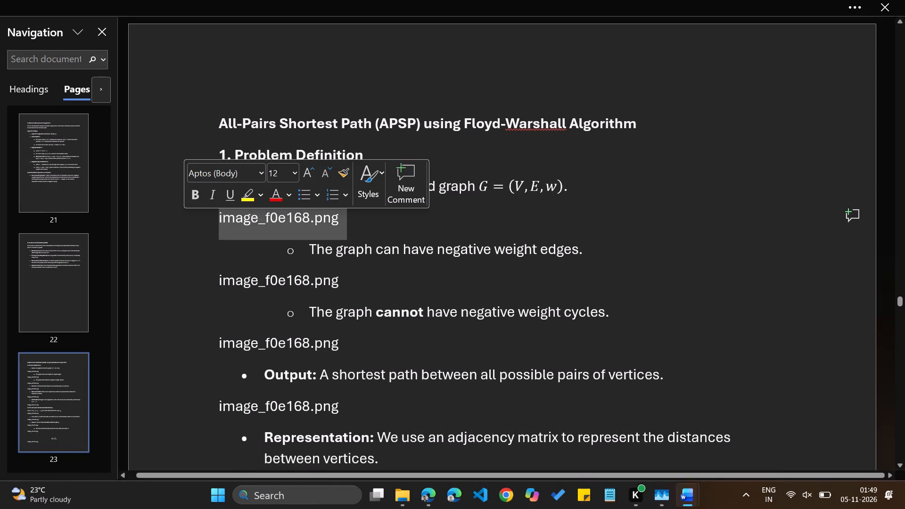
{"action": "key", "text": "Delete"}
{"action": "left_click", "coordinate": [186, 244]}
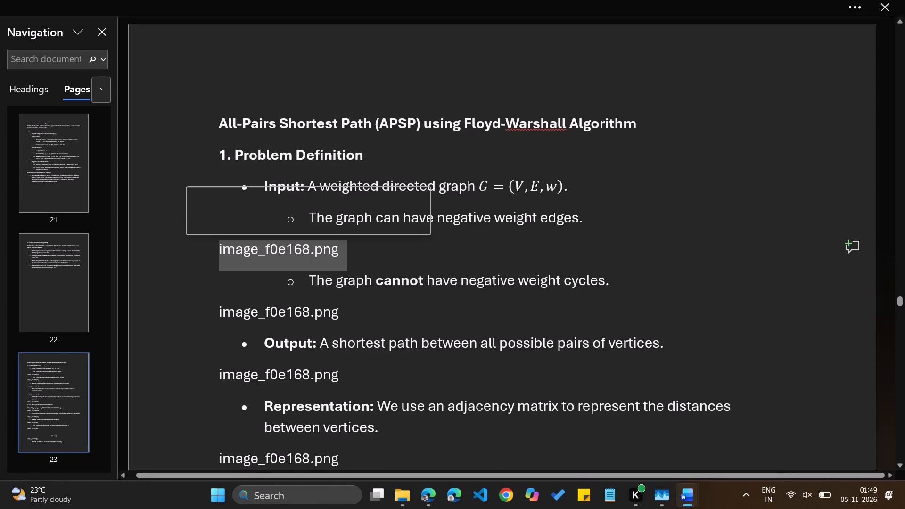
{"action": "key", "text": "Delete"}
{"action": "left_click", "coordinate": [186, 285]}
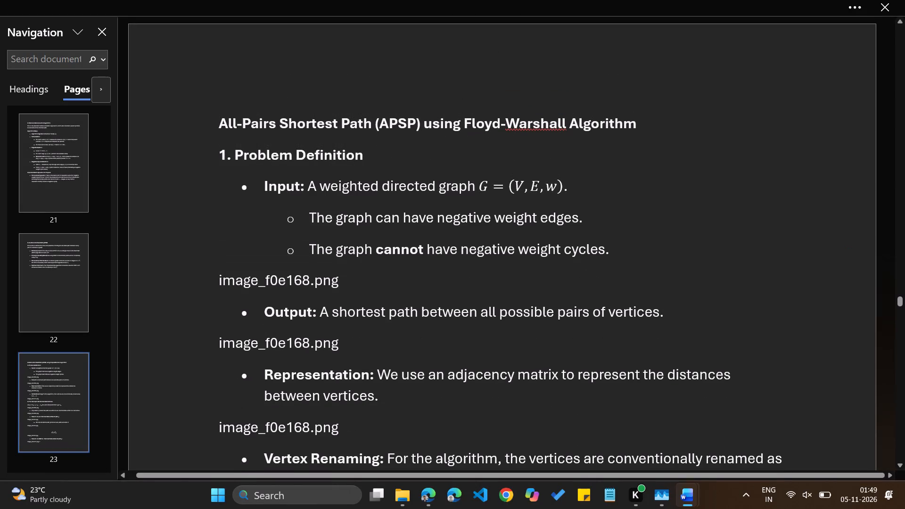
{"action": "key", "text": "Delete"}
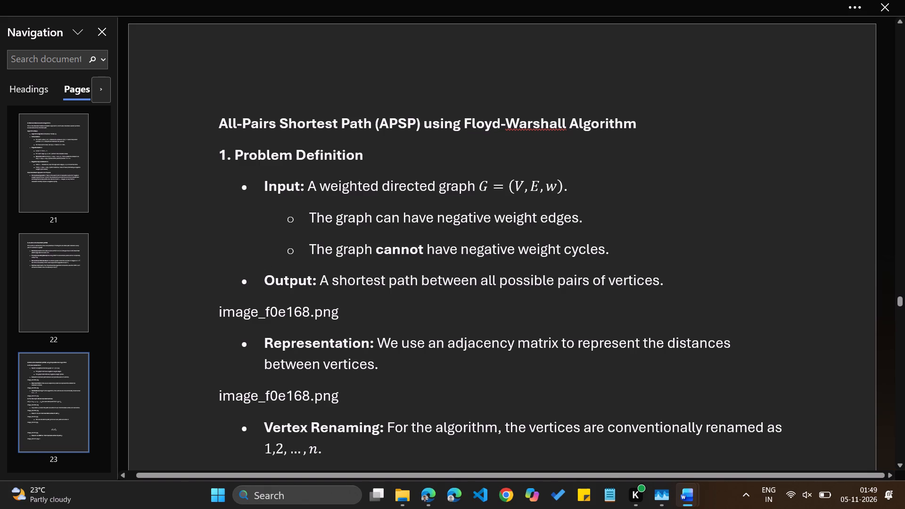
{"action": "scroll", "coordinate": [186, 285], "scroll_direction": "down", "scroll_amount": 1}
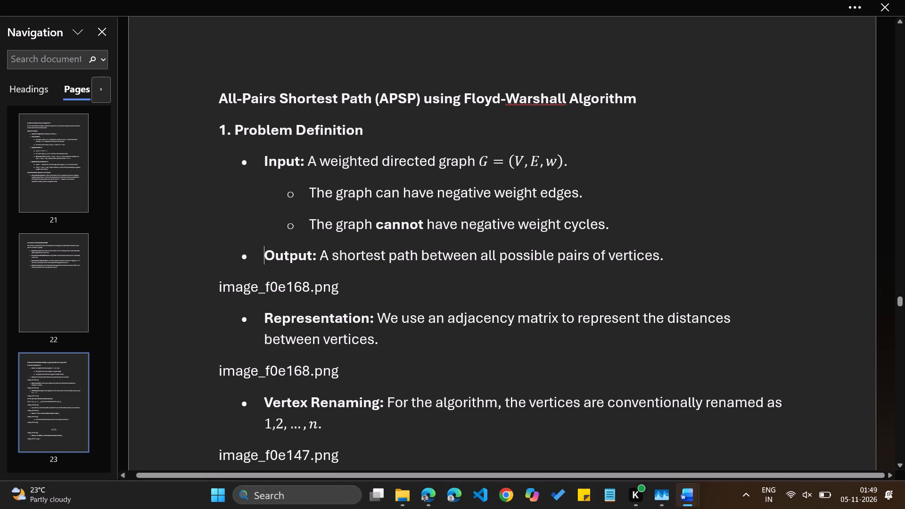
{"action": "left_click", "coordinate": [196, 287]}
{"action": "key", "text": "Delete"}
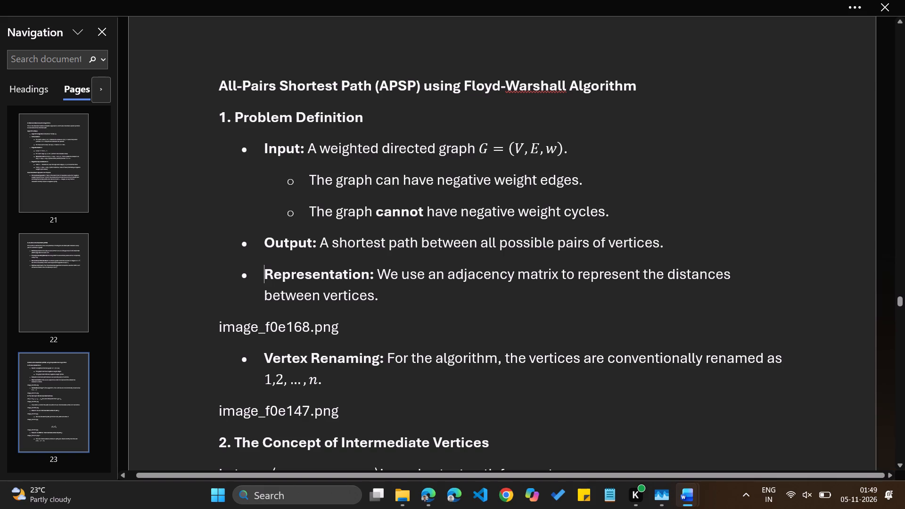
{"action": "left_click", "coordinate": [202, 329]}
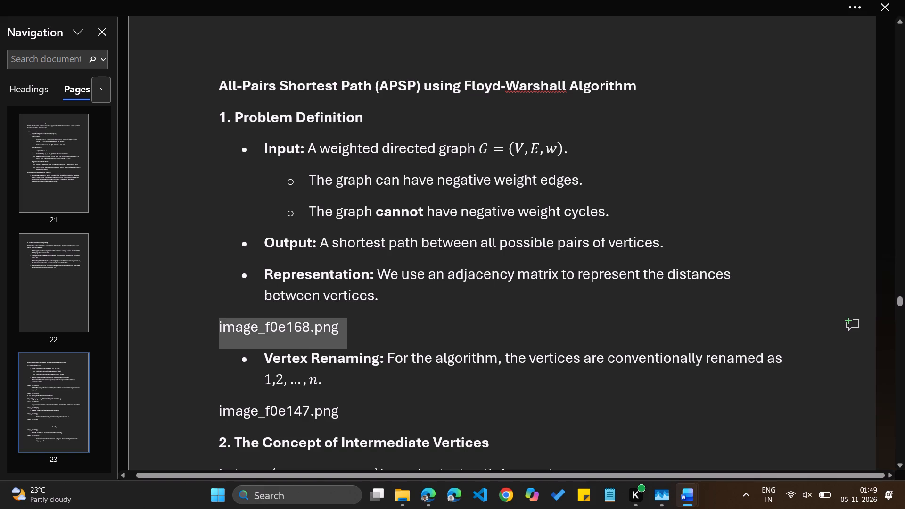
{"action": "key", "text": "Delete"}
{"action": "scroll", "coordinate": [202, 329], "scroll_direction": "down", "scroll_amount": 1}
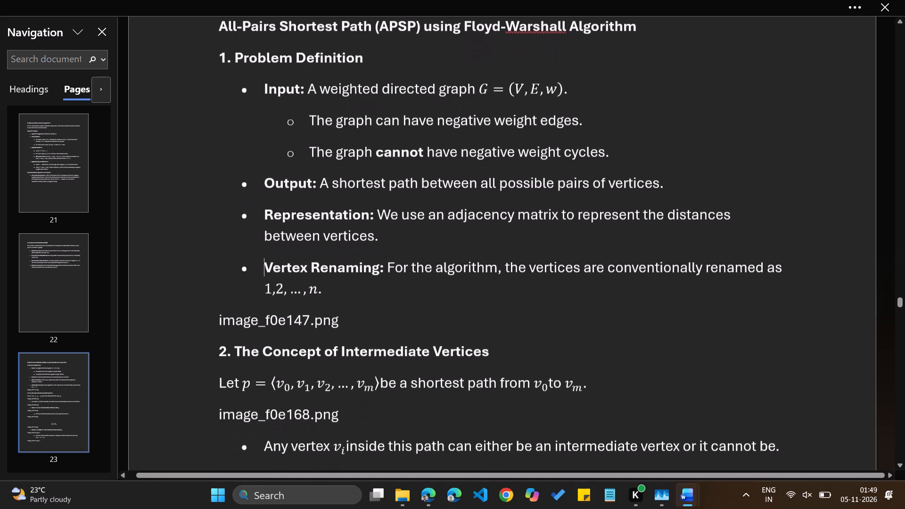
{"action": "scroll", "coordinate": [326, 308], "scroll_direction": "down", "scroll_amount": 1}
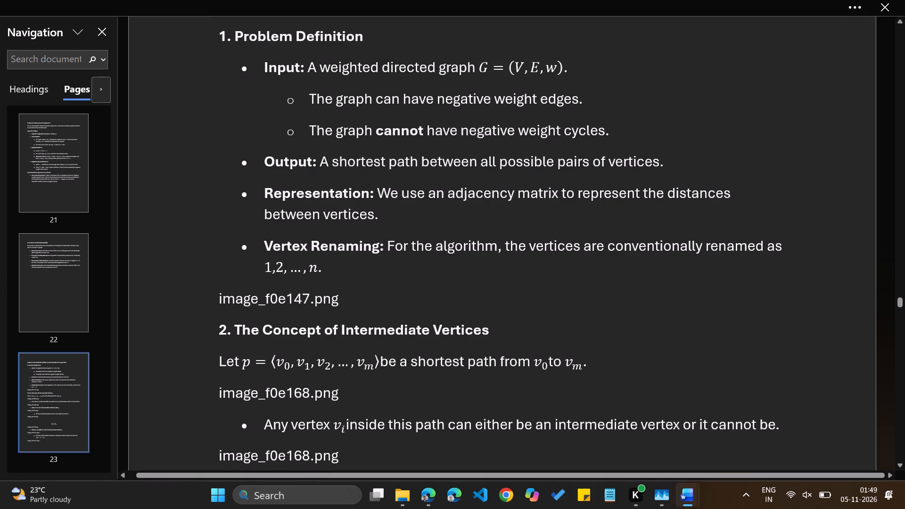
{"action": "left_click", "coordinate": [184, 303]}
{"action": "key", "text": "Delete"}
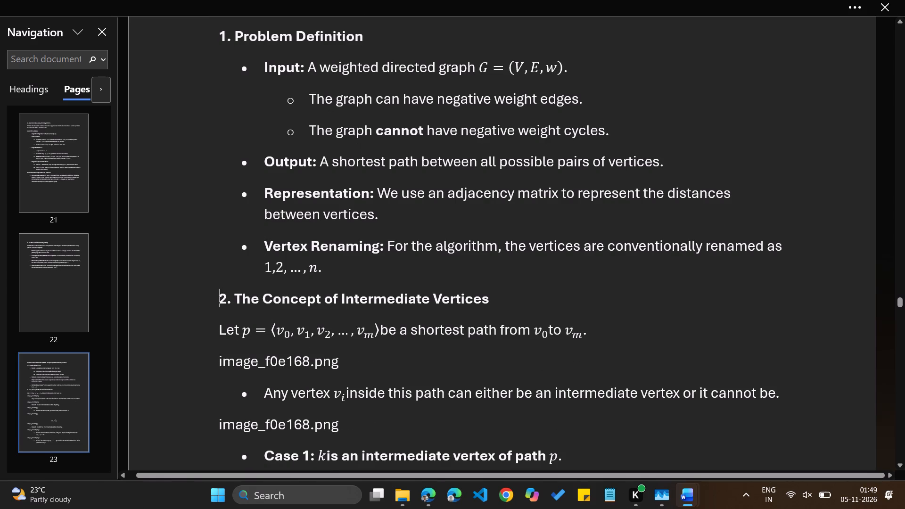
In the intermediate vertices introduction, add missing spaces before "be a shortest path" and "inside this path", and delete both "image_f0e168.png" lines.
{"action": "scroll", "coordinate": [242, 351], "scroll_direction": "down", "scroll_amount": 1}
{"action": "scroll", "coordinate": [345, 308], "scroll_direction": "down", "scroll_amount": 1}
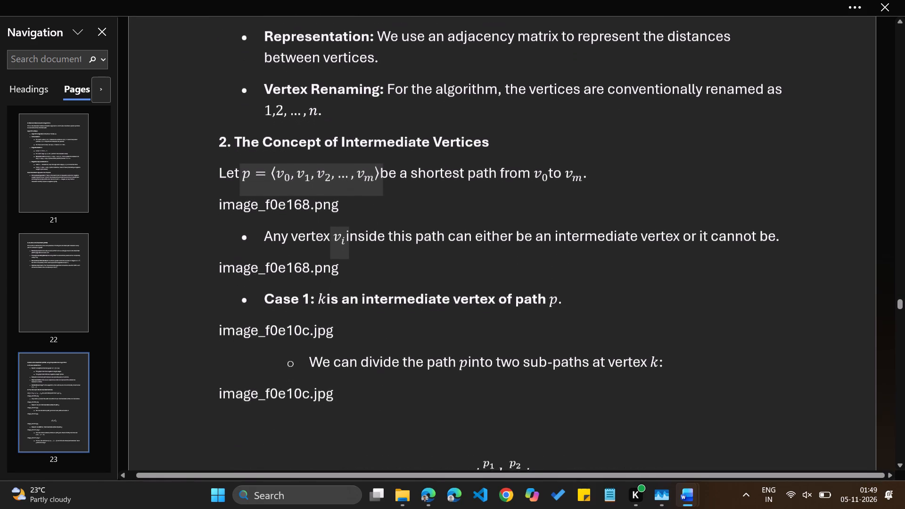
{"action": "left_click", "coordinate": [382, 165]}
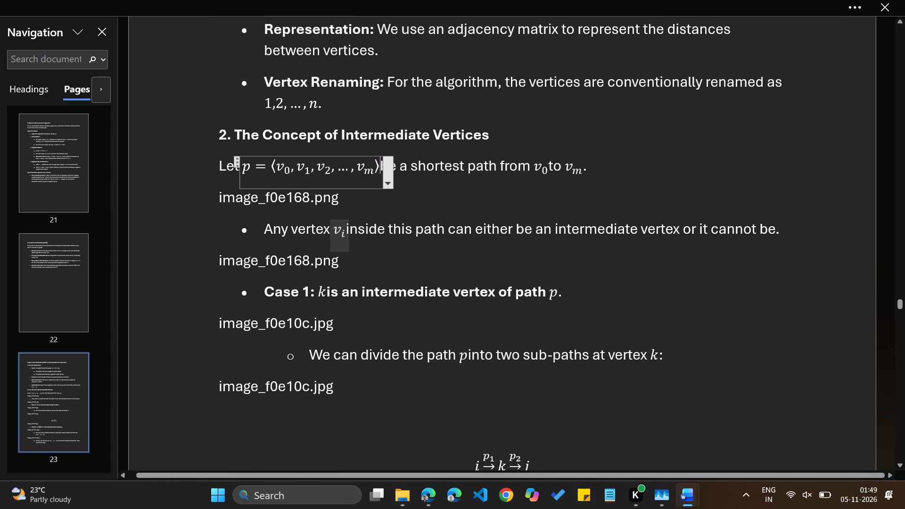
{"action": "key", "text": "space"}
{"action": "left_click", "coordinate": [415, 223]}
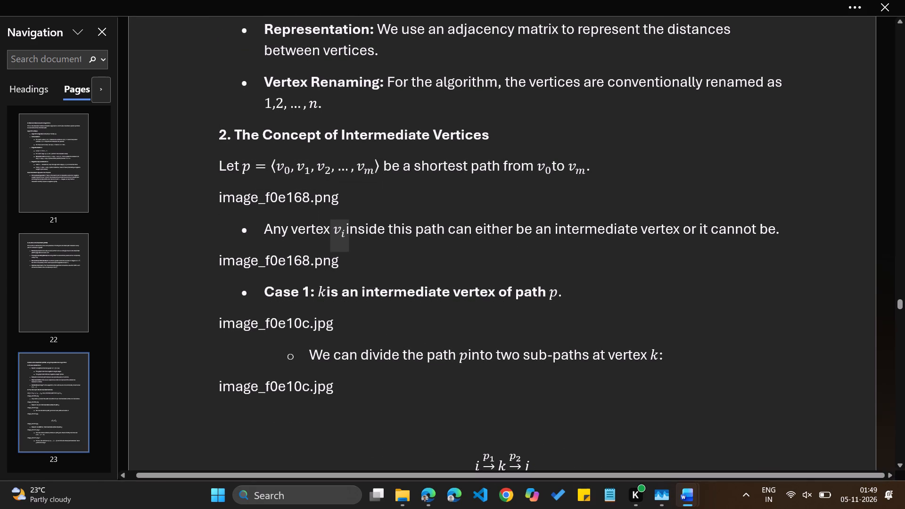
{"action": "left_click", "coordinate": [192, 201]}
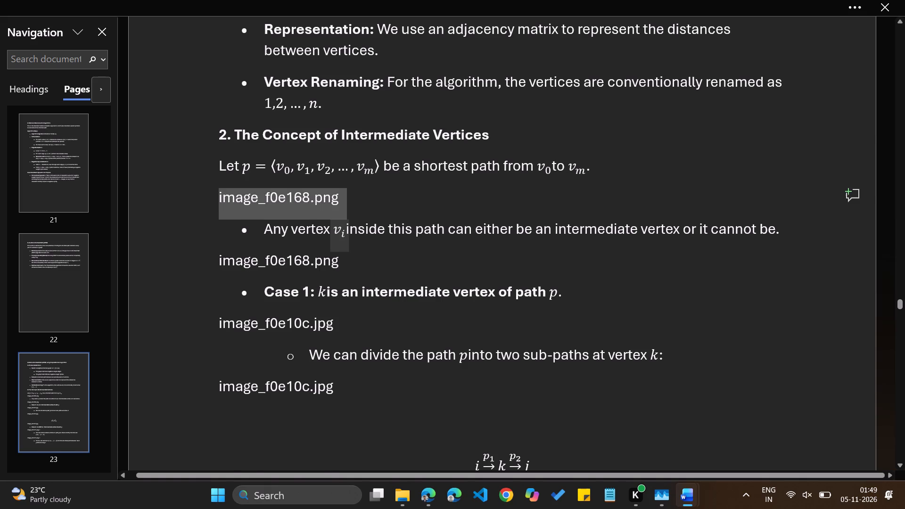
{"action": "key", "text": "Delete"}
{"action": "left_click", "coordinate": [345, 200]}
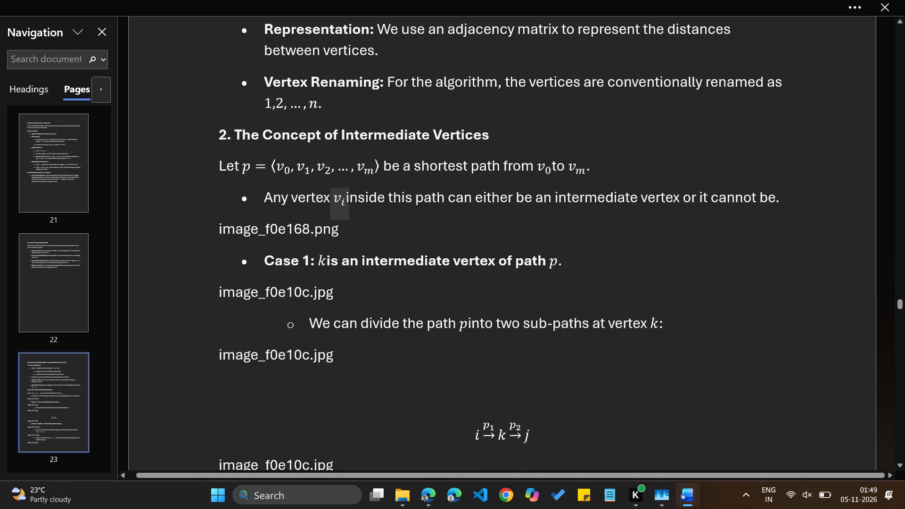
{"action": "key", "text": "space"}
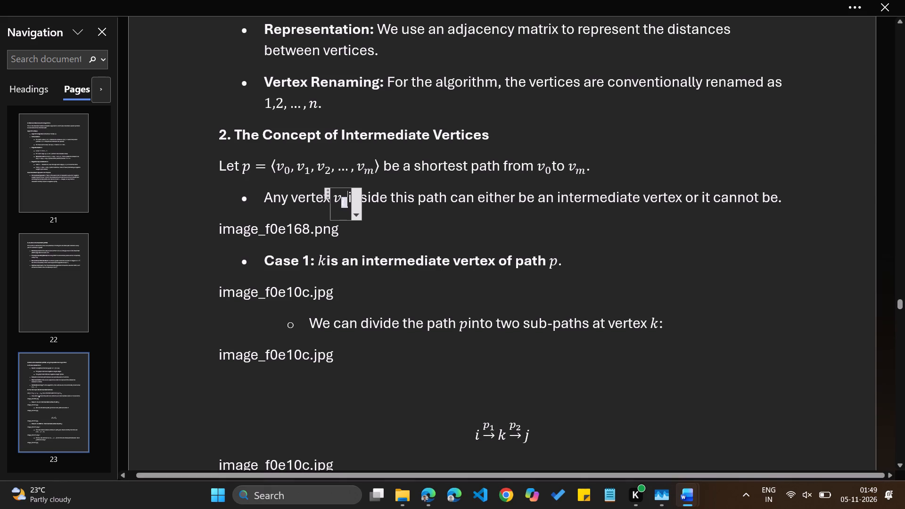
{"action": "left_click", "coordinate": [667, 206]}
{"action": "left_click", "coordinate": [181, 227]}
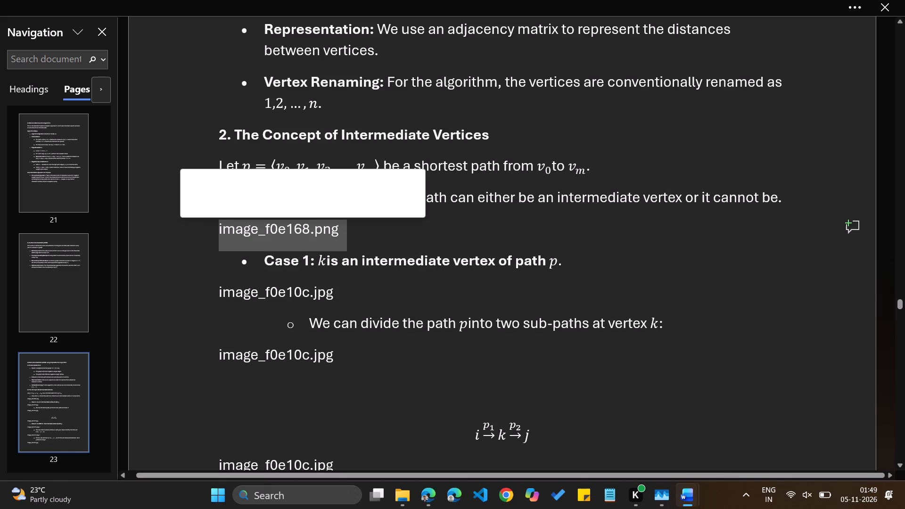
{"action": "key", "text": "Delete"}
In Case 1, add missing spaces after k in the heading and p before "into", and delete the three "image_f0e10c.jpg" lines.
{"action": "left_click", "coordinate": [329, 230]}
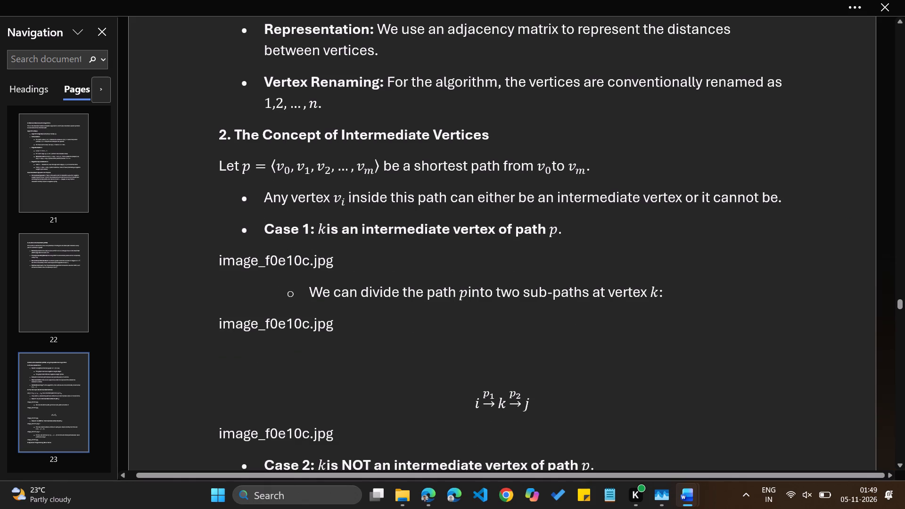
{"action": "key", "text": "Left"}
{"action": "key", "text": "space"}
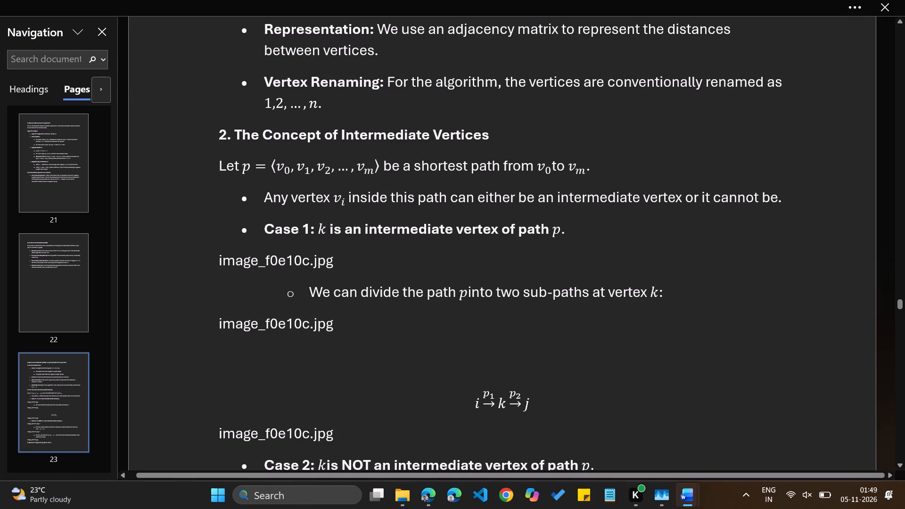
{"action": "left_click", "coordinate": [164, 256]}
{"action": "key", "text": "Delete"}
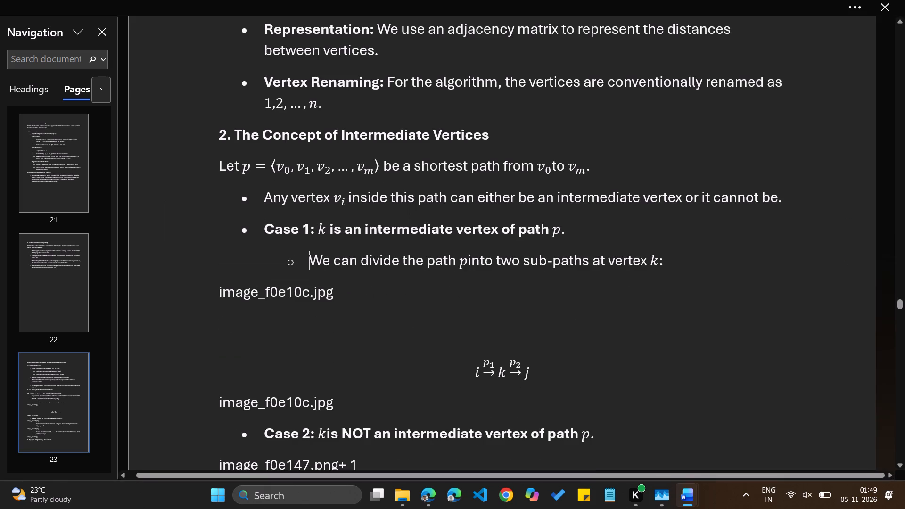
{"action": "left_click", "coordinate": [469, 267]}
{"action": "key", "text": "Left"}
{"action": "key", "text": "space"}
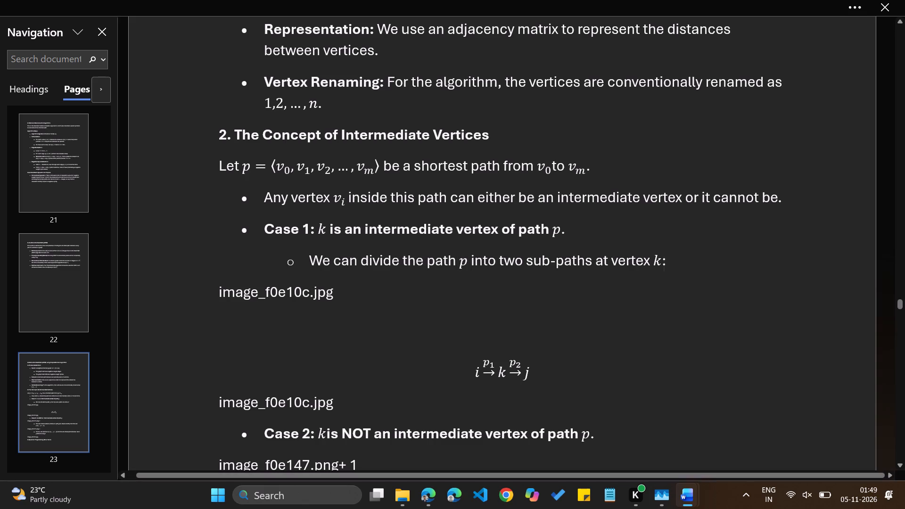
{"action": "left_click", "coordinate": [179, 290]}
{"action": "key", "text": "Delete"}
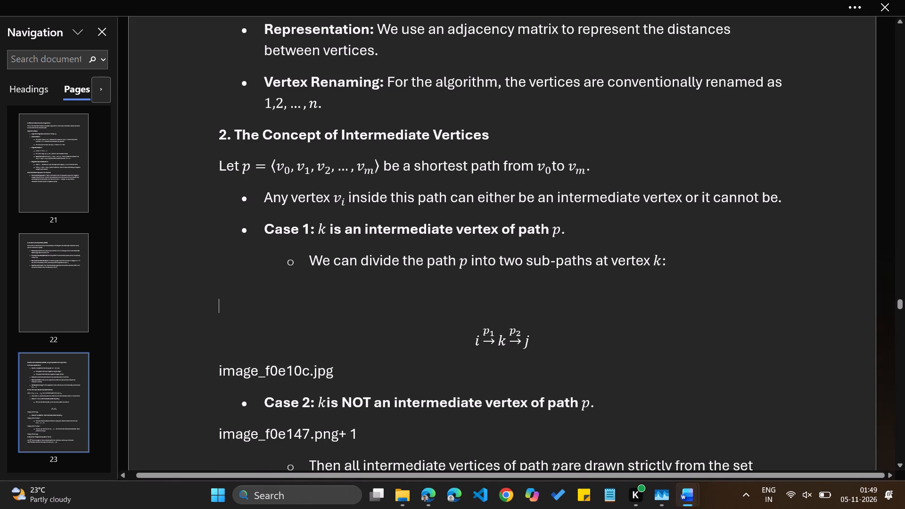
{"action": "left_click", "coordinate": [191, 372]}
{"action": "key", "text": "Delete"}
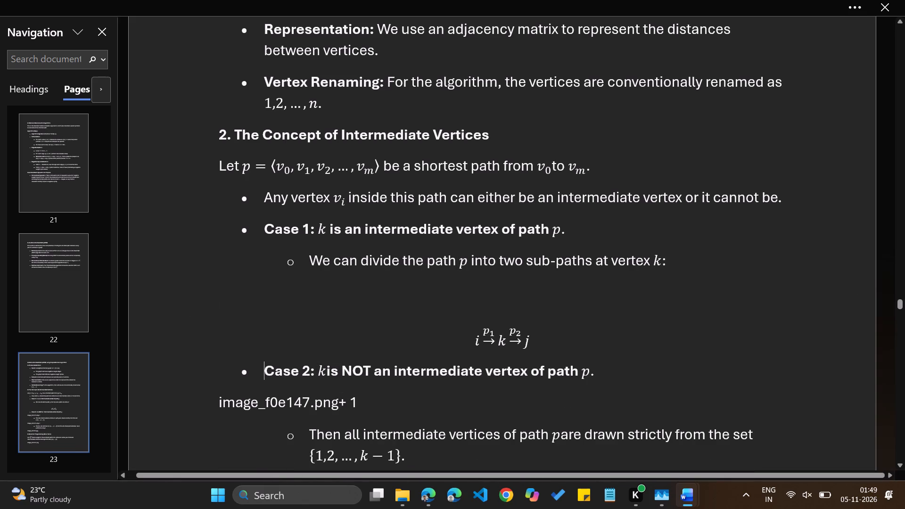
Delete the two stray "image_f0e147.png+ 1" lines around the first sub-bullet of Case 2.
{"action": "scroll", "coordinate": [221, 391], "scroll_direction": "down", "scroll_amount": 1}
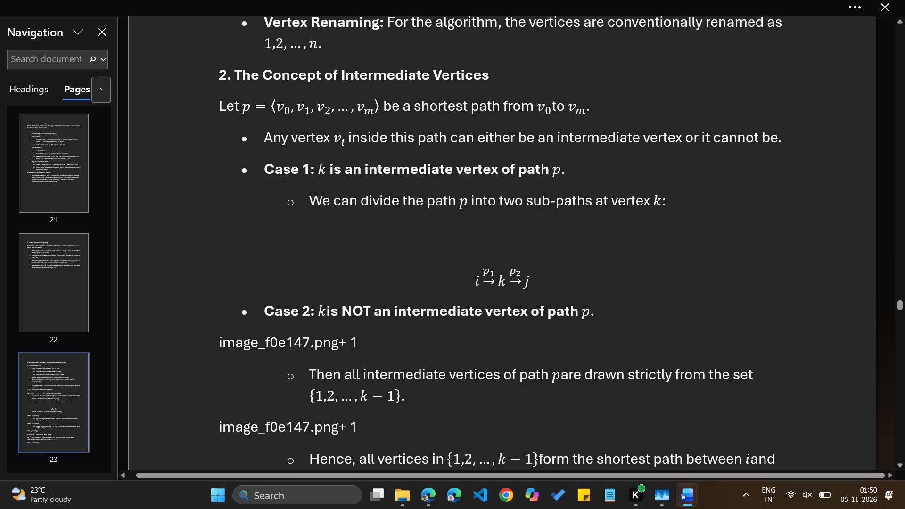
{"action": "left_click", "coordinate": [191, 348]}
{"action": "key", "text": "Delete"}
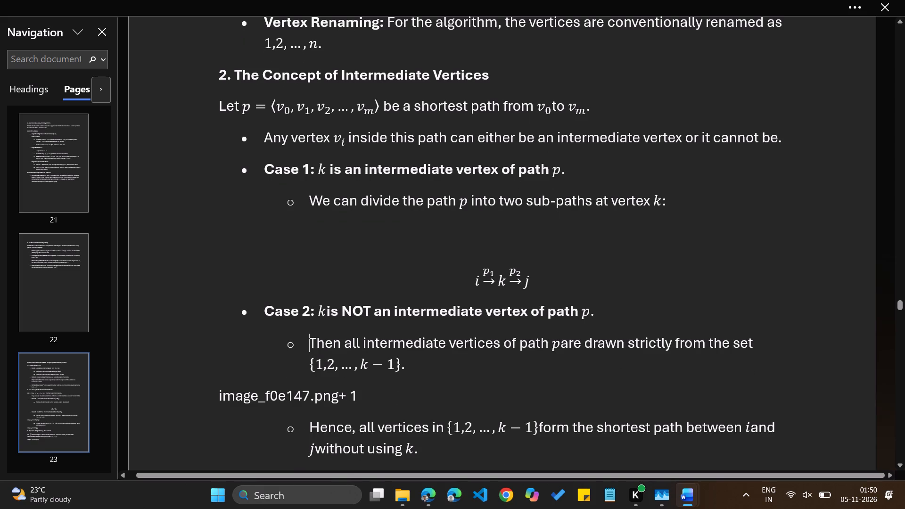
{"action": "left_click", "coordinate": [204, 403]}
{"action": "key", "text": "Delete"}
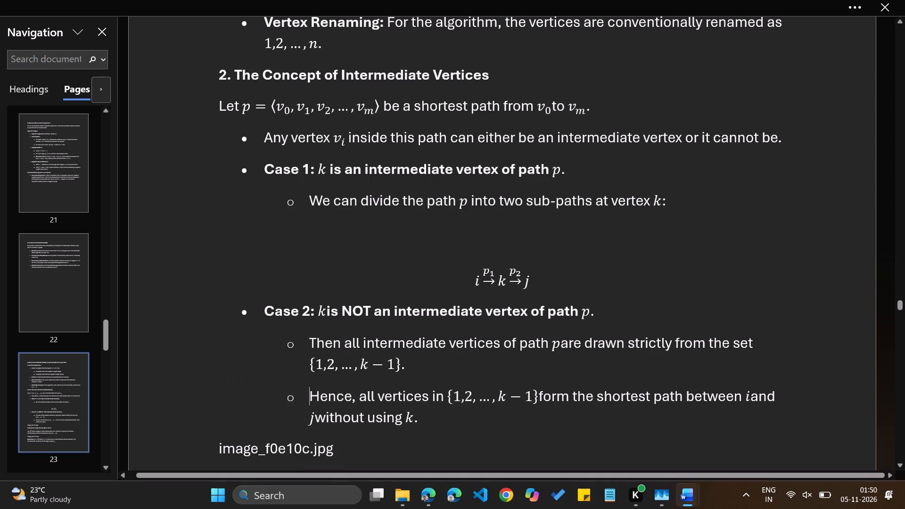
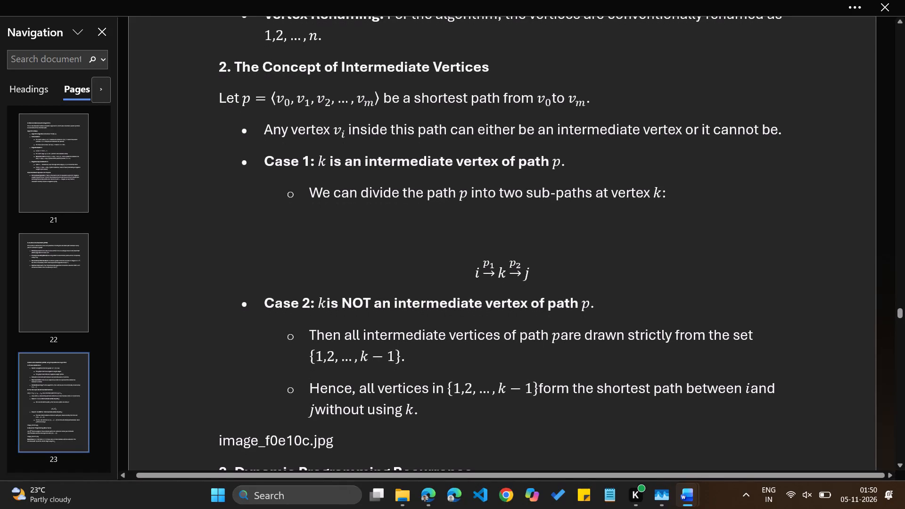
In the intermediate vertices introduction, add the missing space between v0 and "to".
{"action": "left_click", "coordinate": [551, 95]}
{"action": "key", "text": "space"}
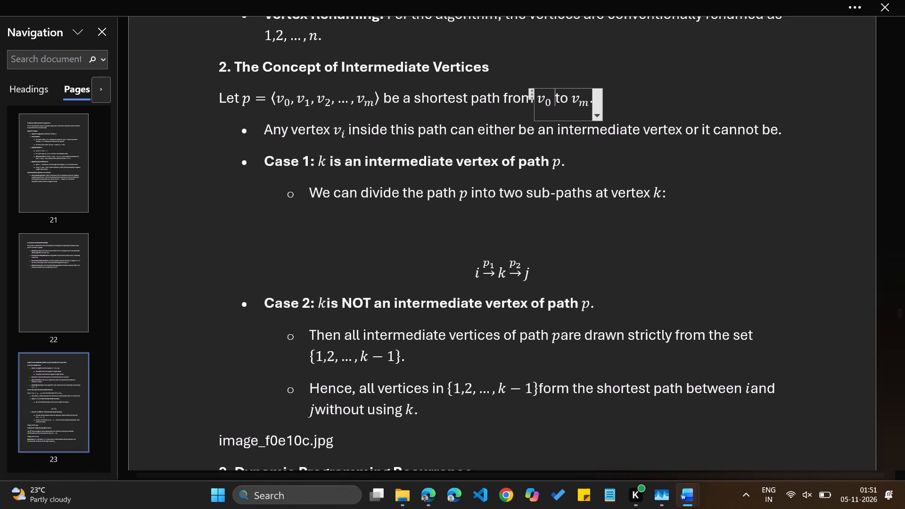
{"action": "left_click", "coordinate": [467, 194]}
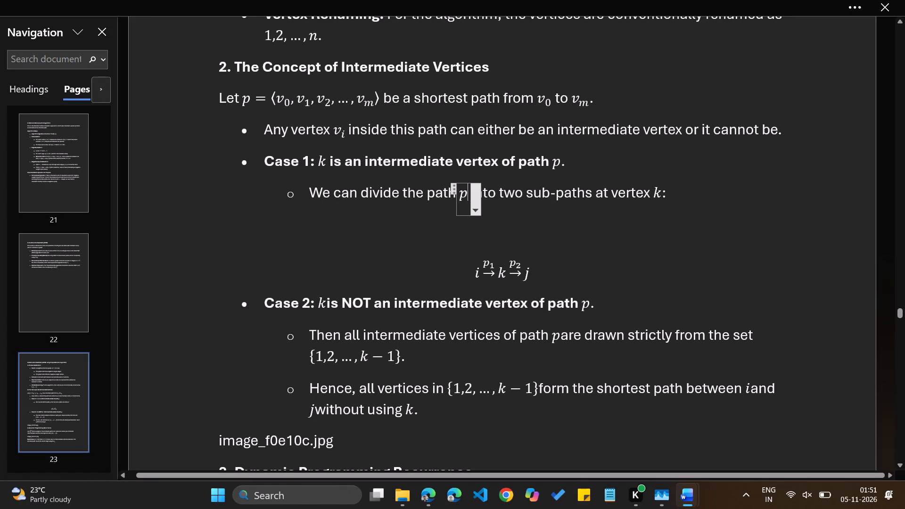
{"action": "left_click", "coordinate": [439, 159]}
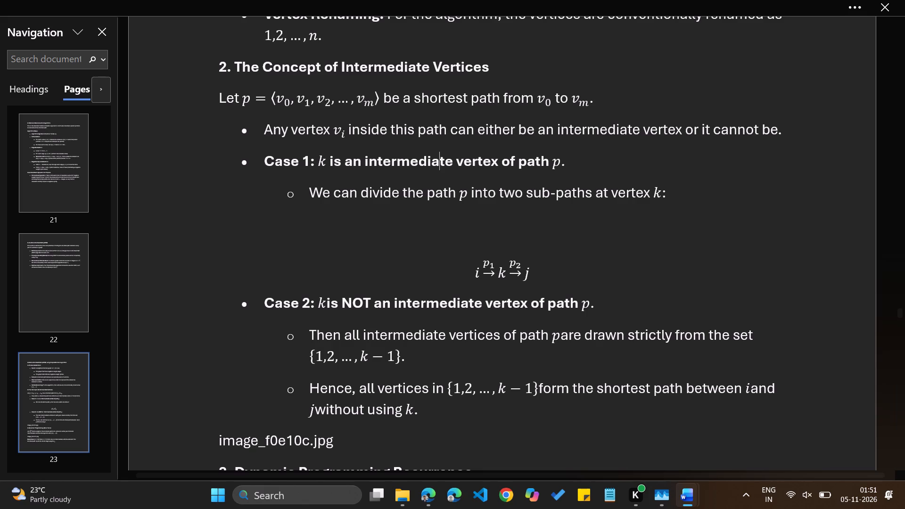
In Case 2, add missing spaces after k in the heading and after p before "are drawn" in the first sub-bullet.
{"action": "scroll", "coordinate": [439, 159], "scroll_direction": "down", "scroll_amount": 1}
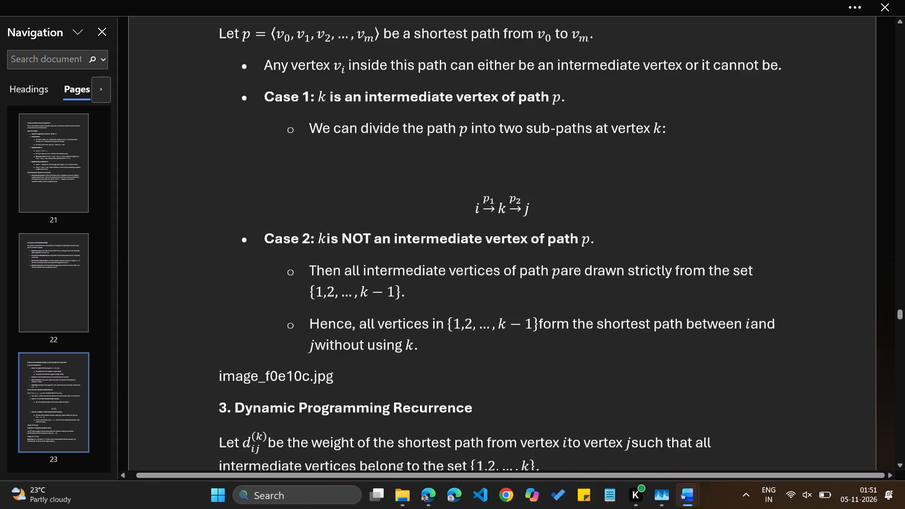
{"action": "scroll", "coordinate": [439, 159], "scroll_direction": "down", "scroll_amount": 1}
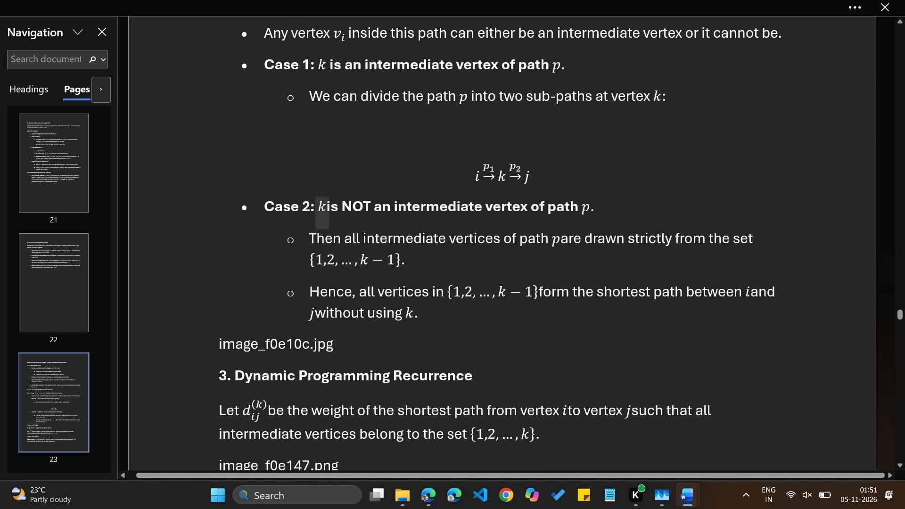
{"action": "left_click", "coordinate": [325, 209]}
{"action": "key", "text": "space"}
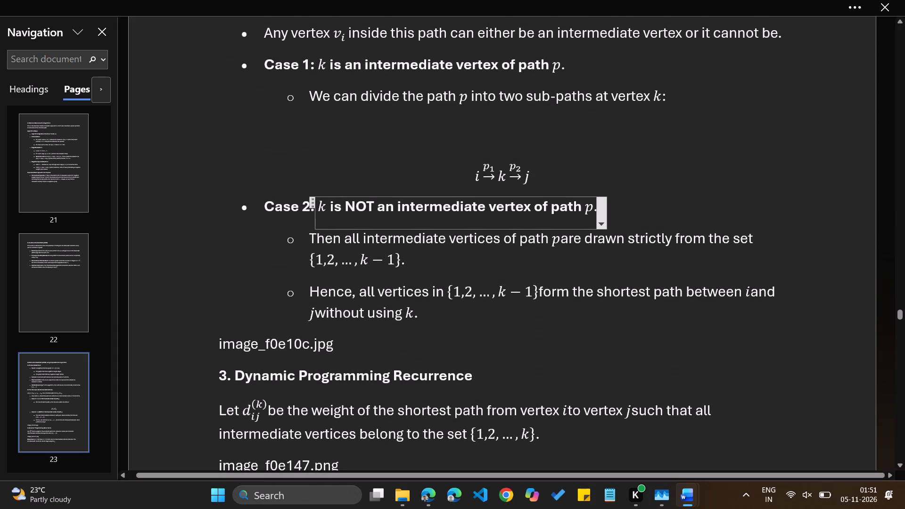
{"action": "left_click", "coordinate": [427, 300]}
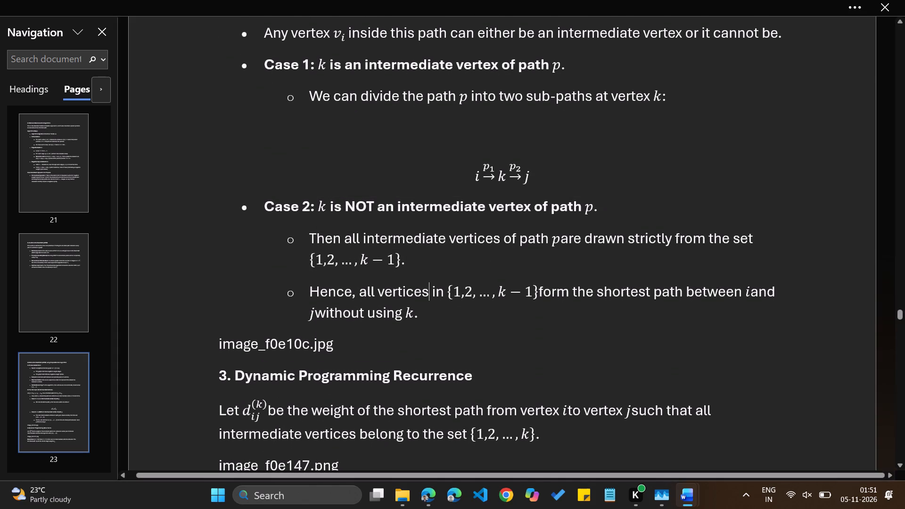
{"action": "left_click", "coordinate": [557, 240]}
{"action": "key", "text": "space"}
In Case 2's second sub-bullet, add missing spaces before "form the shortest path", after i before "and", and after j before "without".
{"action": "left_click", "coordinate": [562, 287]}
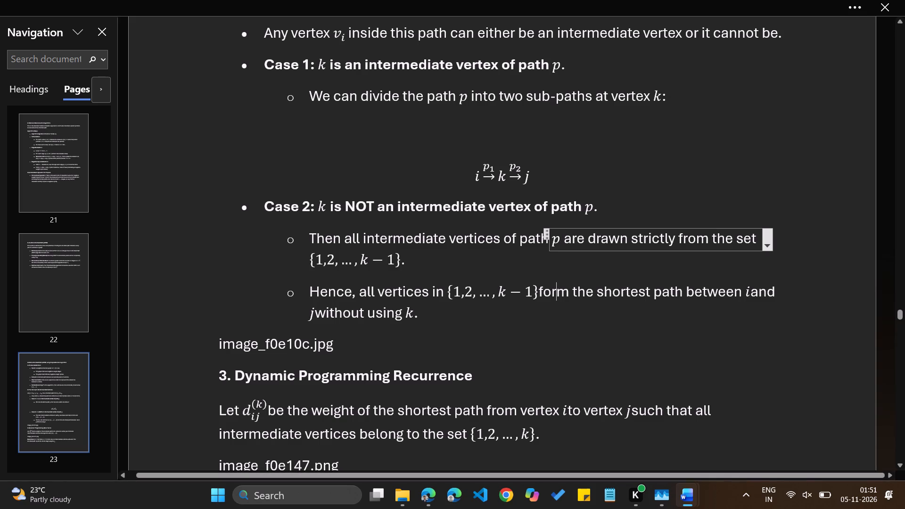
{"action": "left_click", "coordinate": [538, 292]}
{"action": "key", "text": "space"}
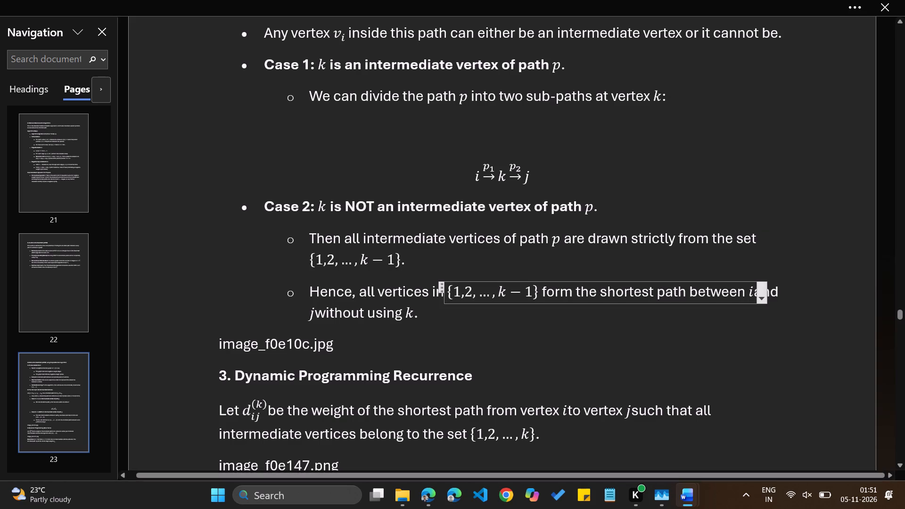
{"action": "left_click", "coordinate": [418, 235]}
{"action": "scroll", "coordinate": [418, 235], "scroll_direction": "down", "scroll_amount": 1}
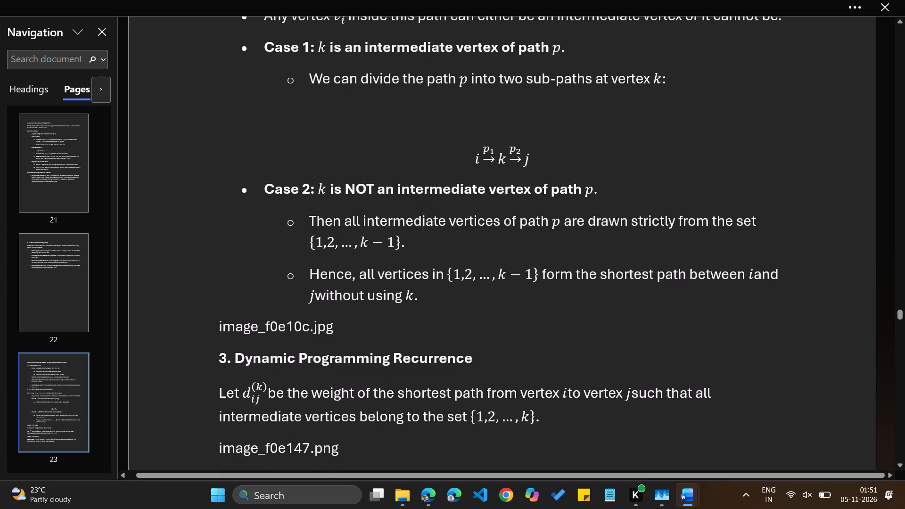
{"action": "scroll", "coordinate": [418, 235], "scroll_direction": "down", "scroll_amount": 2}
{"action": "scroll", "coordinate": [376, 282], "scroll_direction": "down", "scroll_amount": 1}
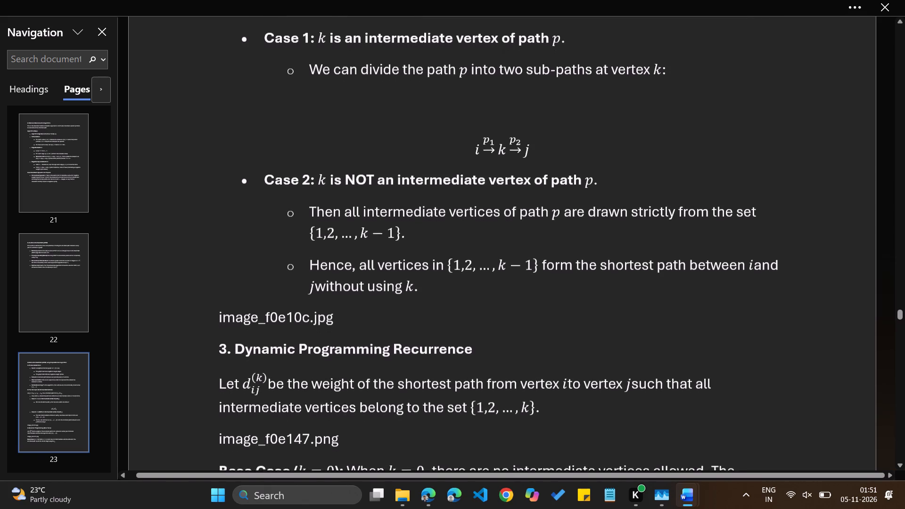
{"action": "scroll", "coordinate": [376, 282], "scroll_direction": "down", "scroll_amount": 1}
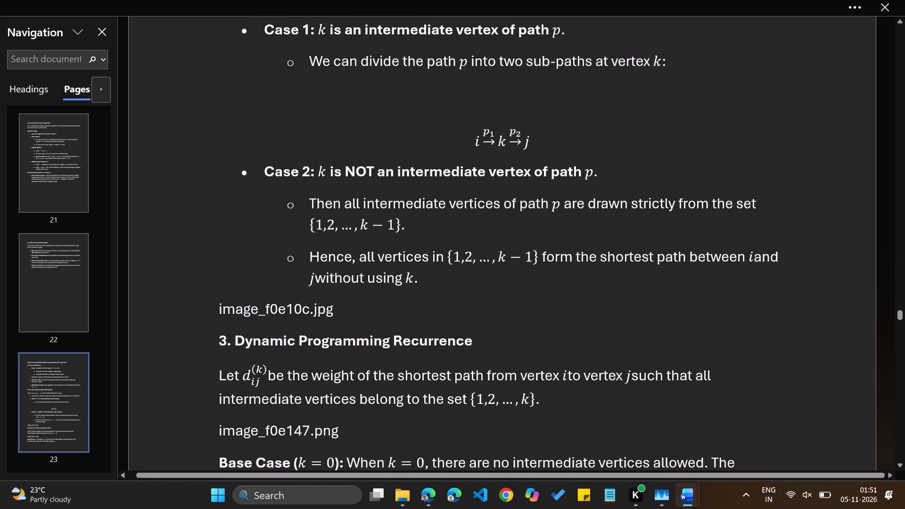
{"action": "left_click", "coordinate": [752, 257]}
{"action": "key", "text": "space"}
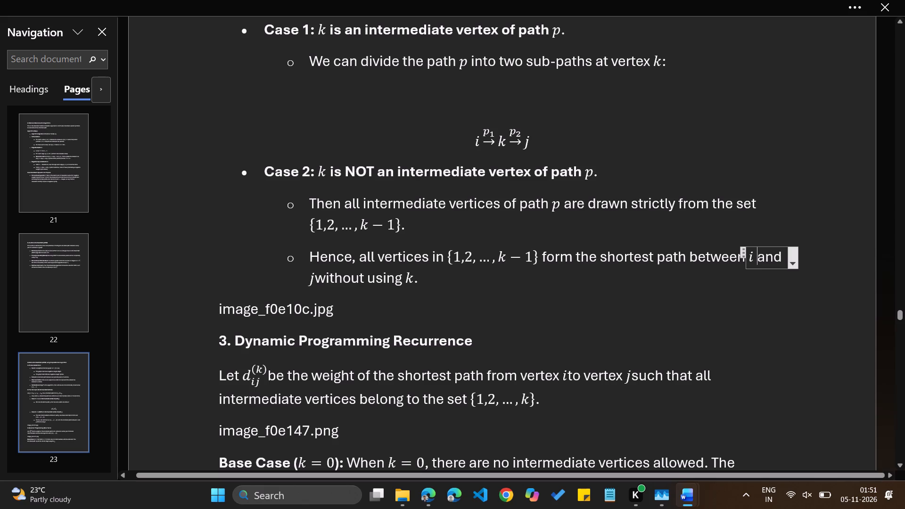
{"action": "left_click", "coordinate": [315, 279]}
{"action": "key", "text": "space"}
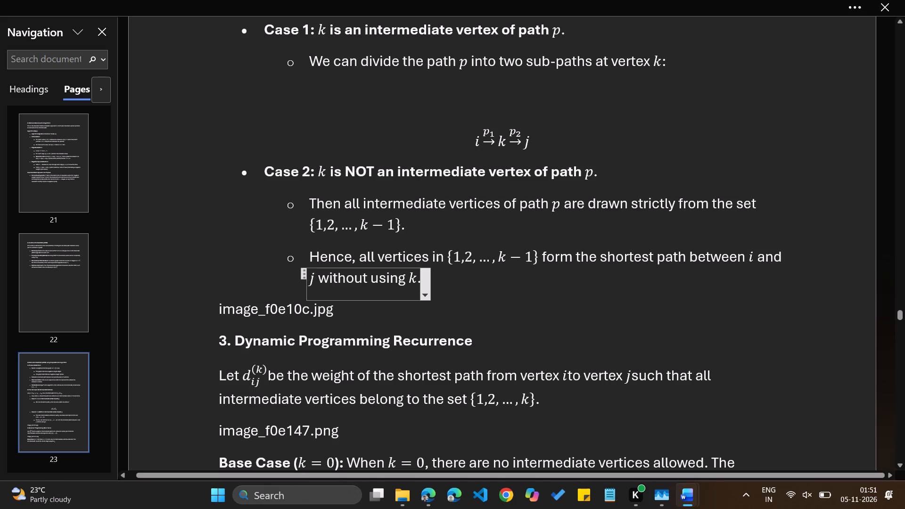
Delete the stray "image_f0e10c.jpg" line between Case 2 and the "3. Dynamic Programming Recurrence" heading.
{"action": "left_click", "coordinate": [188, 311]}
{"action": "key", "text": "Delete"}
In the opening paragraph of "3. Dynamic Programming Recurrence", add missing spaces after i before "to vertex" and after j before "such that".
{"action": "scroll", "coordinate": [188, 311], "scroll_direction": "down", "scroll_amount": 1}
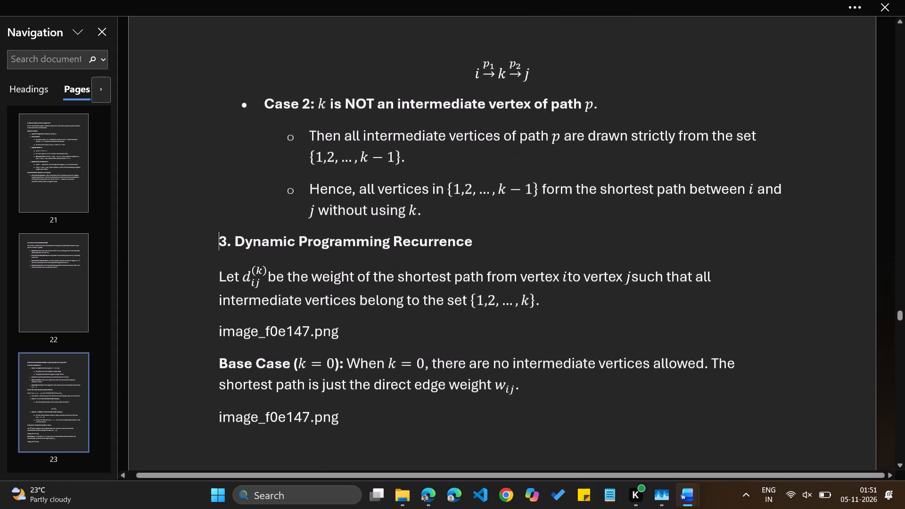
{"action": "scroll", "coordinate": [188, 311], "scroll_direction": "down", "scroll_amount": 1}
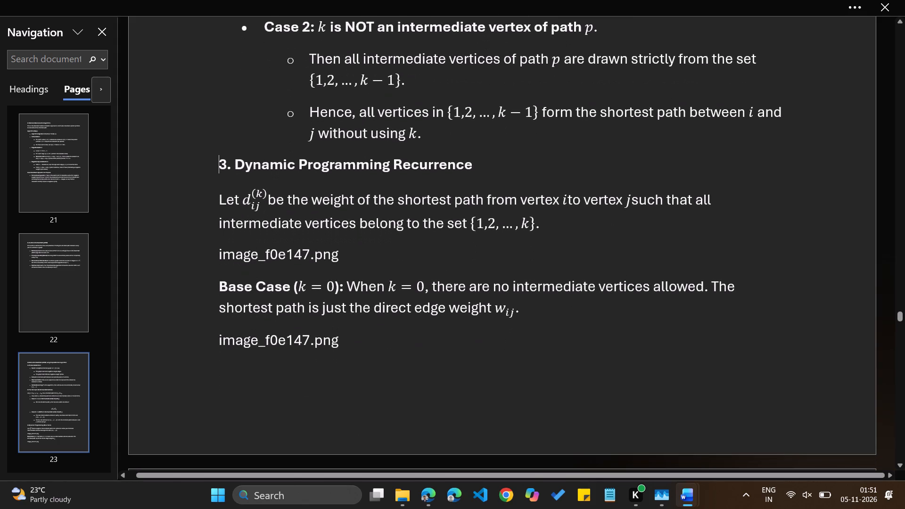
{"action": "left_click", "coordinate": [567, 205]}
{"action": "key", "text": "space"}
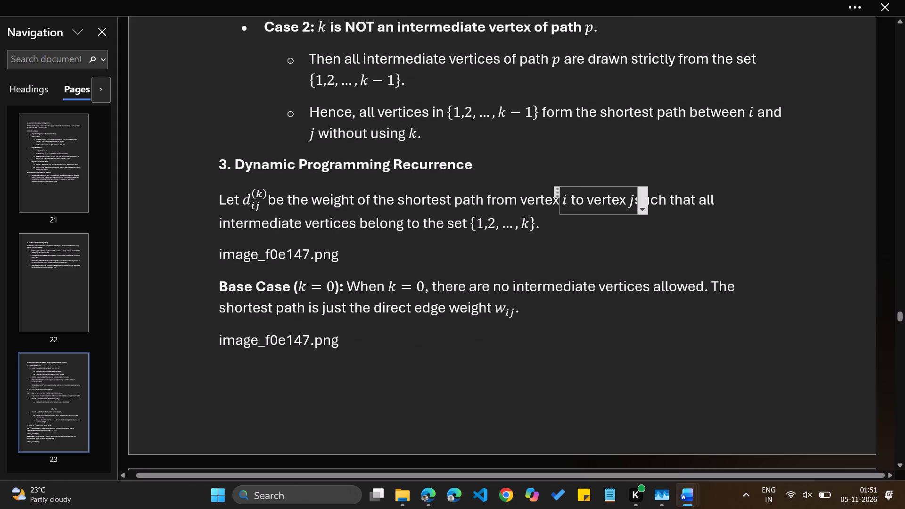
{"action": "left_click", "coordinate": [633, 204]}
{"action": "key", "text": "space"}
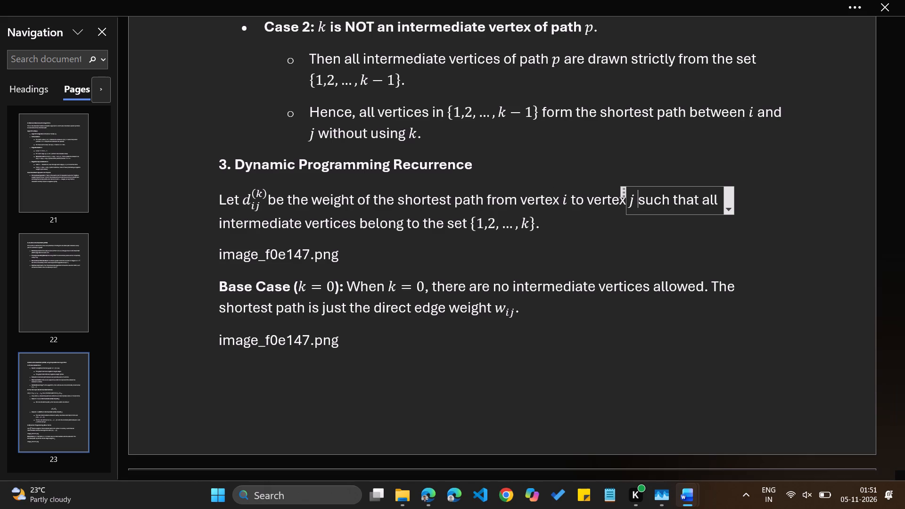
Delete the three stray "image_f0e147.png" lines before the Base Case paragraph and on either side of its formula.
{"action": "left_click", "coordinate": [156, 254]}
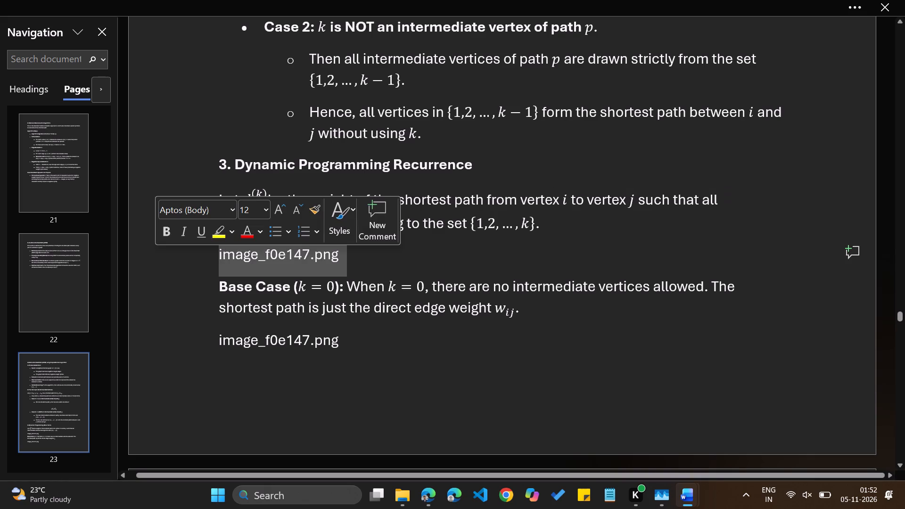
{"action": "key", "text": "Delete"}
{"action": "scroll", "coordinate": [325, 315], "scroll_direction": "down", "scroll_amount": 1}
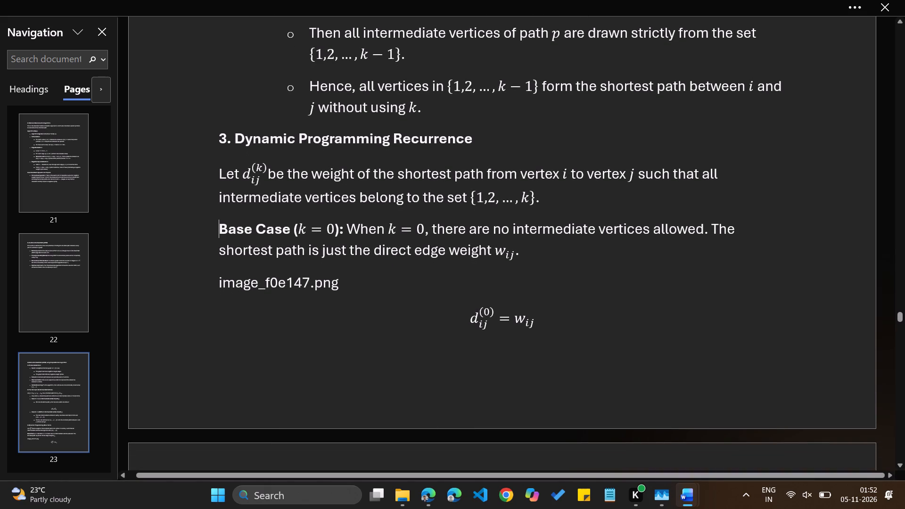
{"action": "left_click", "coordinate": [196, 283]}
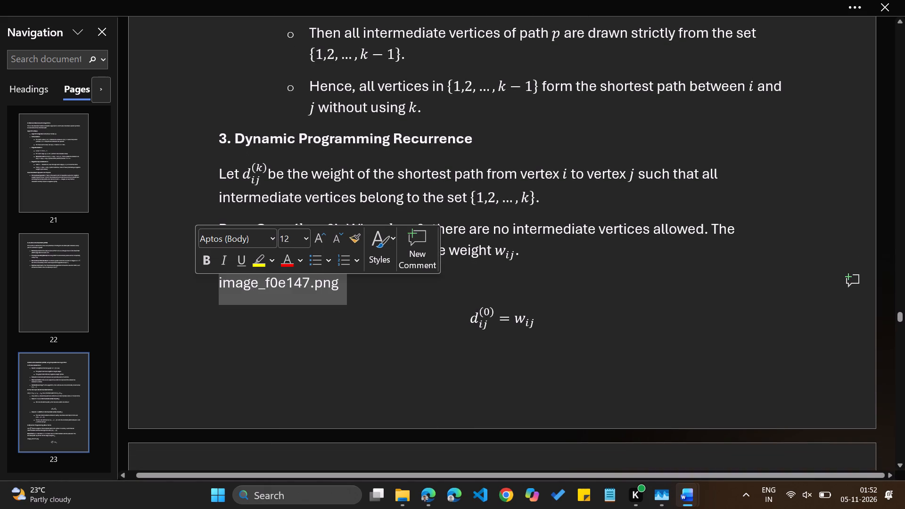
{"action": "key", "text": "Delete"}
{"action": "scroll", "coordinate": [271, 313], "scroll_direction": "down", "scroll_amount": 1}
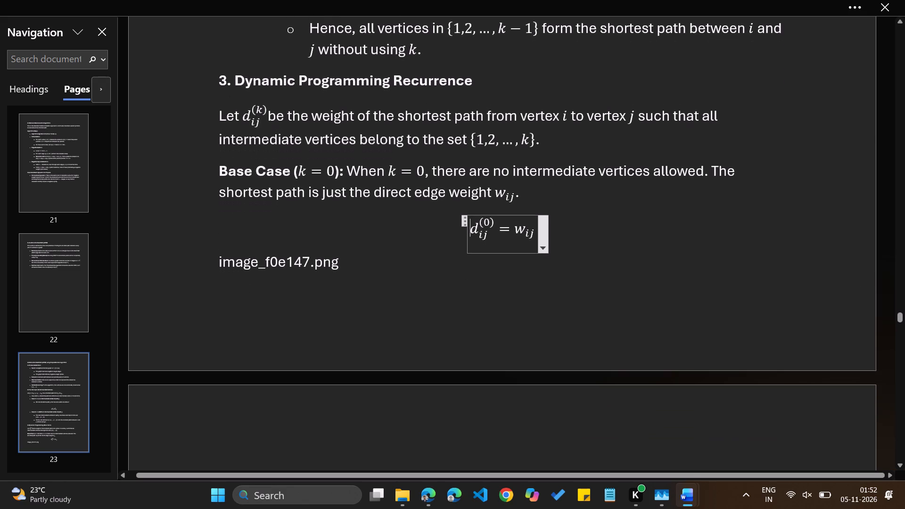
{"action": "left_click", "coordinate": [187, 256]}
{"action": "key", "text": "Delete"}
In the Recursive Step paragraph, add missing spaces after i before "to" and after j before "using".
{"action": "scroll", "coordinate": [187, 256], "scroll_direction": "down", "scroll_amount": 1}
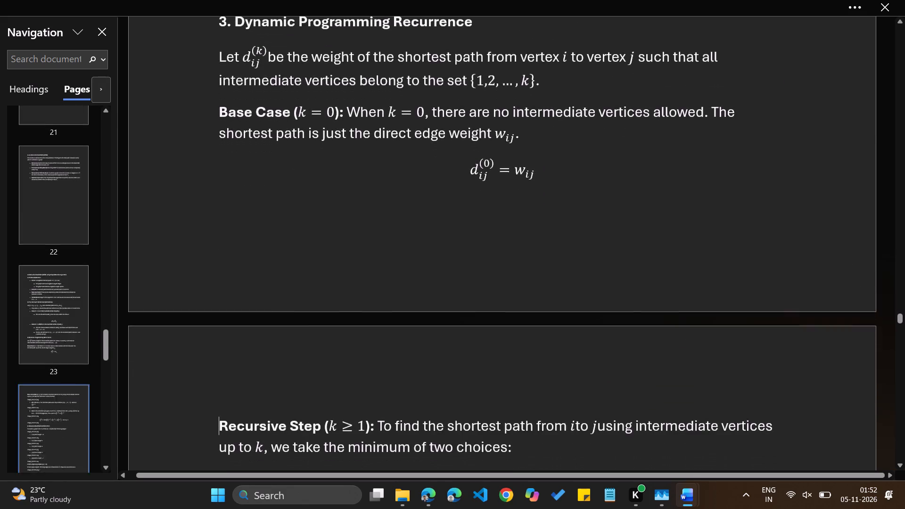
{"action": "scroll", "coordinate": [187, 256], "scroll_direction": "down", "scroll_amount": 1}
{"action": "scroll", "coordinate": [264, 302], "scroll_direction": "down", "scroll_amount": 1}
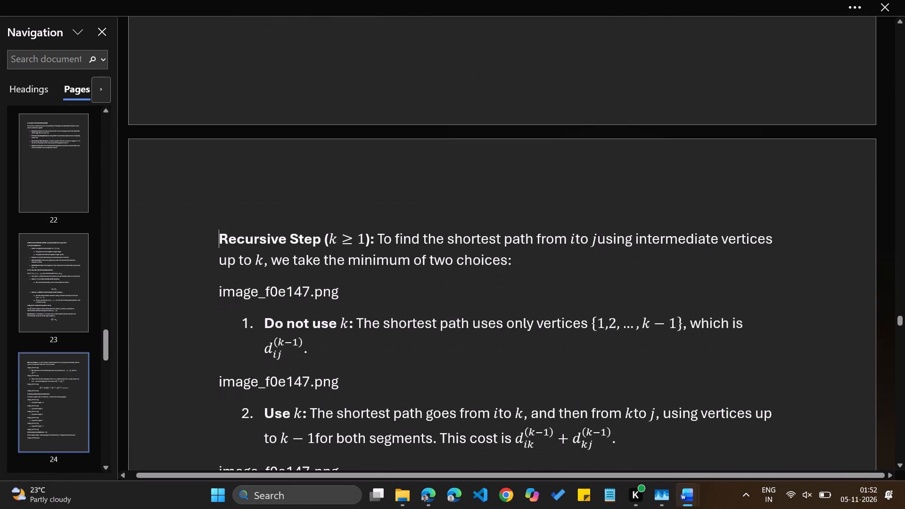
{"action": "left_click", "coordinate": [573, 241]}
{"action": "key", "text": "space"}
{"action": "left_click", "coordinate": [601, 243]}
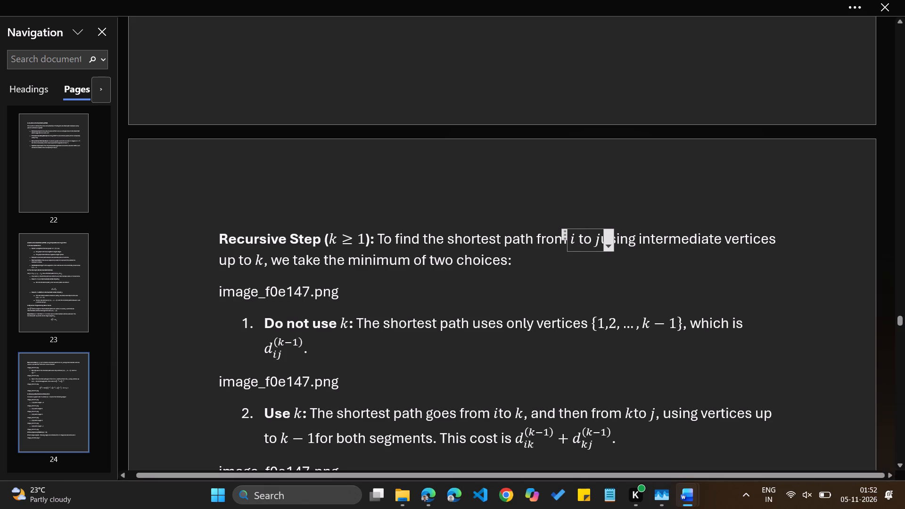
{"action": "key", "text": "space"}
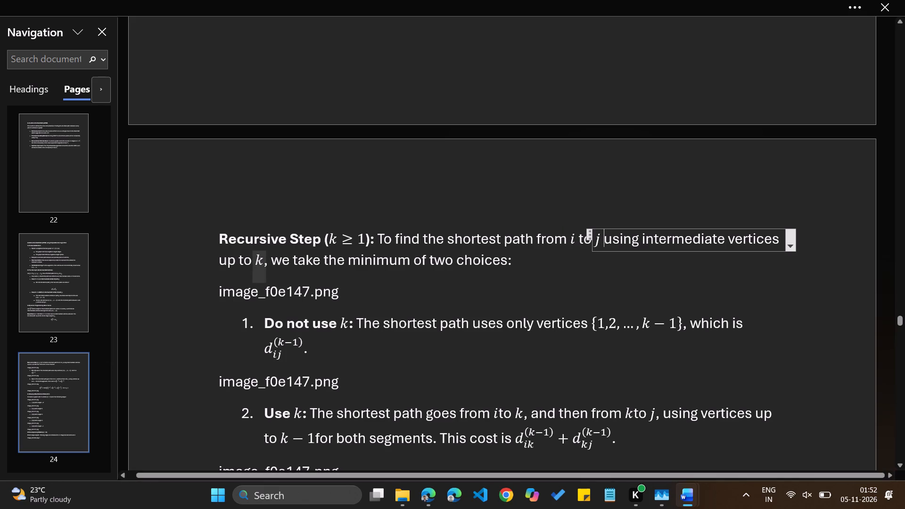
Delete the two stray "image_f0e147.png" lines before and after the "Do not use k" item.
{"action": "left_click", "coordinate": [182, 296]}
{"action": "key", "text": "Delete"}
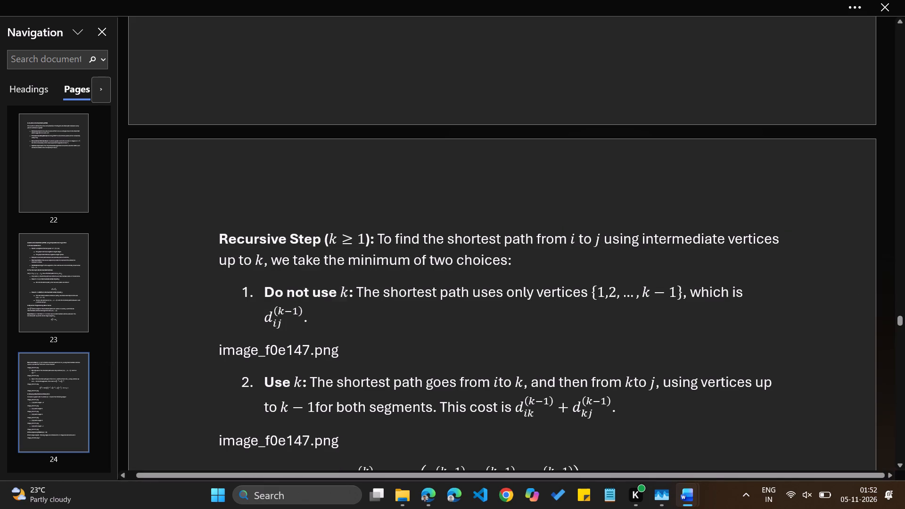
{"action": "left_click", "coordinate": [182, 346]}
{"action": "key", "text": "Delete"}
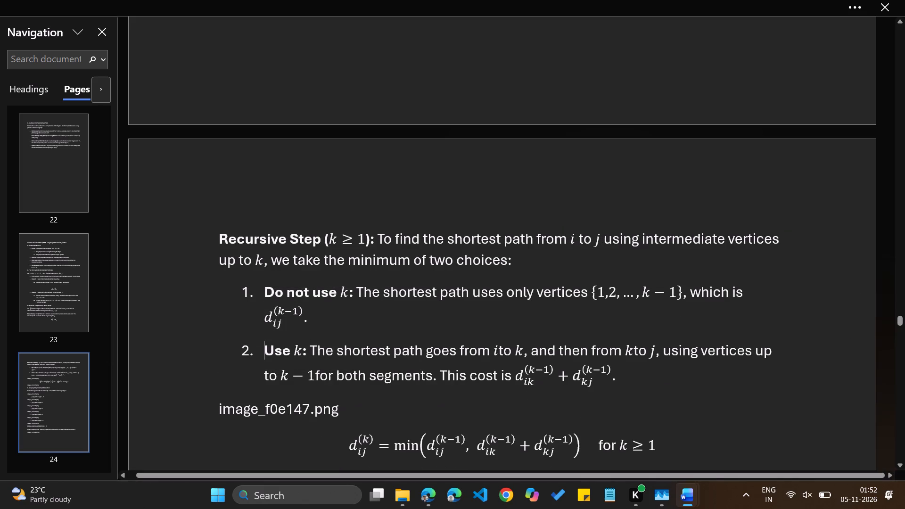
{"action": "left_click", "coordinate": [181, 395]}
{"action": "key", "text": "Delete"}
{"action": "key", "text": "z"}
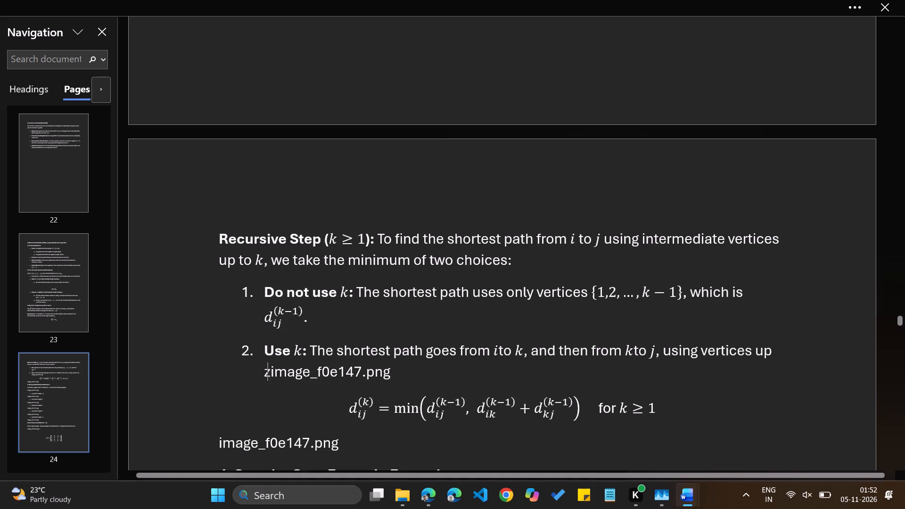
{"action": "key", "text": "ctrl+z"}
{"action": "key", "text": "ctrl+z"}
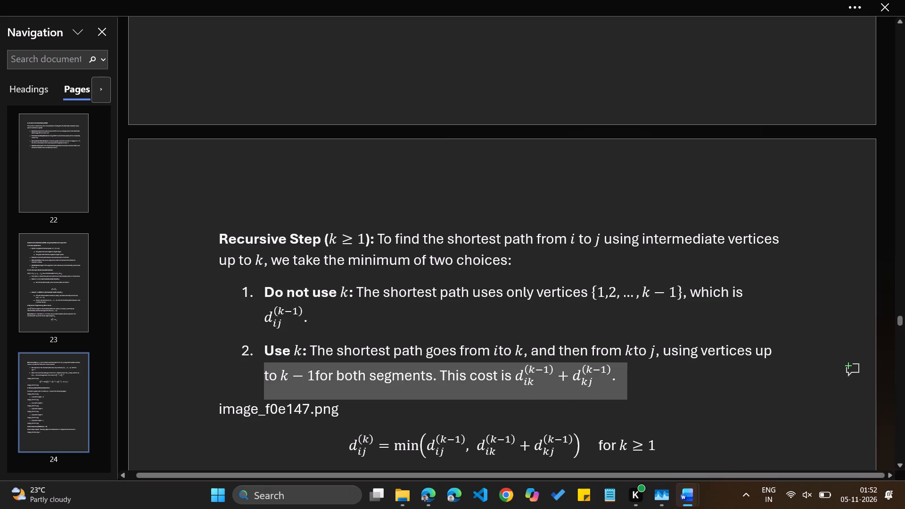
Delete the two stray "image_f0e147.png" lines above and below the min recurrence formula for k ≥ 1.
{"action": "left_click", "coordinate": [183, 407]}
{"action": "key", "text": "Delete"}
{"action": "scroll", "coordinate": [183, 407], "scroll_direction": "down", "scroll_amount": 1}
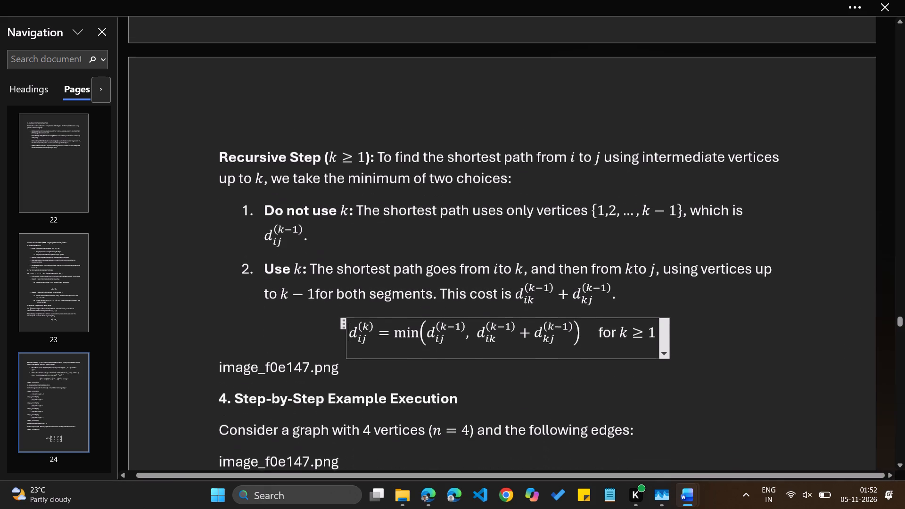
{"action": "scroll", "coordinate": [183, 407], "scroll_direction": "down", "scroll_amount": 1}
{"action": "left_click", "coordinate": [194, 353]}
{"action": "key", "text": "Delete"}
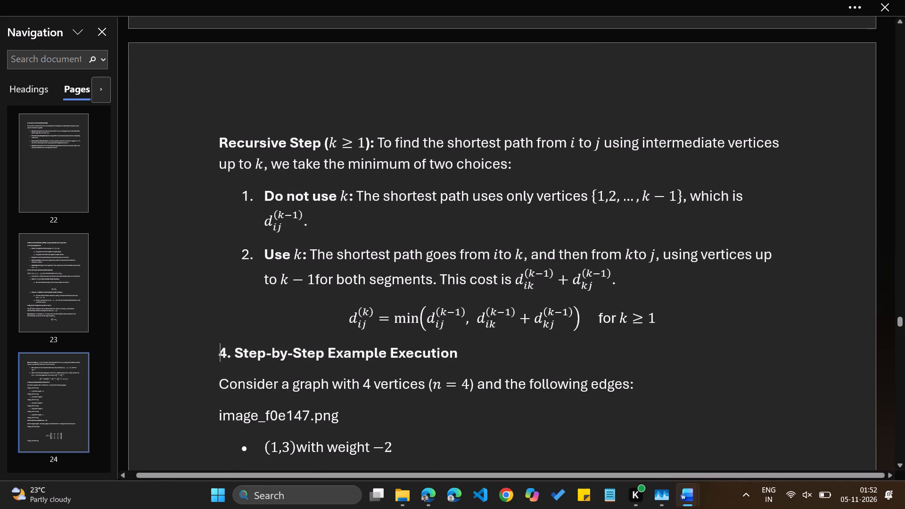
In the "Use k" item, add missing spaces after i before "to", after k before "to", and after k − 1 before "for".
{"action": "scroll", "coordinate": [367, 327], "scroll_direction": "down", "scroll_amount": 1}
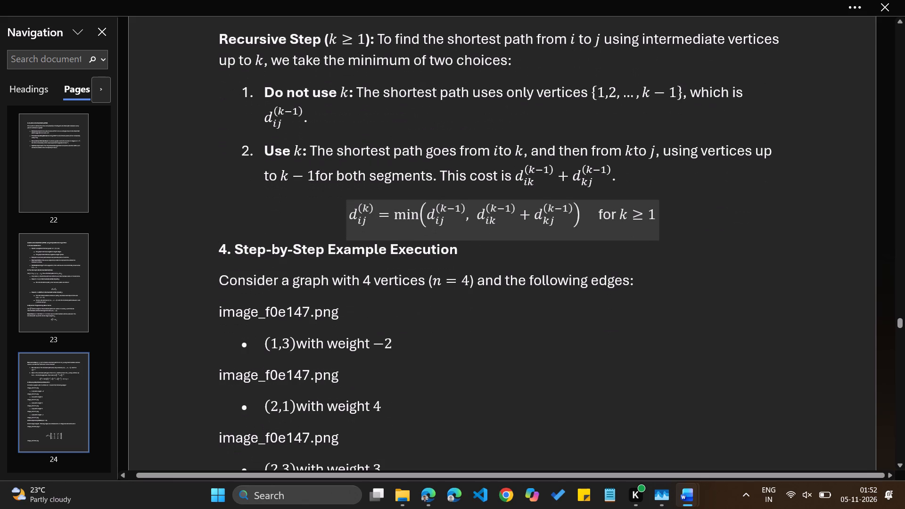
{"action": "left_click", "coordinate": [498, 149]}
{"action": "key", "text": "space"}
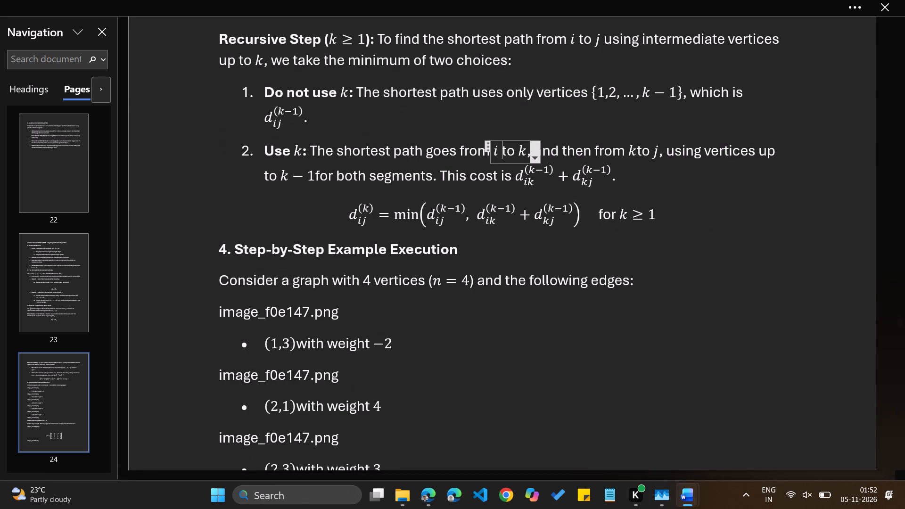
{"action": "left_click", "coordinate": [636, 148]}
{"action": "key", "text": "space"}
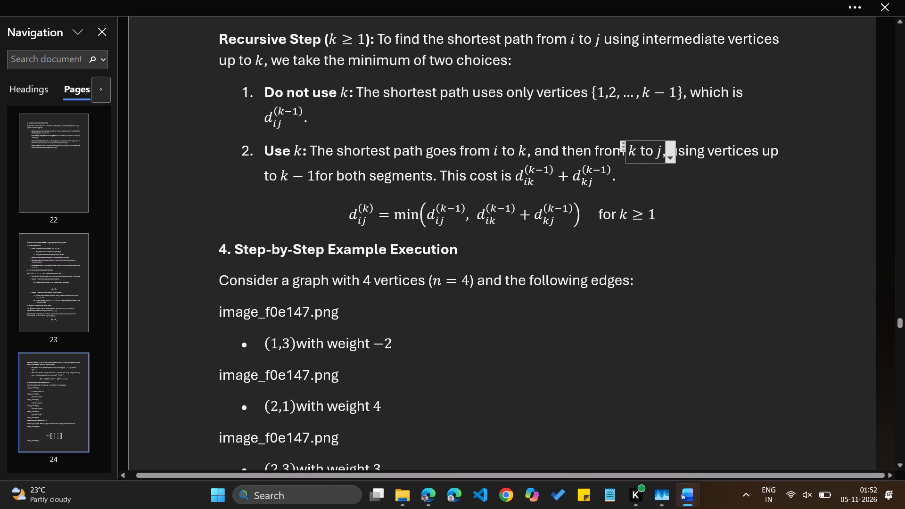
{"action": "left_click", "coordinate": [316, 175]}
{"action": "key", "text": "space"}
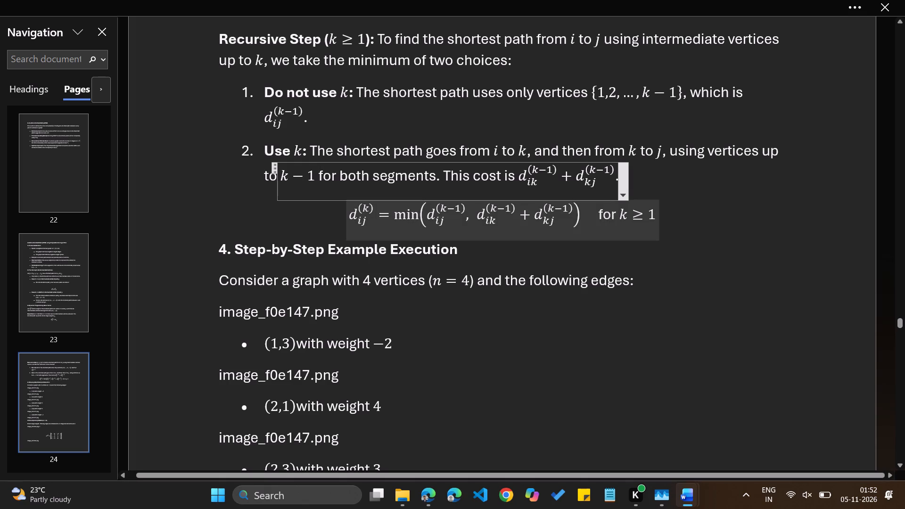
Delete the stray "image_f0e147.png" line above the (1,3) edge bullet in the Step-by-Step Example Execution section.
{"action": "left_click", "coordinate": [189, 307]}
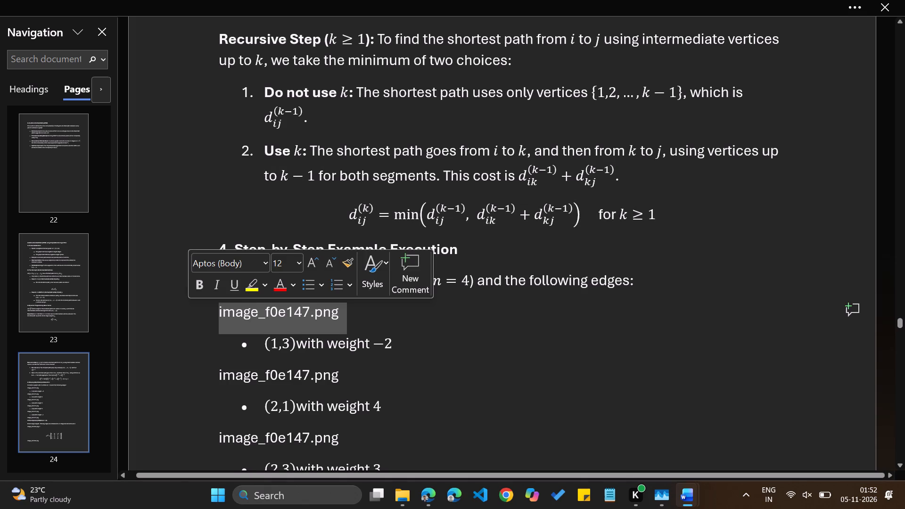
{"action": "key", "text": "Delete"}
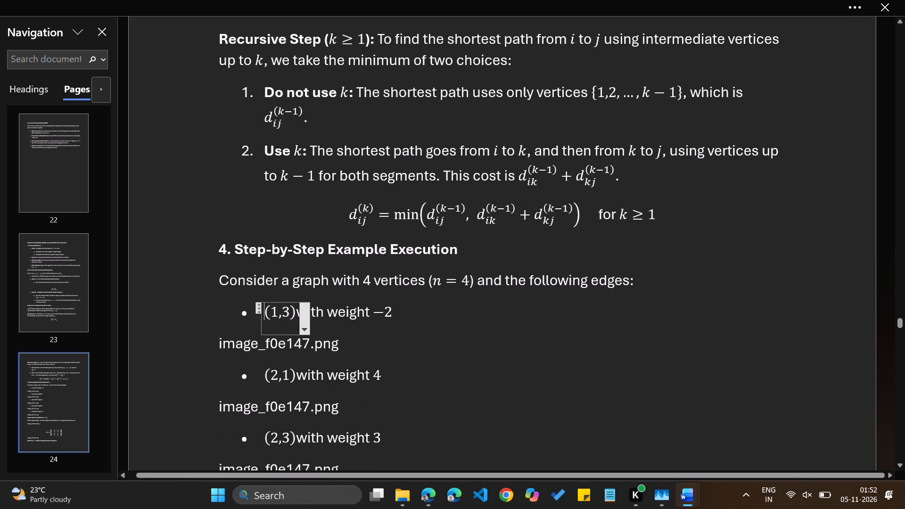
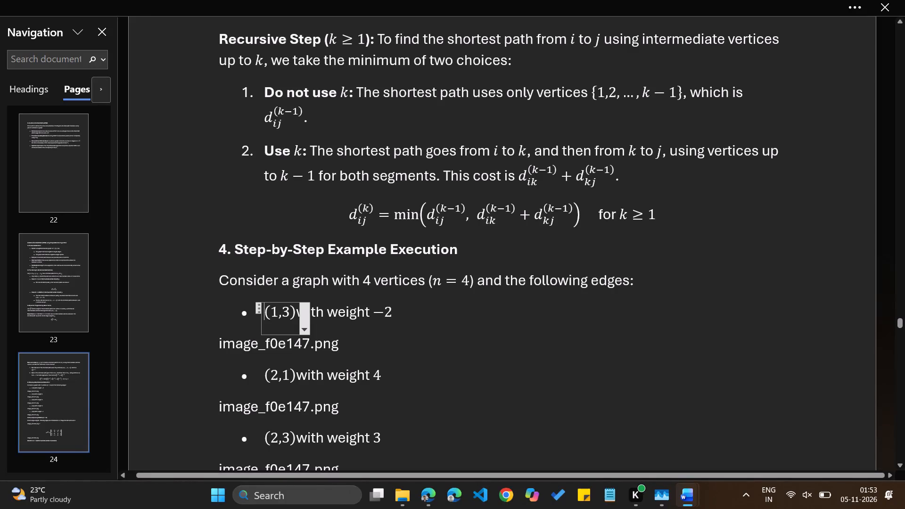
Delete the four stray "image_f0e147.png" lines between the edge bullets from (1,3) through (4,2) in the Step-by-Step Example Execution section.
{"action": "left_click", "coordinate": [191, 343]}
{"action": "key", "text": "Delete"}
{"action": "left_click", "coordinate": [190, 369]}
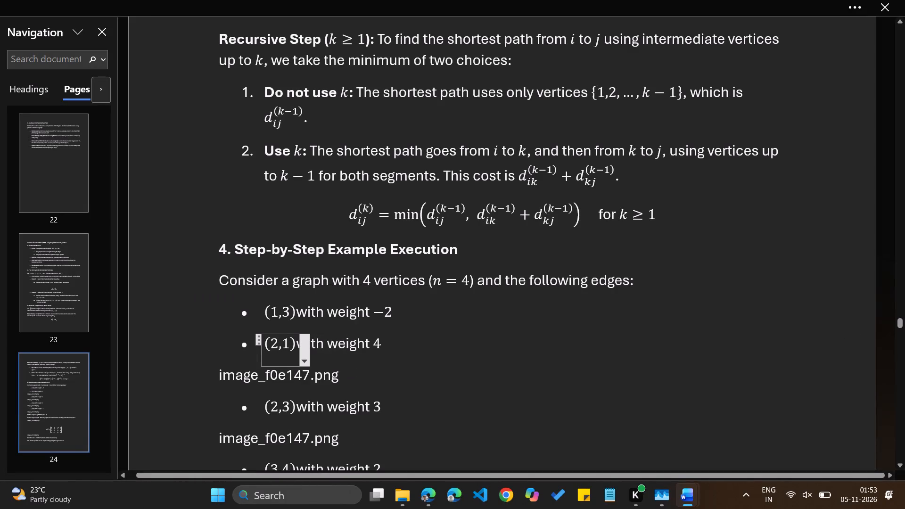
{"action": "key", "text": "Delete"}
{"action": "left_click", "coordinate": [189, 399]}
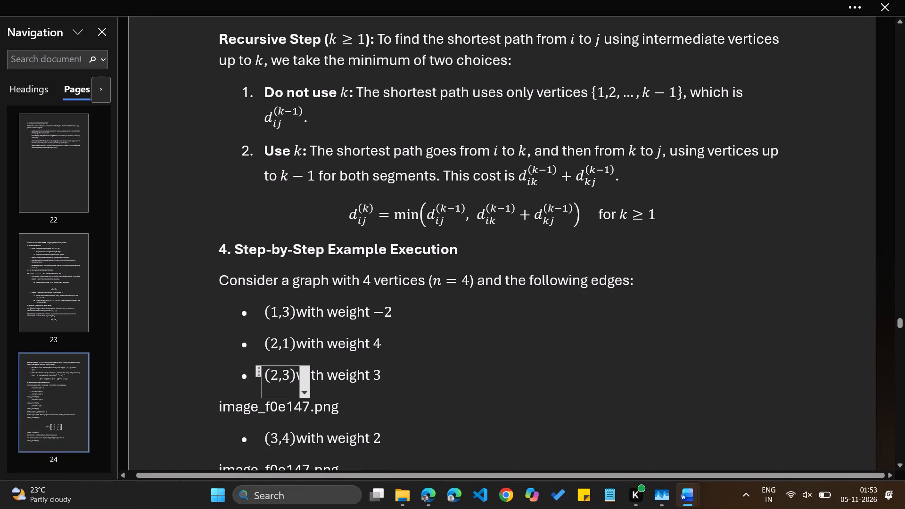
{"action": "key", "text": "Delete"}
{"action": "left_click", "coordinate": [188, 439]}
{"action": "key", "text": "Delete"}
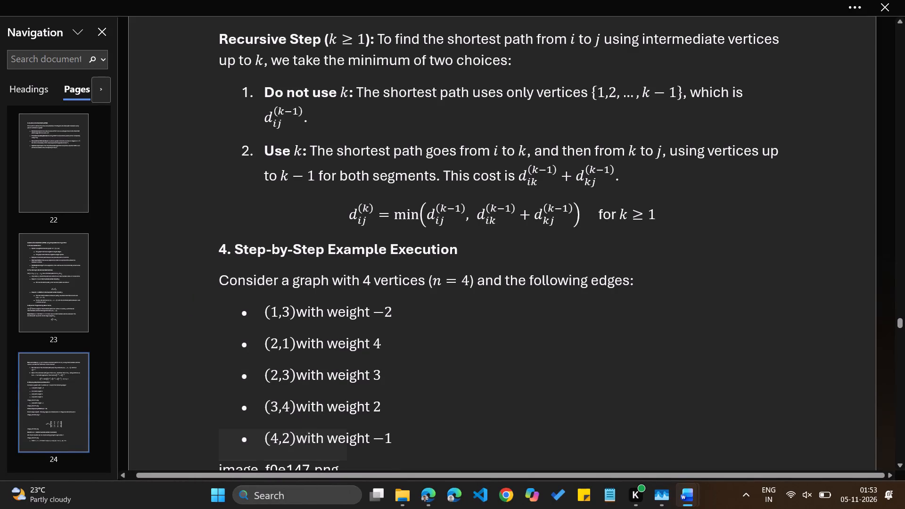
Add the missing space before "with weight" in all five edge bullets, from (1,3) to (4,2).
{"action": "scroll", "coordinate": [312, 379], "scroll_direction": "down", "scroll_amount": 1}
{"action": "scroll", "coordinate": [403, 289], "scroll_direction": "down", "scroll_amount": 1}
{"action": "left_click", "coordinate": [293, 186]}
{"action": "key", "text": "space"}
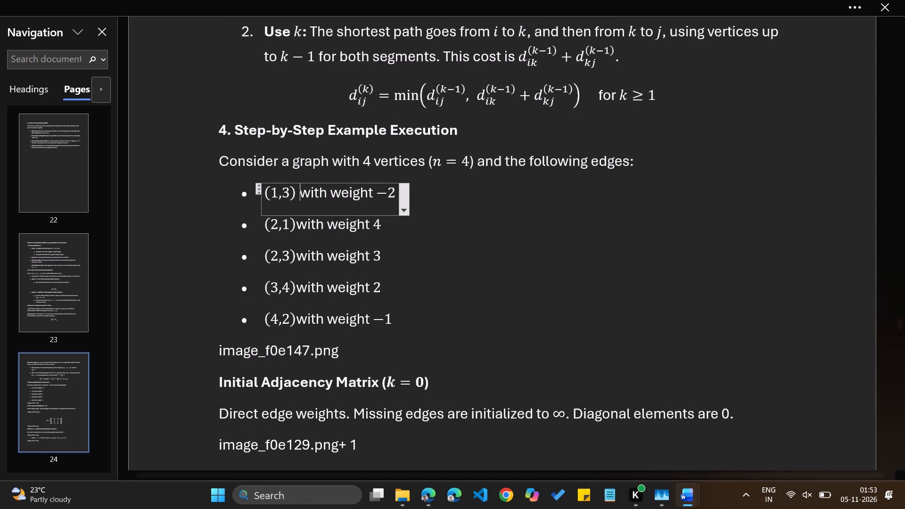
{"action": "left_click", "coordinate": [294, 220]}
{"action": "key", "text": "space"}
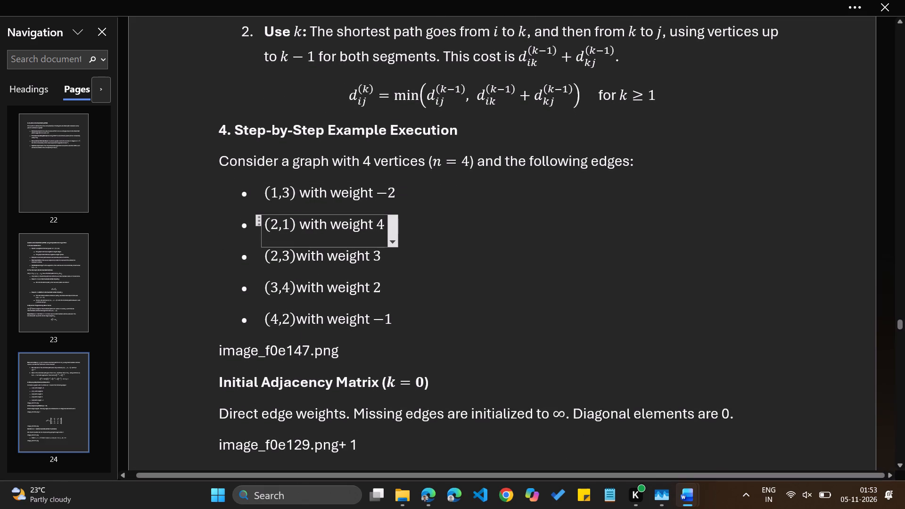
{"action": "left_click", "coordinate": [298, 251]}
{"action": "key", "text": "space"}
{"action": "left_click", "coordinate": [296, 287]}
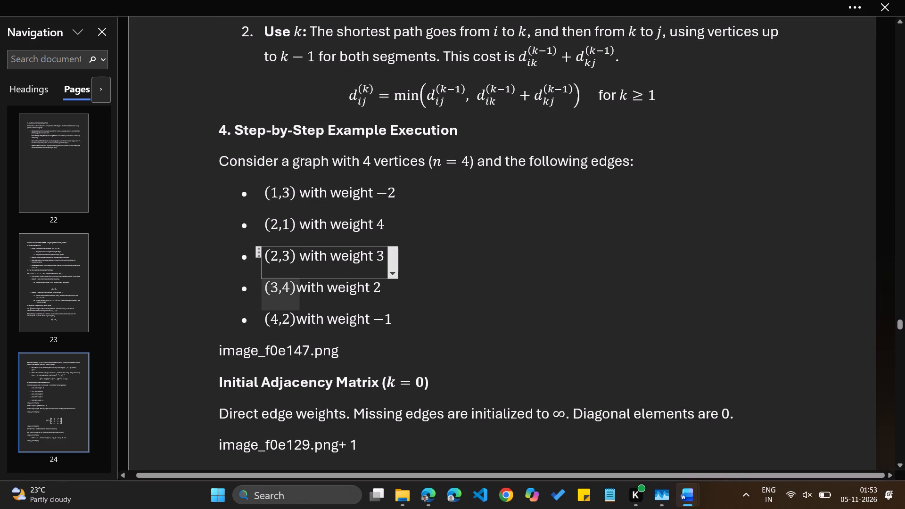
{"action": "key", "text": "space"}
{"action": "left_click", "coordinate": [296, 314]}
{"action": "key", "text": "space"}
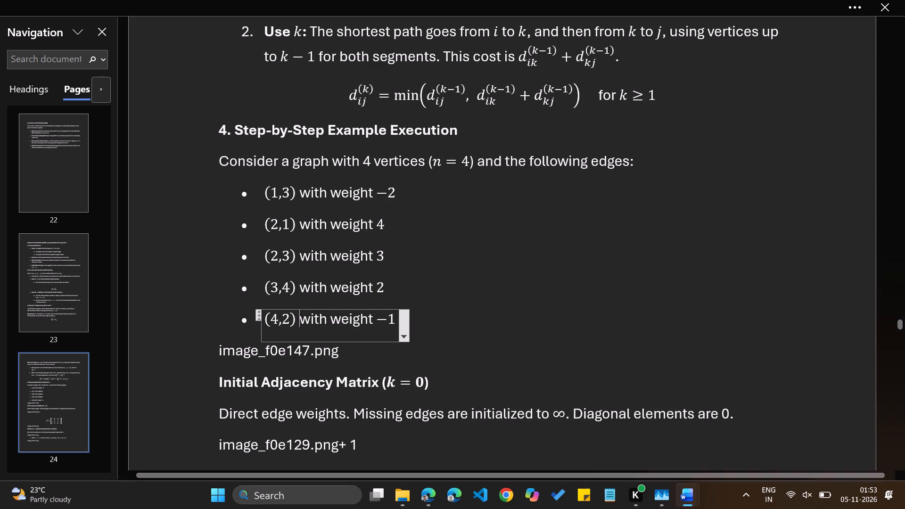
Delete the stray image filename lines above the Initial Adjacency Matrix heading and directly before and after the D(0) matrix.
{"action": "scroll", "coordinate": [296, 340], "scroll_direction": "down", "scroll_amount": 1}
{"action": "left_click", "coordinate": [181, 257]}
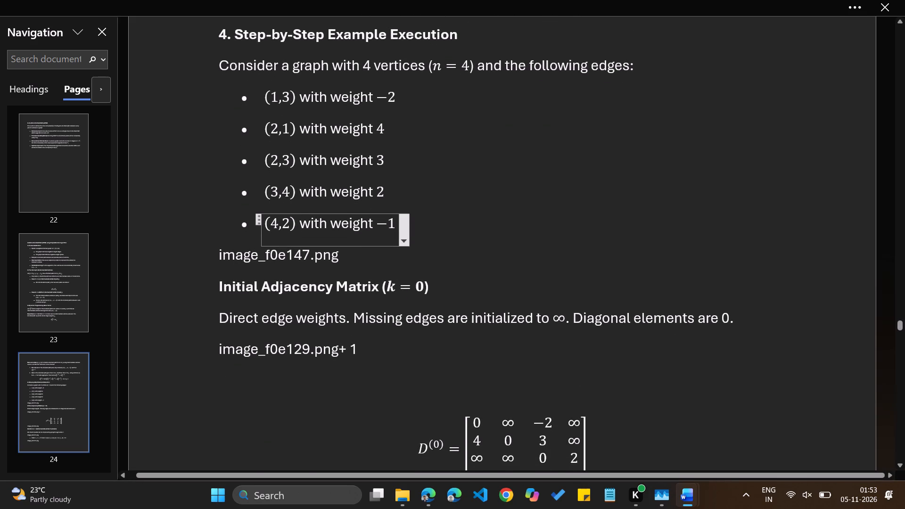
{"action": "key", "text": "Delete"}
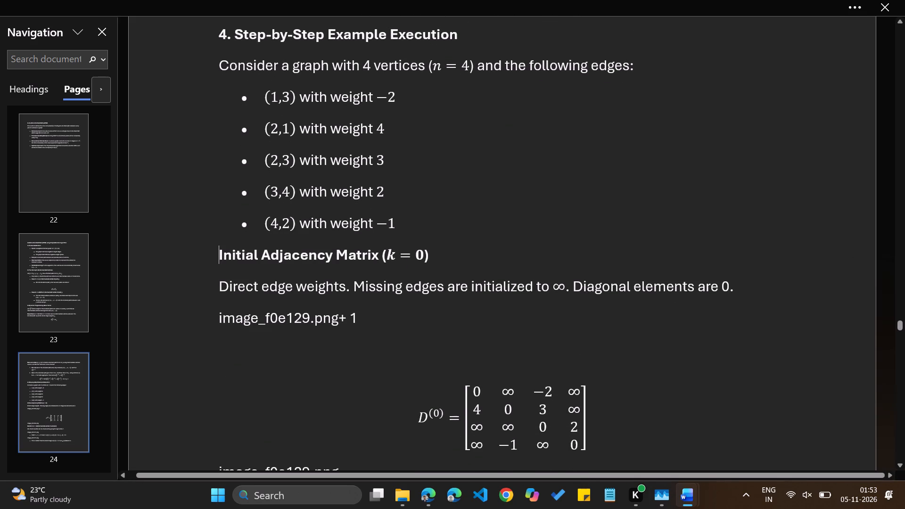
{"action": "scroll", "coordinate": [362, 334], "scroll_direction": "down", "scroll_amount": 1}
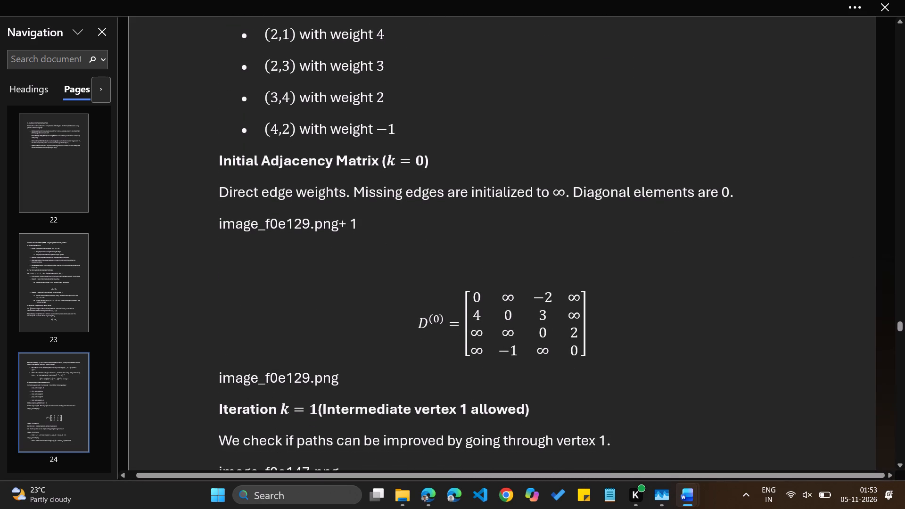
{"action": "left_click", "coordinate": [200, 223]}
{"action": "key", "text": "Delete"}
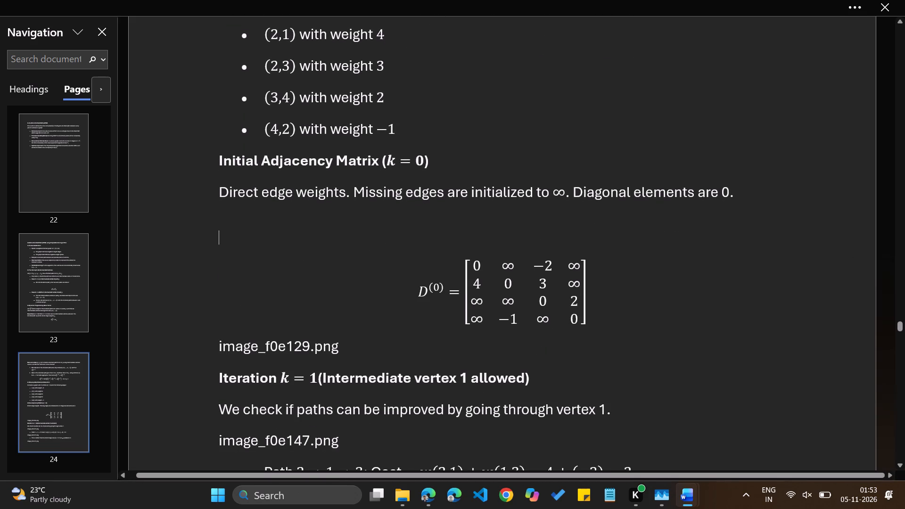
{"action": "left_click", "coordinate": [188, 352]}
{"action": "key", "text": "Delete"}
Delete the three stray "image_f0e147.png" lines around the two bullets under Iteration k = 1.
{"action": "scroll", "coordinate": [238, 359], "scroll_direction": "down", "scroll_amount": 1}
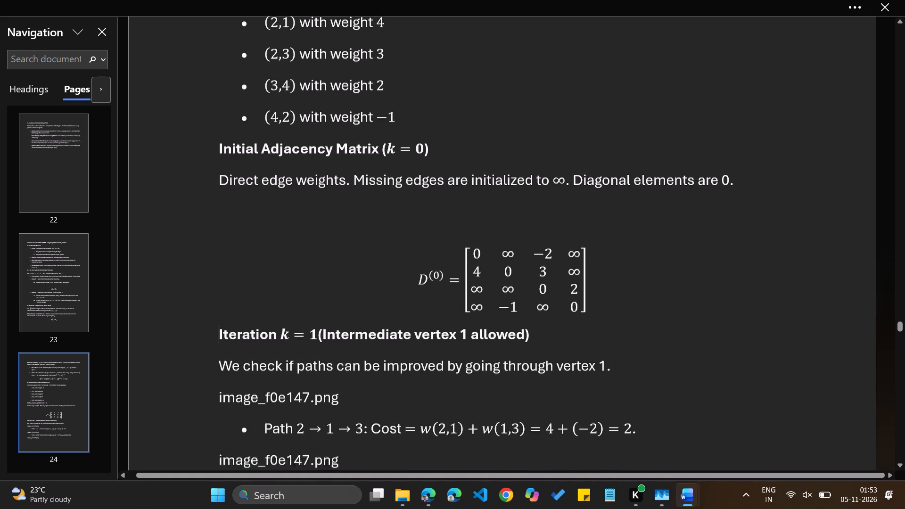
{"action": "scroll", "coordinate": [238, 359], "scroll_direction": "down", "scroll_amount": 1}
{"action": "left_click", "coordinate": [190, 285]}
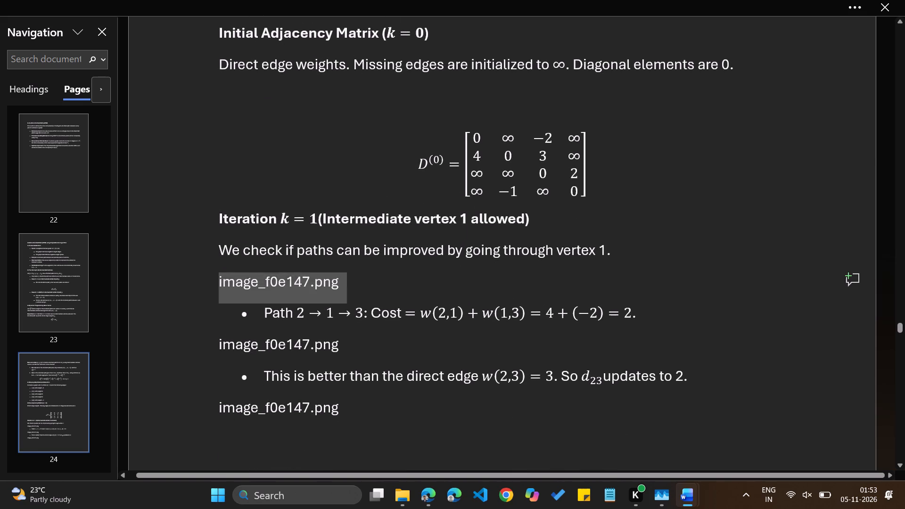
{"action": "key", "text": "Delete"}
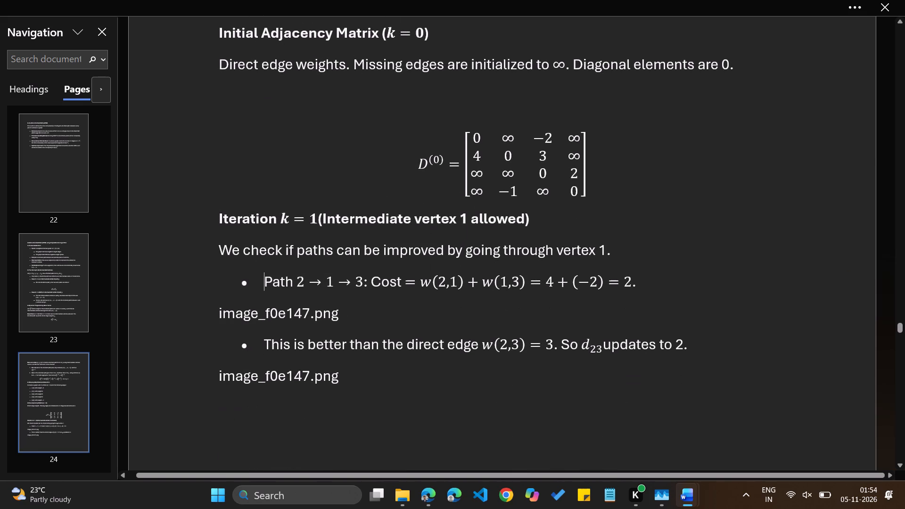
{"action": "left_click", "coordinate": [187, 308]}
{"action": "key", "text": "Delete"}
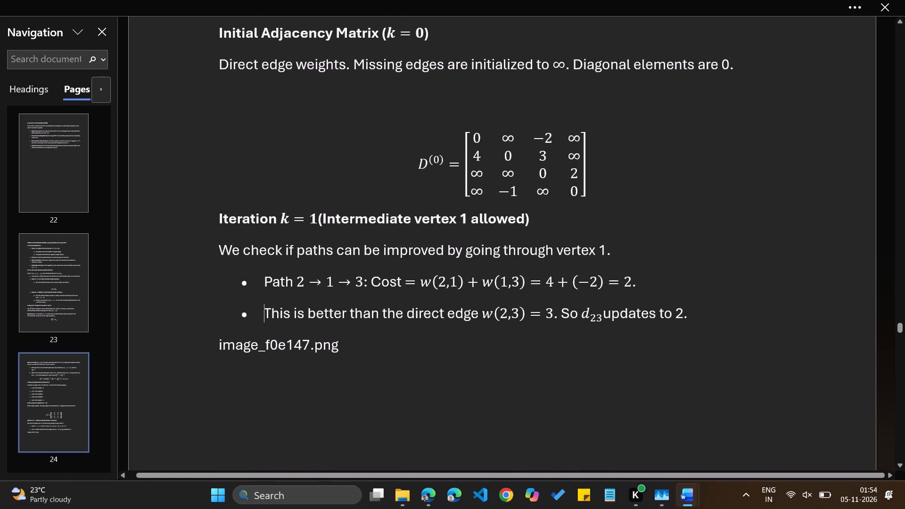
{"action": "left_click", "coordinate": [177, 345]}
{"action": "key", "text": "Delete"}
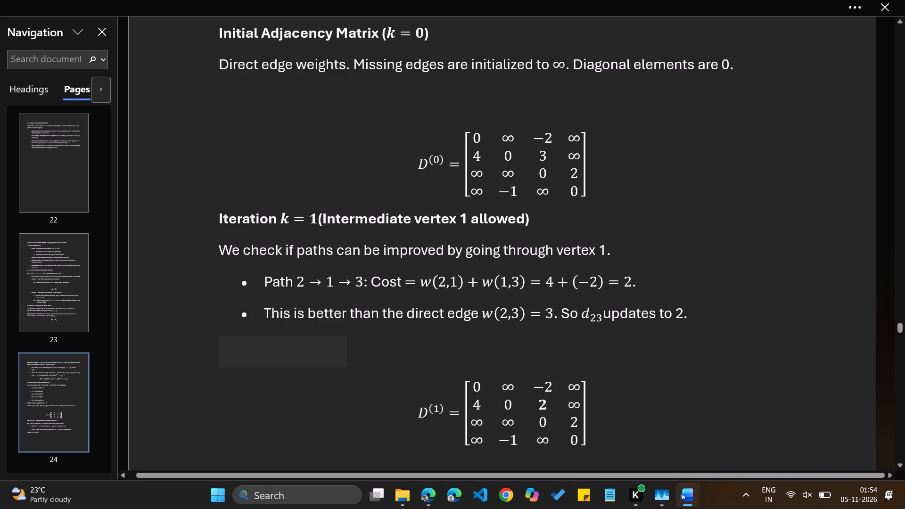
Delete the four stray image filename lines above the Iteration k = 2 heading and around its two path bullets.
{"action": "scroll", "coordinate": [177, 345], "scroll_direction": "down", "scroll_amount": 2}
{"action": "left_click", "coordinate": [193, 326]}
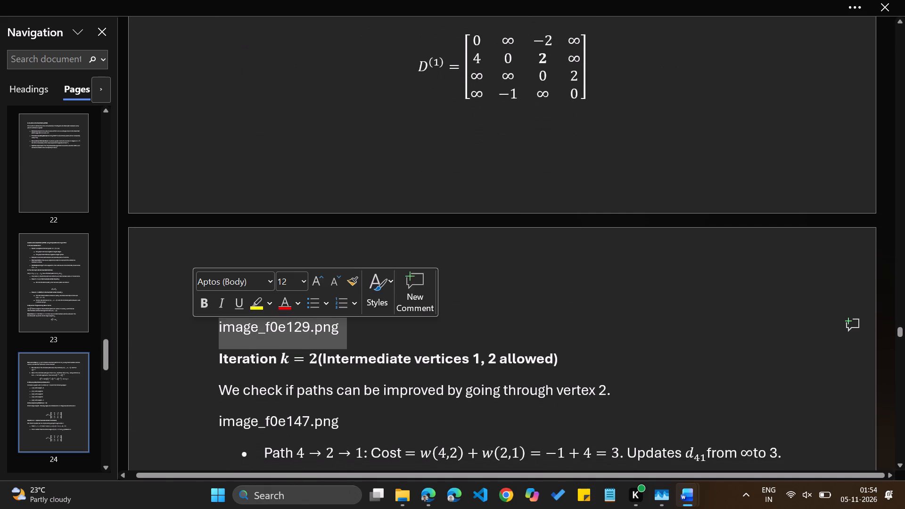
{"action": "key", "text": "Delete"}
{"action": "left_click", "coordinate": [191, 386]}
{"action": "key", "text": "Delete"}
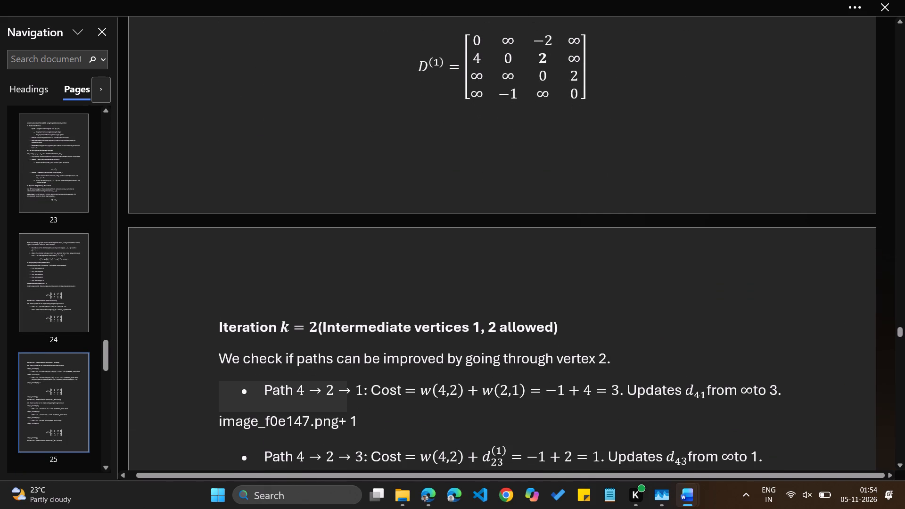
{"action": "scroll", "coordinate": [191, 386], "scroll_direction": "down", "scroll_amount": 1}
{"action": "left_click", "coordinate": [191, 295]}
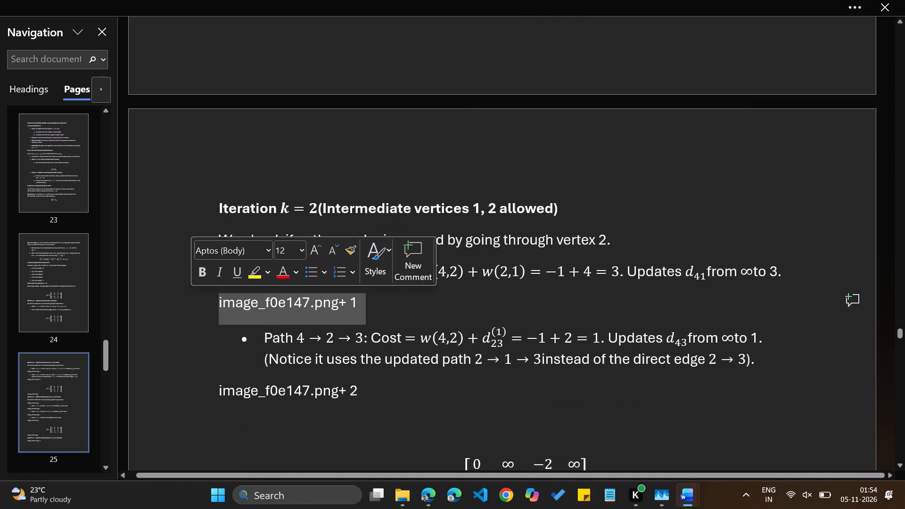
{"action": "key", "text": "Delete"}
{"action": "left_click", "coordinate": [186, 363]}
{"action": "key", "text": "Delete"}
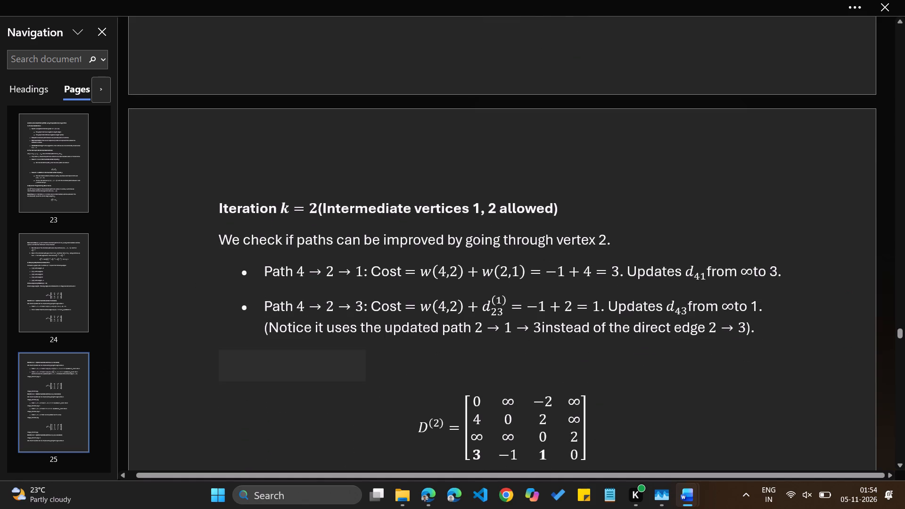
Delete the stray "image_f0e10c.jpg" line above the Iteration k = 3 heading and the four "image_f0e129.png" lines around its bullets.
{"action": "scroll", "coordinate": [186, 363], "scroll_direction": "down", "scroll_amount": 1}
{"action": "left_click", "coordinate": [189, 261]}
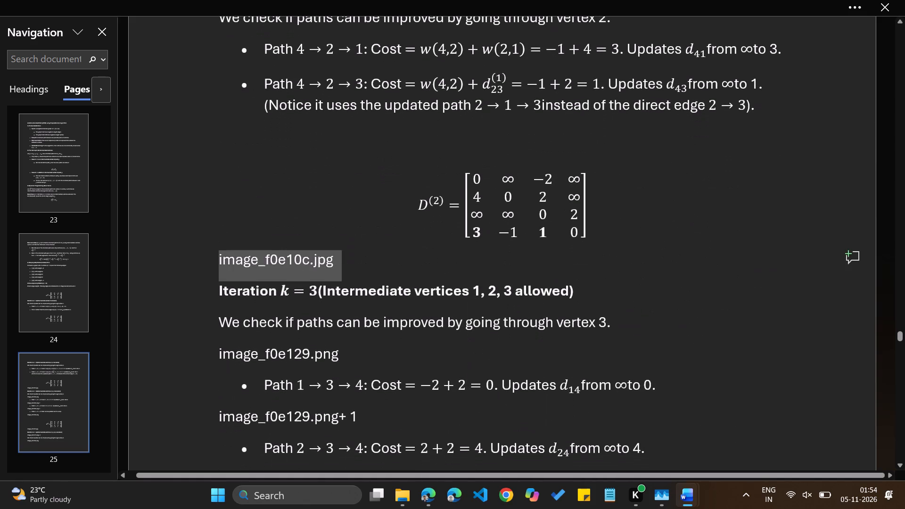
{"action": "key", "text": "Delete"}
{"action": "scroll", "coordinate": [189, 261], "scroll_direction": "down", "scroll_amount": 1}
{"action": "left_click", "coordinate": [189, 170]}
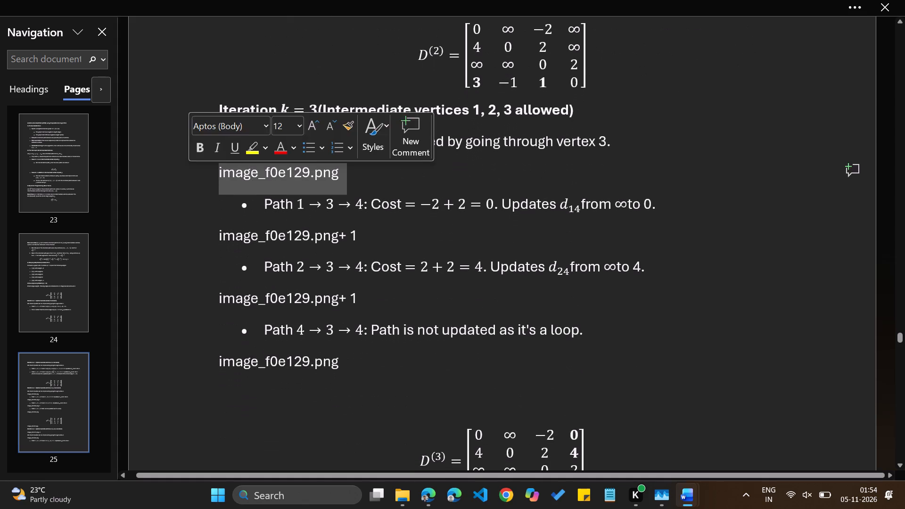
{"action": "key", "text": "Delete"}
{"action": "left_click", "coordinate": [188, 204]}
{"action": "key", "text": "Delete"}
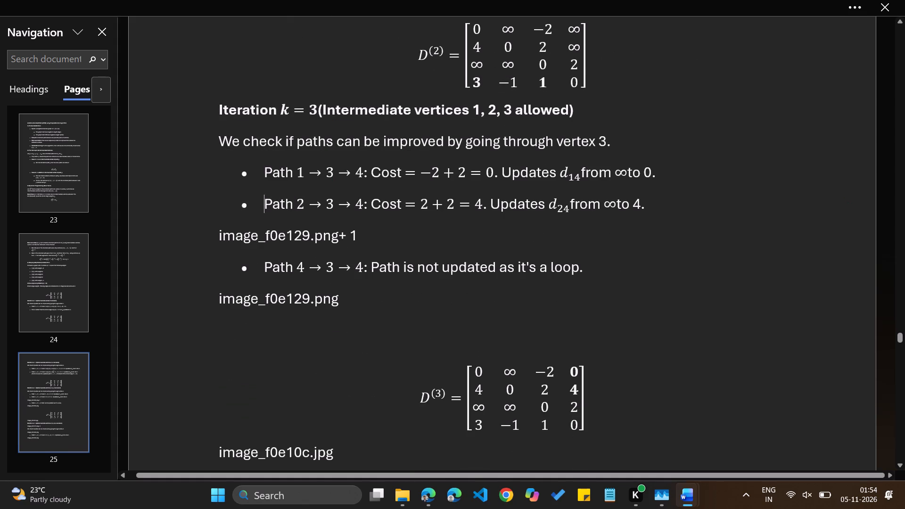
{"action": "left_click", "coordinate": [187, 230]}
{"action": "key", "text": "Delete"}
{"action": "left_click", "coordinate": [185, 263]}
{"action": "key", "text": "Delete"}
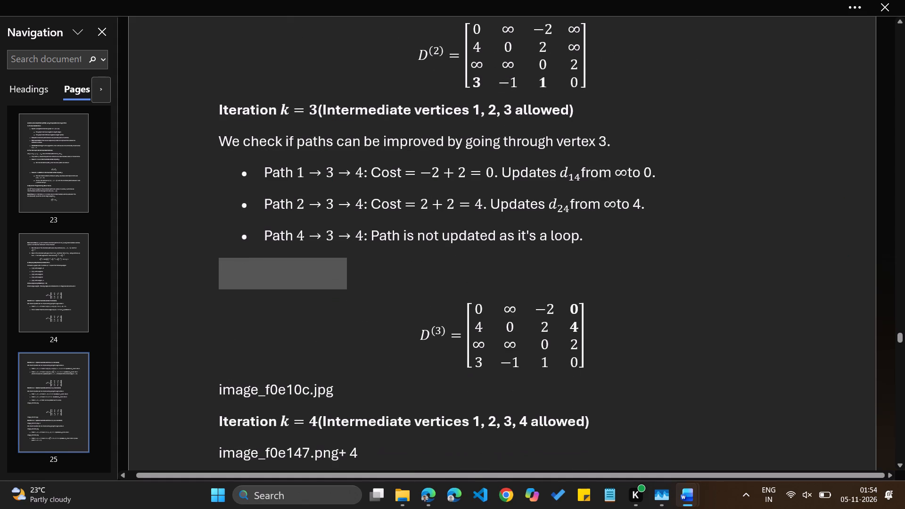
Delete the stray image filename lines above and below the Iteration k = 4 heading and below its introductory sentence.
{"action": "left_click", "coordinate": [180, 384]}
{"action": "key", "text": "Delete"}
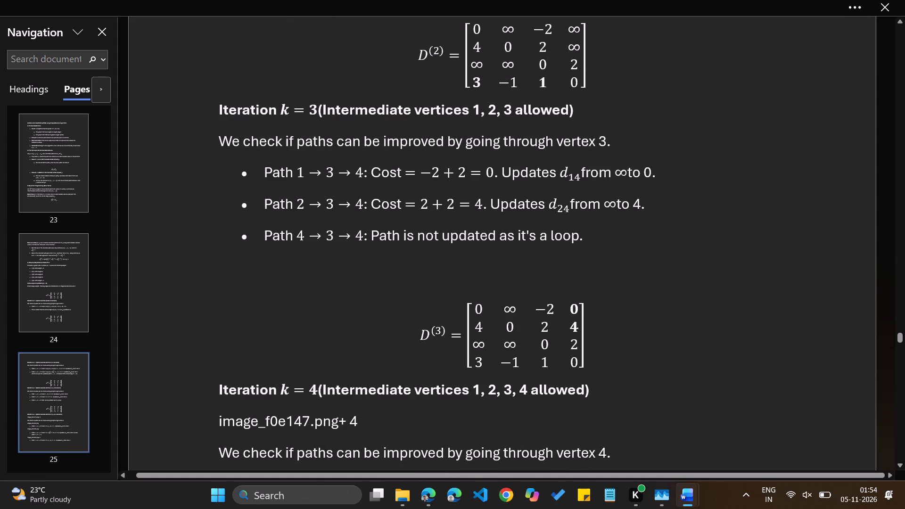
{"action": "left_click", "coordinate": [180, 421]}
{"action": "key", "text": "Delete"}
{"action": "left_click", "coordinate": [185, 454]}
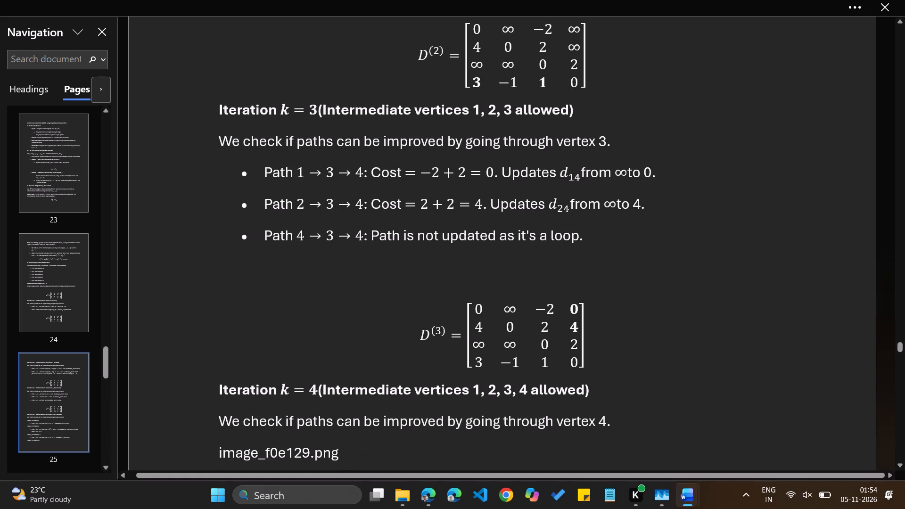
{"action": "key", "text": "Delete"}
Delete the three stray "image_f0e129.png" lines that follow each of the path bullets under Iteration k = 4.
{"action": "scroll", "coordinate": [185, 454], "scroll_direction": "down", "scroll_amount": 1}
{"action": "left_click", "coordinate": [192, 397]}
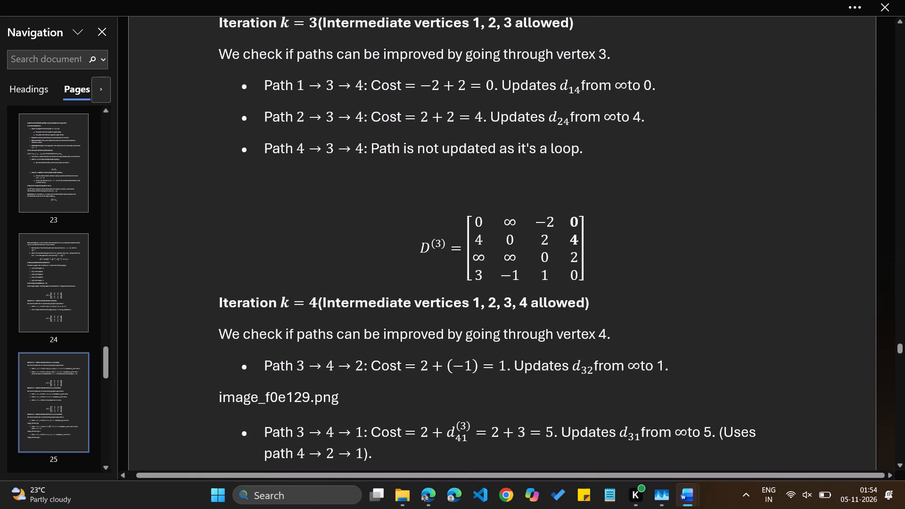
{"action": "key", "text": "Delete"}
{"action": "scroll", "coordinate": [192, 397], "scroll_direction": "down", "scroll_amount": 1}
{"action": "left_click", "coordinate": [191, 412]}
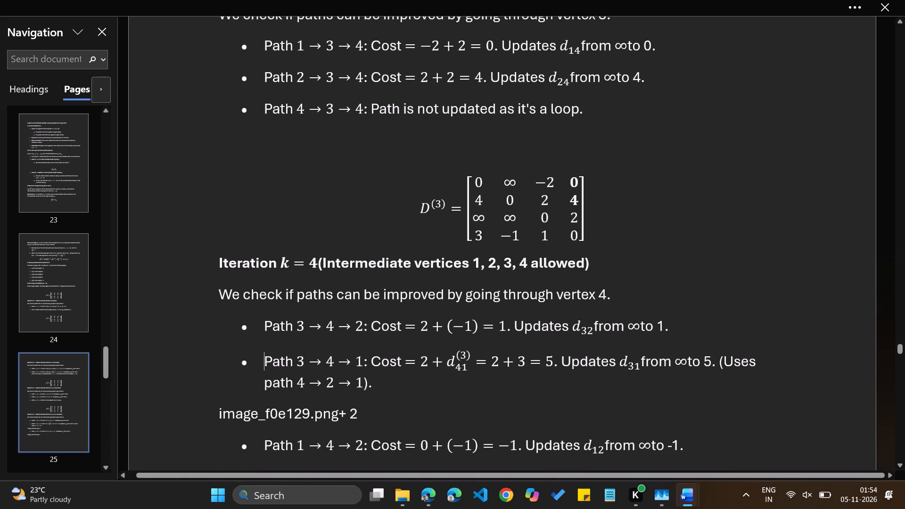
{"action": "key", "text": "Delete"}
{"action": "scroll", "coordinate": [191, 412], "scroll_direction": "down", "scroll_amount": 1}
{"action": "left_click", "coordinate": [197, 391]}
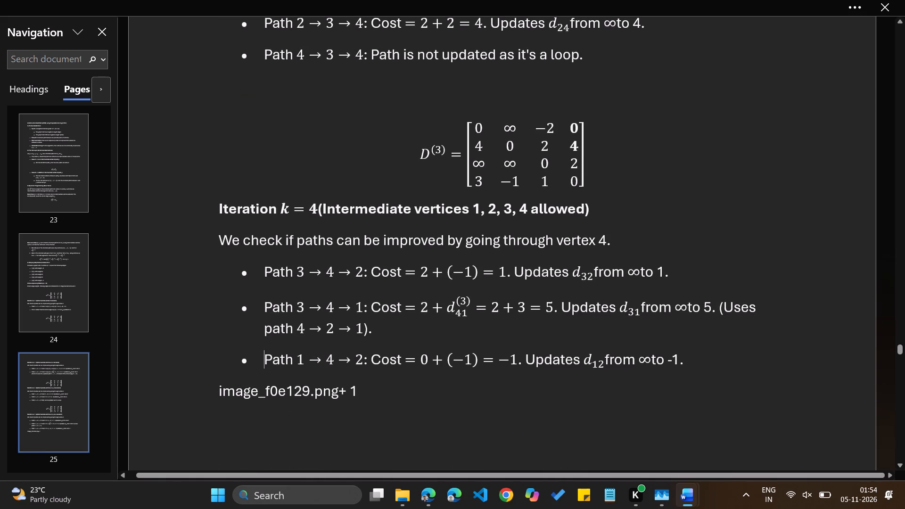
{"action": "key", "text": "Delete"}
Delete the two stray "image_f0e10c.jpg" lines above and below the closing sentence about the final matrix D(4).
{"action": "scroll", "coordinate": [197, 391], "scroll_direction": "down", "scroll_amount": 3}
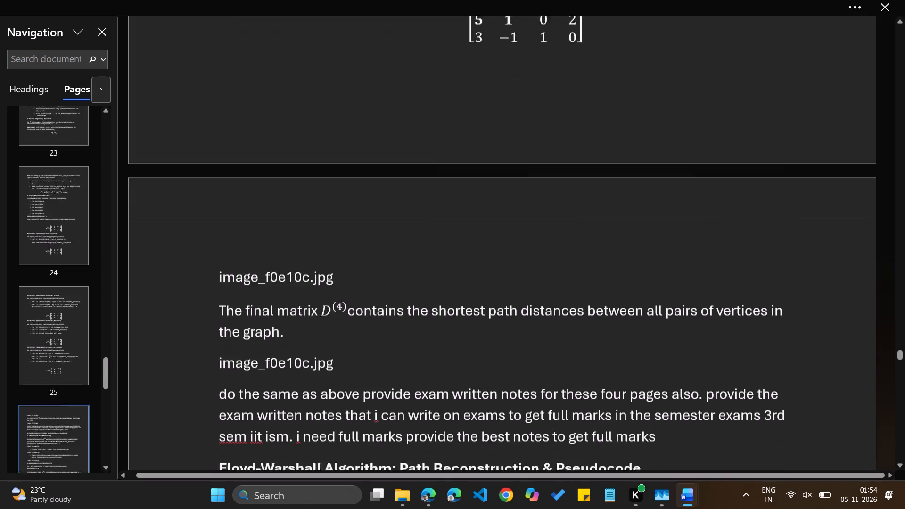
{"action": "left_click", "coordinate": [205, 253]}
{"action": "key", "text": "Delete"}
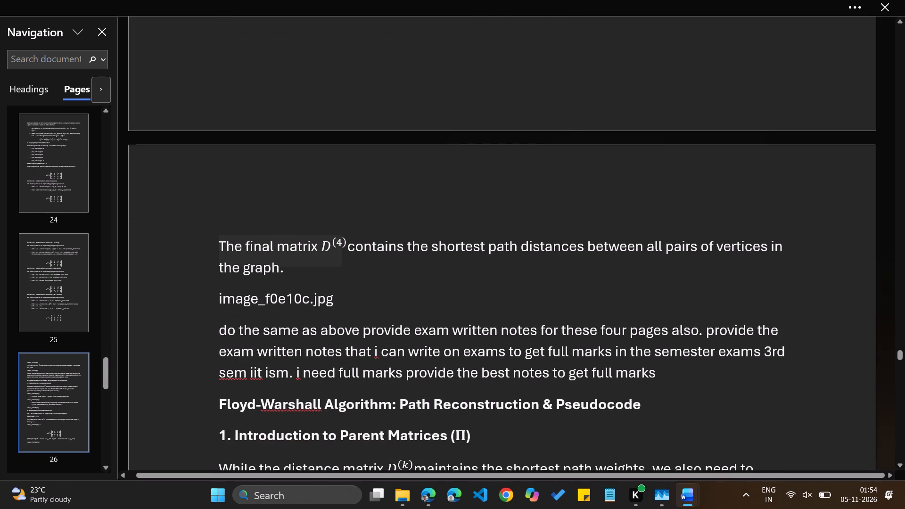
{"action": "left_click", "coordinate": [205, 302]}
{"action": "key", "text": "Delete"}
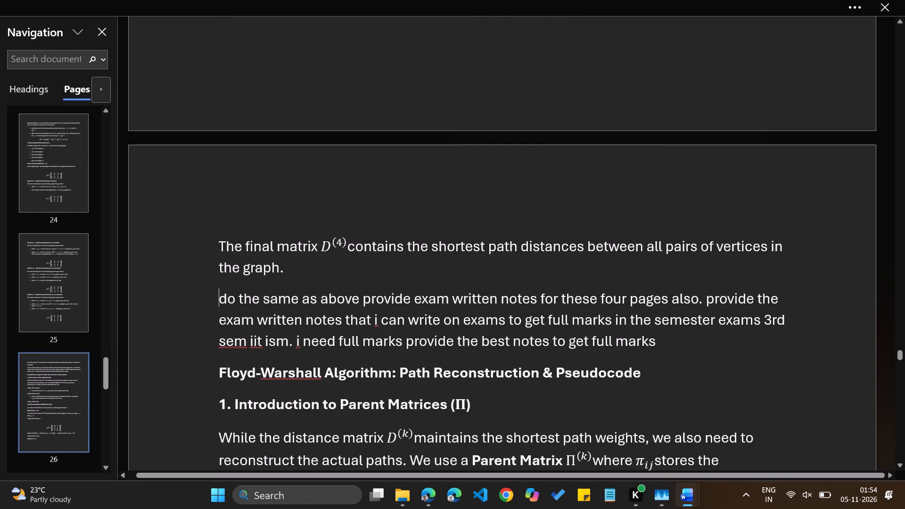
Add the missing space between D(4) and "contains" in the final matrix sentence.
{"action": "left_click", "coordinate": [347, 240]}
{"action": "key", "text": "space"}
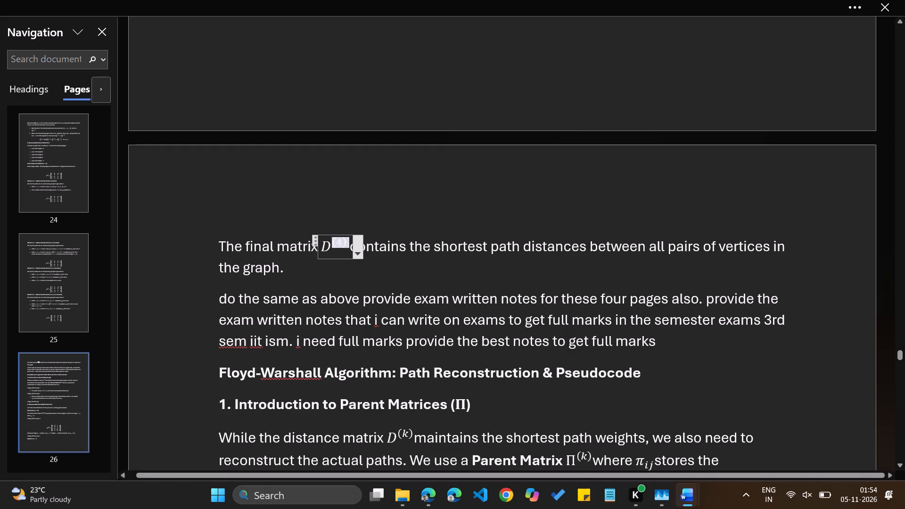
Delete the leftover prompt paragraph beginning "do the same as above" before the Path Reconstruction & Pseudocode heading.
{"action": "left_click_drag", "start_coordinate": [668, 341], "coordinate": [214, 299]}
{"action": "key", "text": "BackSpace"}
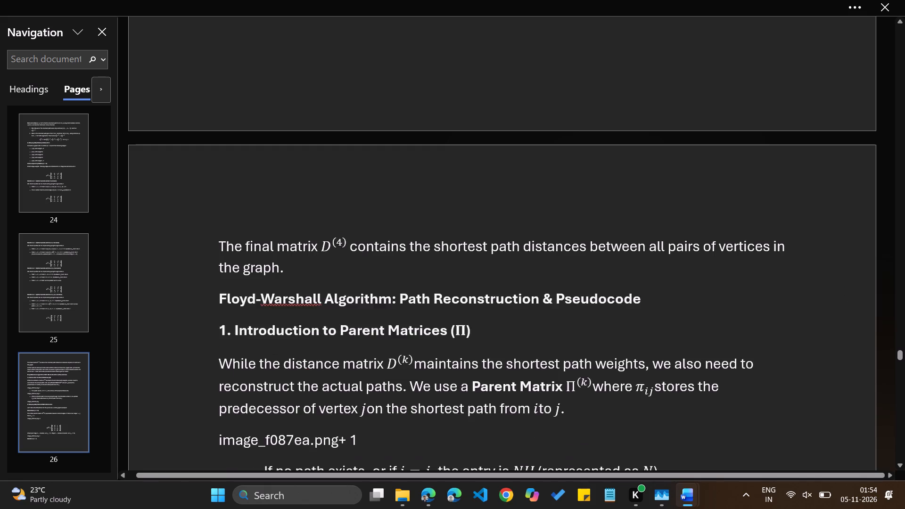
Insert a page break so the "Floyd-Warshall Algorithm: Path Reconstruction & Pseudocode" section starts on a new page.
{"action": "key", "text": "ctrl+Return"}
{"action": "scroll", "coordinate": [214, 299], "scroll_direction": "down", "scroll_amount": 3}
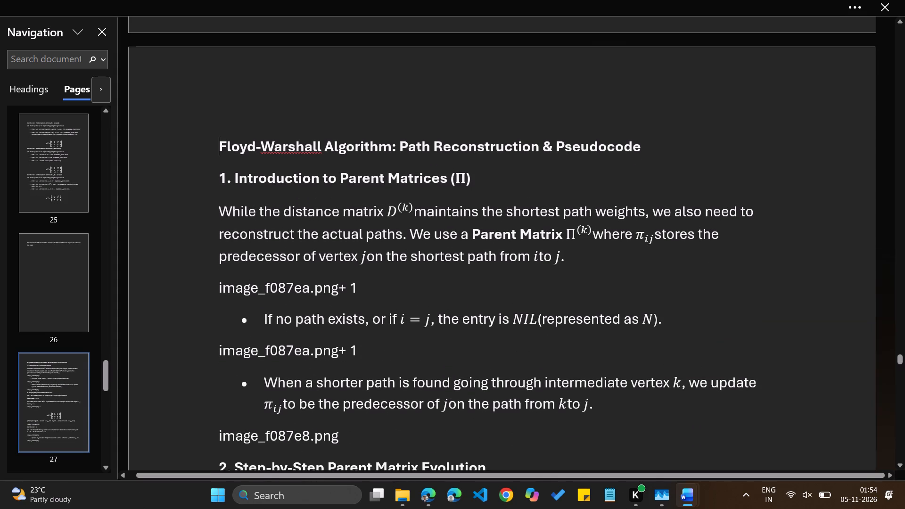
Add the missing spaces after the variables j and i in the last line of the Introduction to Parent Matrices paragraph.
{"action": "scroll", "coordinate": [270, 255], "scroll_direction": "down", "scroll_amount": 1}
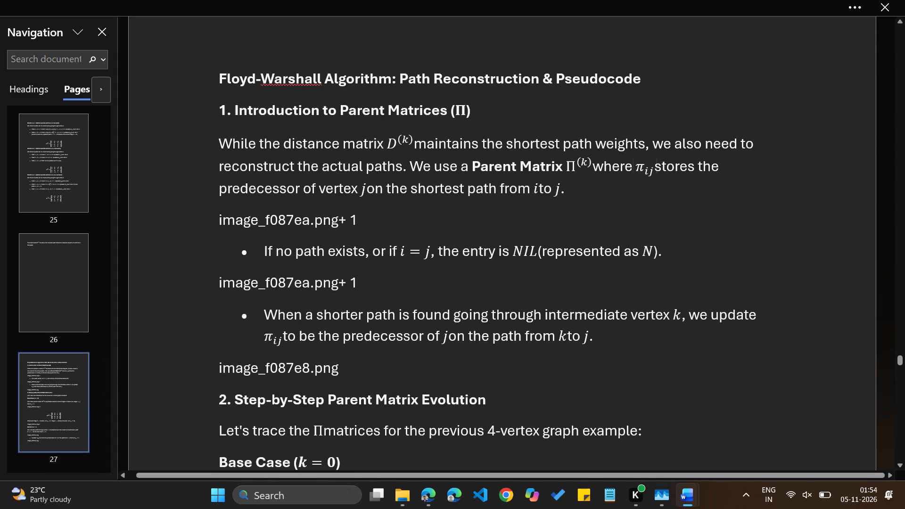
{"action": "left_click", "coordinate": [368, 191]}
{"action": "key", "text": "space"}
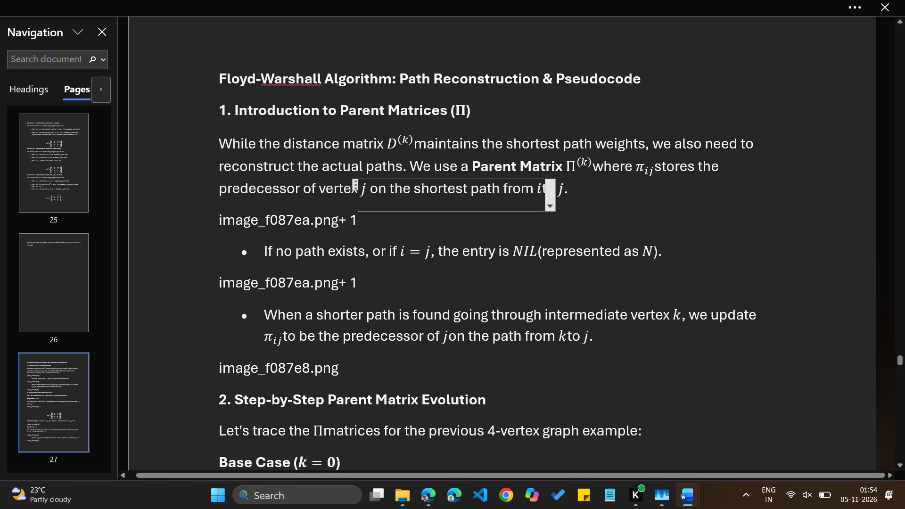
{"action": "left_click", "coordinate": [539, 189]}
{"action": "key", "text": "space"}
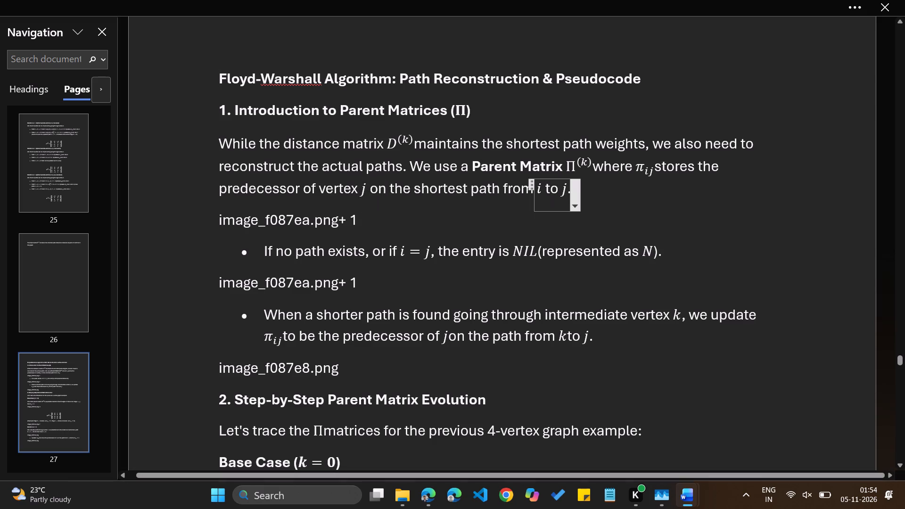
Delete the two stray "image_f087ea.png+ 1" lines above and below the "If no path exists" bullet.
{"action": "left_click", "coordinate": [208, 229]}
{"action": "key", "text": "Delete"}
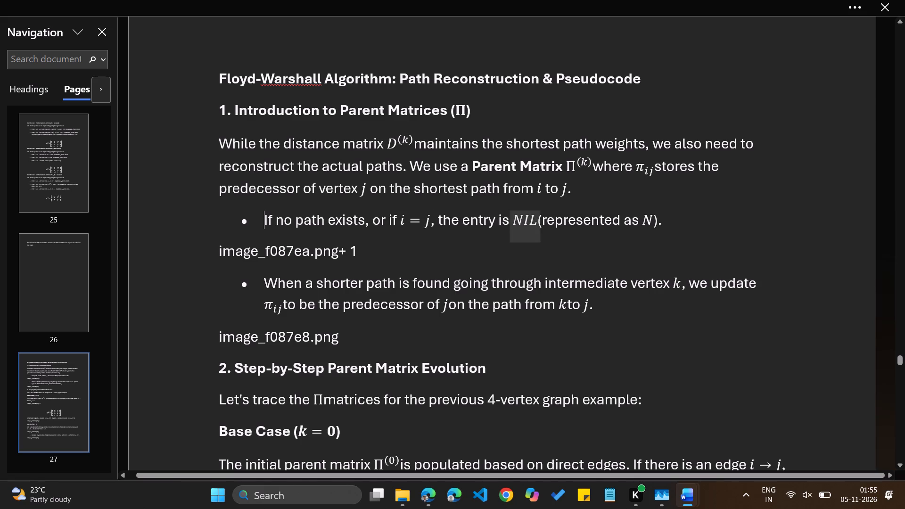
{"action": "left_click", "coordinate": [177, 263]}
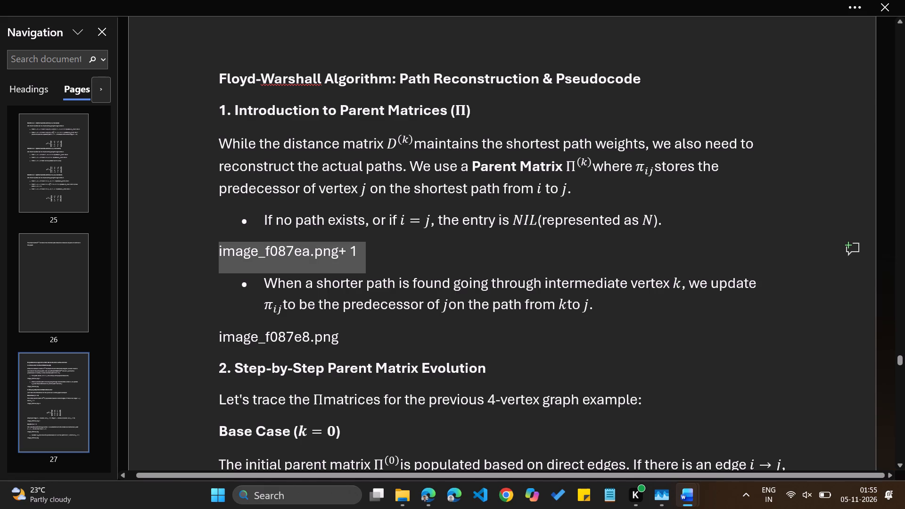
{"action": "key", "text": "Delete"}
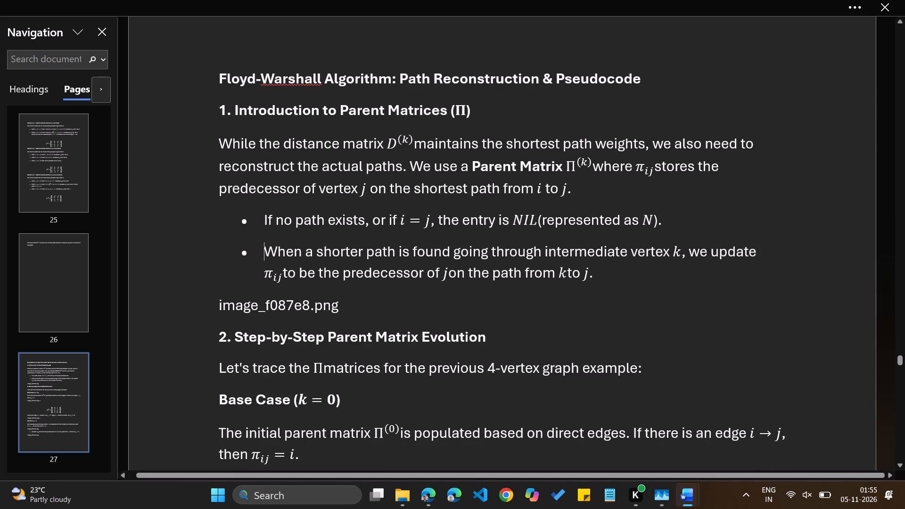
Add the missing spaces after π_ij, j and k in the "When a shorter path is found" bullet.
{"action": "left_click", "coordinate": [281, 275]}
{"action": "key", "text": "space"}
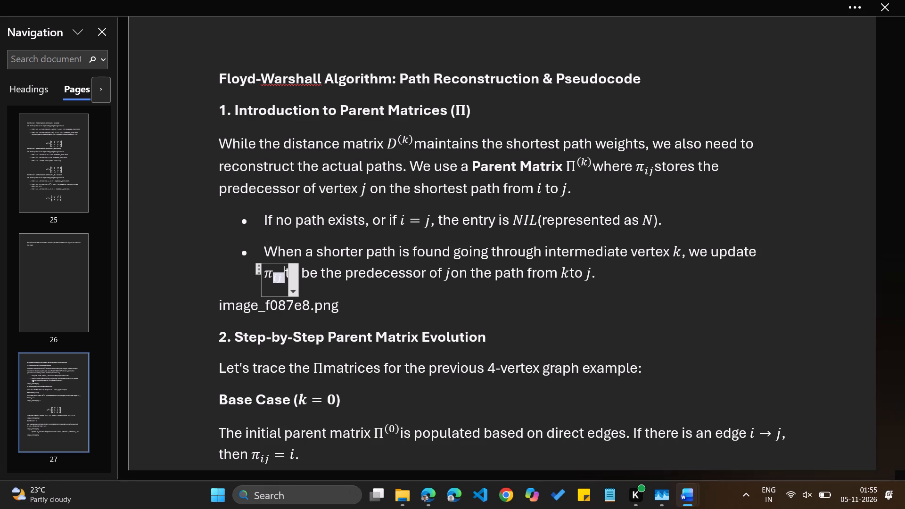
{"action": "left_click", "coordinate": [455, 272]}
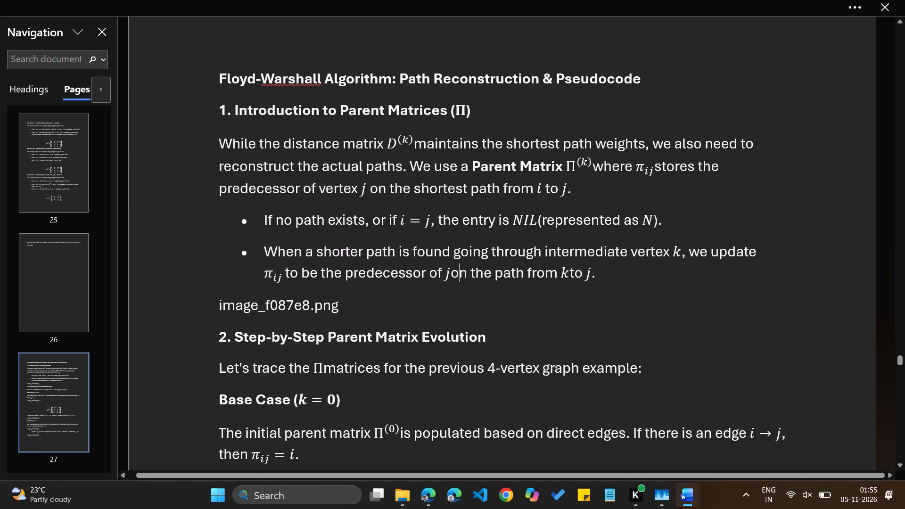
{"action": "key", "text": "Left"}
{"action": "key", "text": "space"}
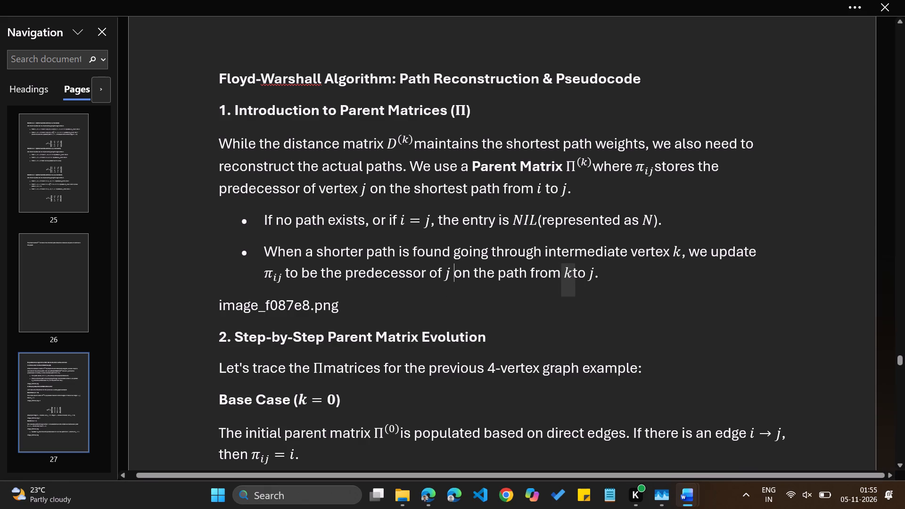
{"action": "left_click", "coordinate": [568, 275]}
{"action": "key", "text": "space"}
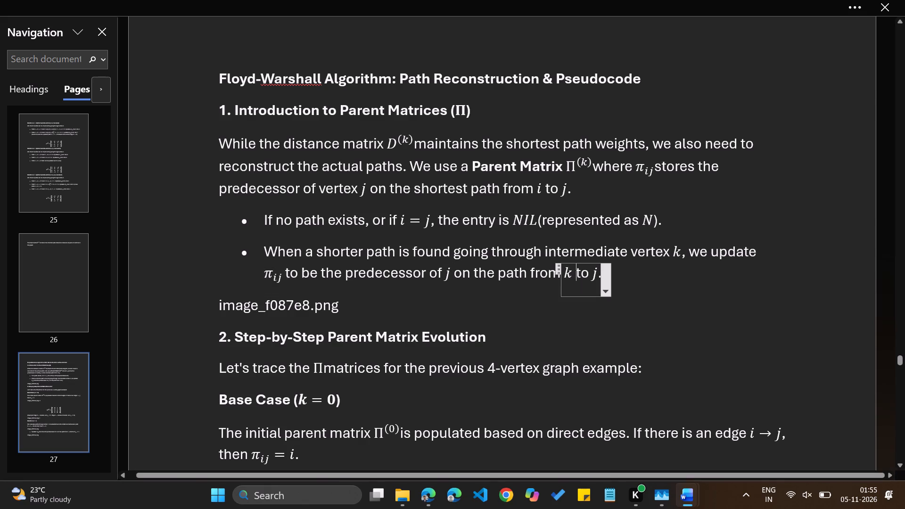
Delete the stray "image_f087e8.png" line above the "2. Step-by-Step Parent Matrix Evolution" heading.
{"action": "left_click", "coordinate": [192, 301]}
{"action": "key", "text": "Delete"}
Delete the stray "image_f087ea.png+ 2" and "image_f087ea.png+ 1" lines above and below the Π(0) matrix in the Base Case section.
{"action": "scroll", "coordinate": [192, 301], "scroll_direction": "down", "scroll_amount": 1}
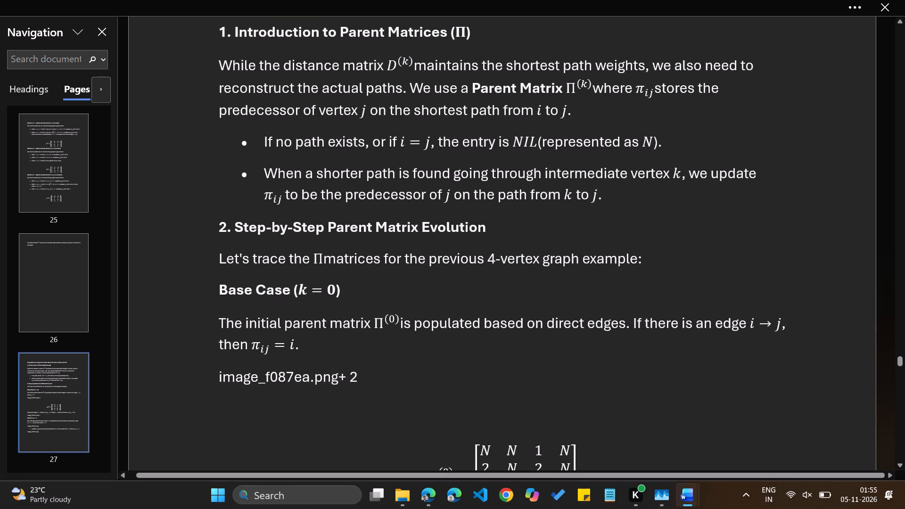
{"action": "scroll", "coordinate": [188, 357], "scroll_direction": "down", "scroll_amount": 1}
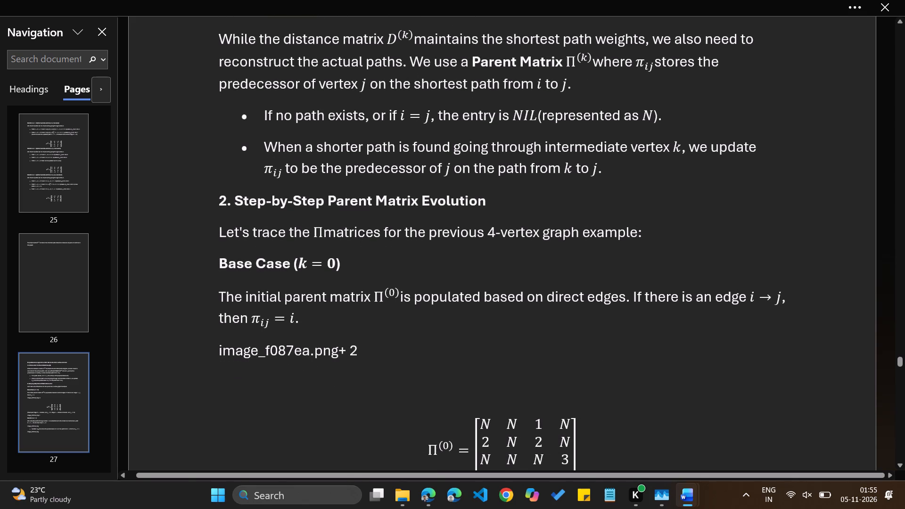
{"action": "left_click", "coordinate": [191, 356]}
{"action": "key", "text": "Delete"}
{"action": "scroll", "coordinate": [191, 356], "scroll_direction": "down", "scroll_amount": 1}
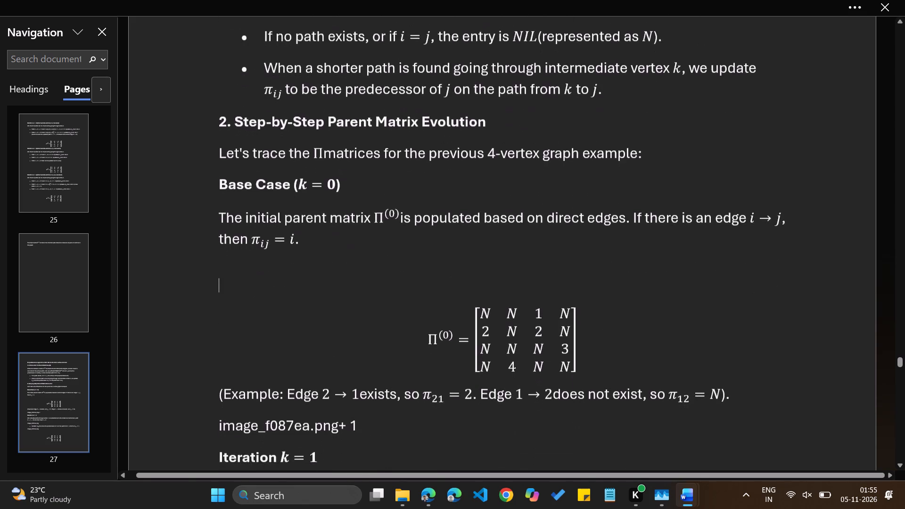
{"action": "scroll", "coordinate": [268, 337], "scroll_direction": "down", "scroll_amount": 2}
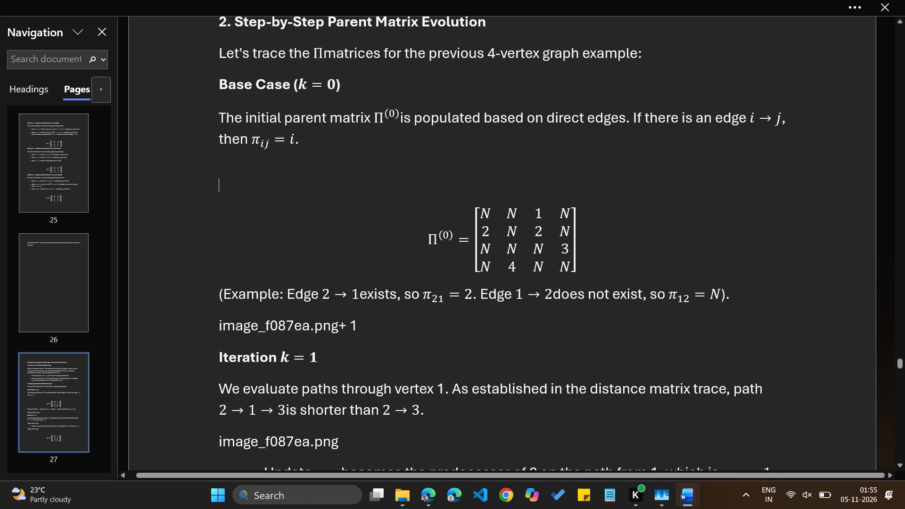
{"action": "scroll", "coordinate": [294, 313], "scroll_direction": "down", "scroll_amount": 1}
{"action": "left_click", "coordinate": [198, 244]}
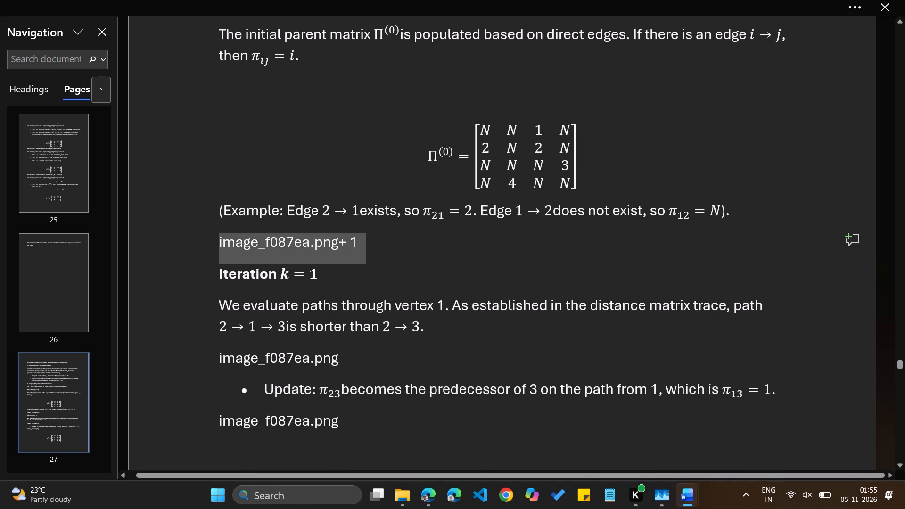
{"action": "key", "text": "Delete"}
Delete the three stray "image_f087ea.png" lines around the Update bullet and below the Π(1) matrix in Iteration k = 1.
{"action": "left_click", "coordinate": [200, 316]}
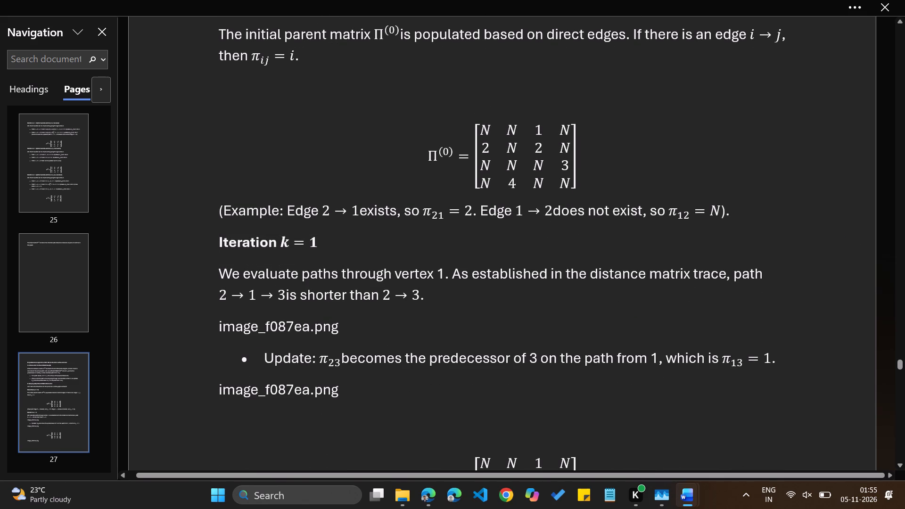
{"action": "left_click", "coordinate": [200, 329]}
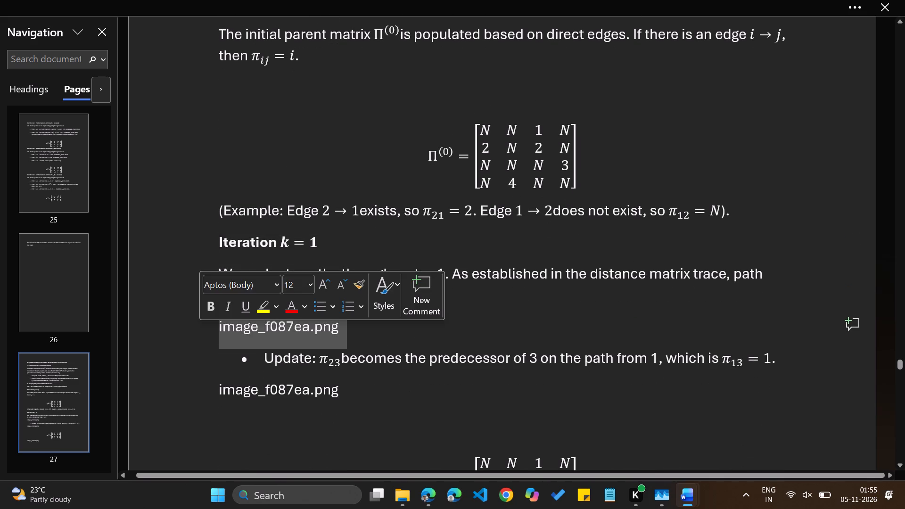
{"action": "key", "text": "Delete"}
{"action": "left_click", "coordinate": [198, 368]}
{"action": "key", "text": "Delete"}
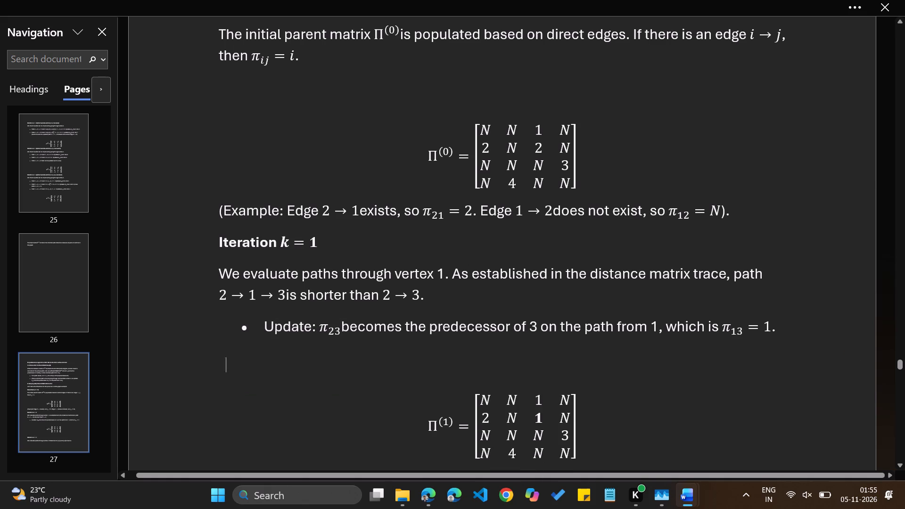
{"action": "scroll", "coordinate": [198, 368], "scroll_direction": "down", "scroll_amount": 1}
{"action": "left_click", "coordinate": [199, 279]}
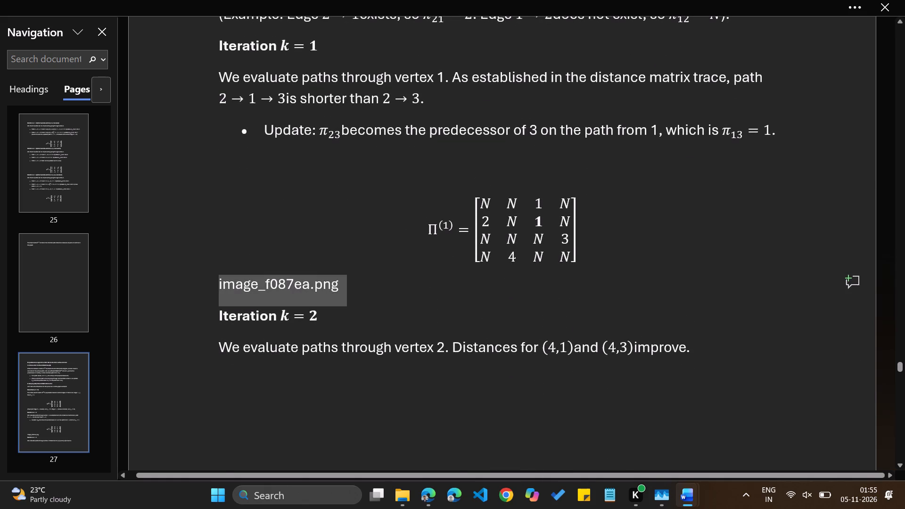
{"action": "key", "text": "Delete"}
Delete the stray "image_f087ea.png" lines around the path bullets and below the Π(2) matrix in Iteration k = 2.
{"action": "left_click", "coordinate": [198, 337]}
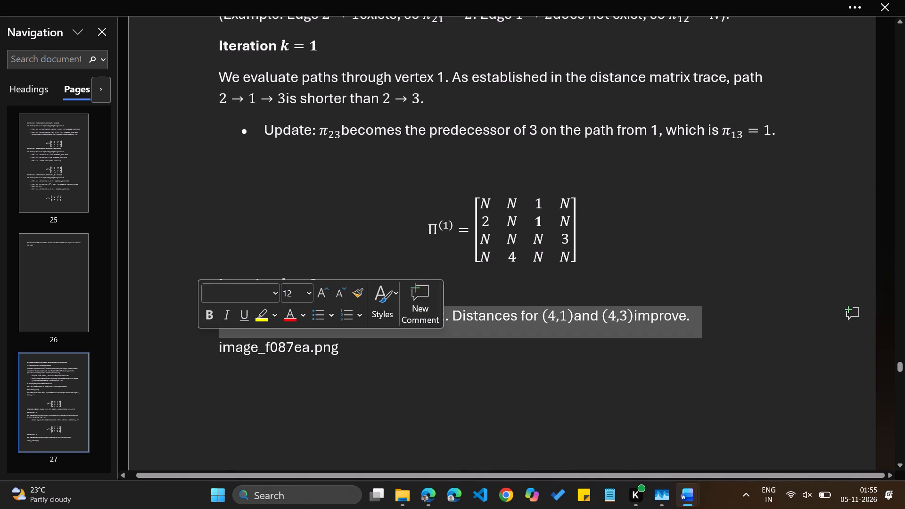
{"action": "left_click", "coordinate": [198, 353]}
{"action": "key", "text": "Delete"}
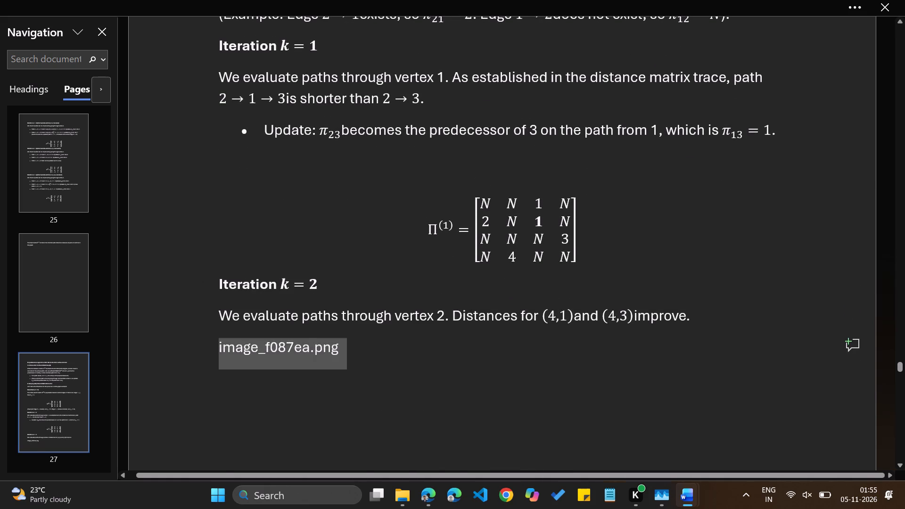
{"action": "scroll", "coordinate": [198, 353], "scroll_direction": "down", "scroll_amount": 4}
{"action": "left_click", "coordinate": [208, 181]}
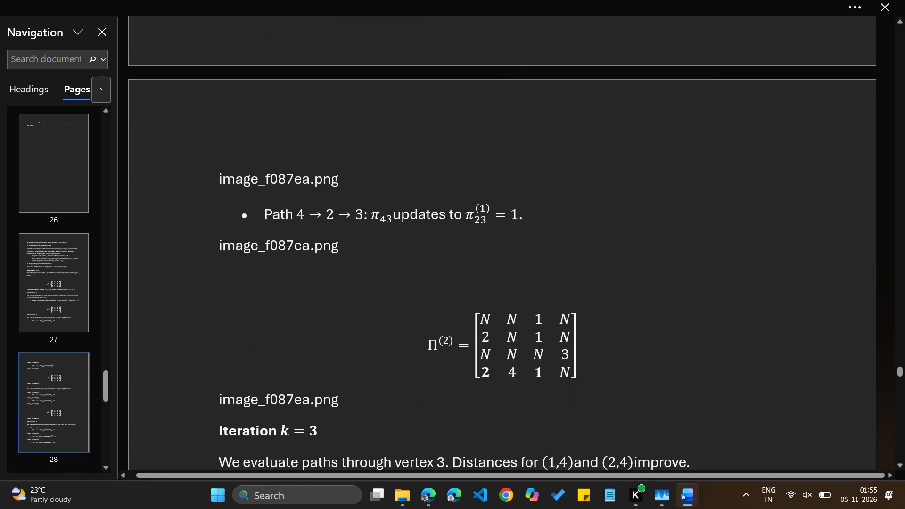
{"action": "key", "text": "Delete"}
{"action": "left_click", "coordinate": [206, 218]}
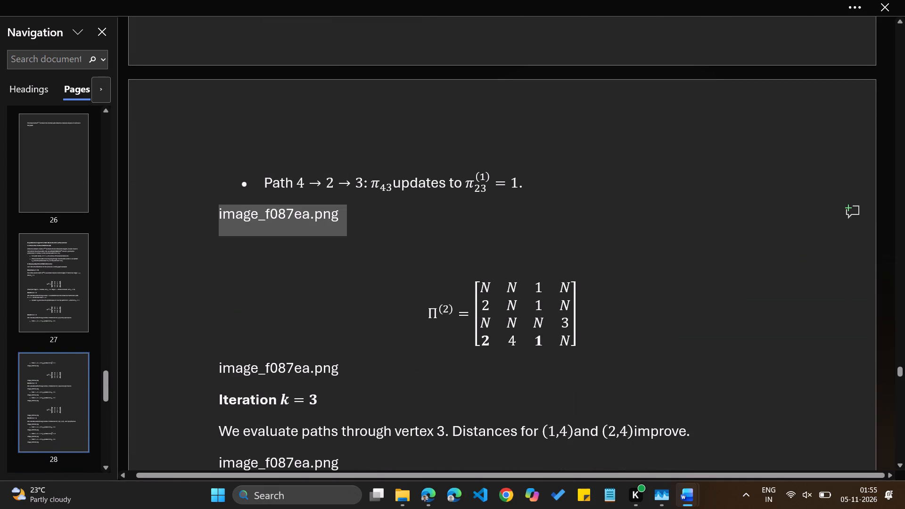
{"action": "key", "text": "Delete"}
{"action": "left_click", "coordinate": [206, 334]}
{"action": "key", "text": "Delete"}
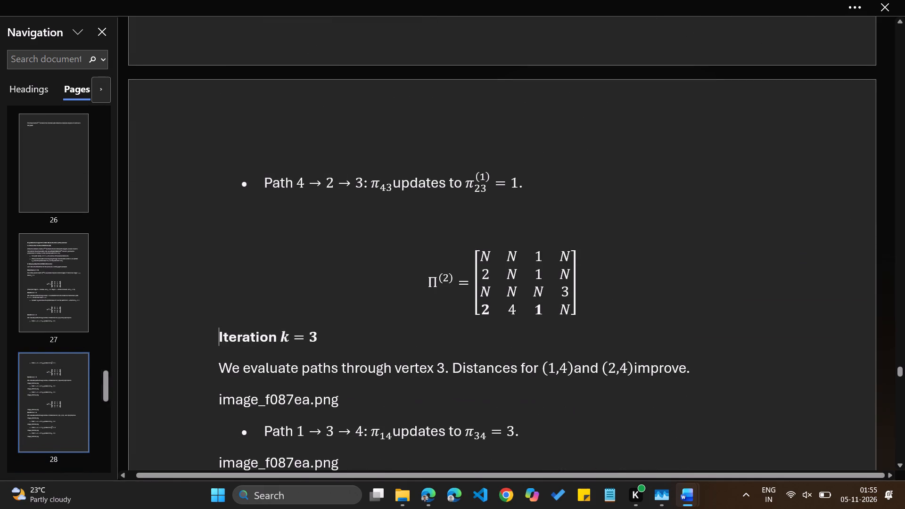
Delete the stray "image_f087ea.png" lines around the path bullets and below the Π(3) matrix in Iteration k = 3.
{"action": "left_click", "coordinate": [207, 397]}
{"action": "key", "text": "Delete"}
{"action": "left_click", "coordinate": [205, 429]}
{"action": "key", "text": "Delete"}
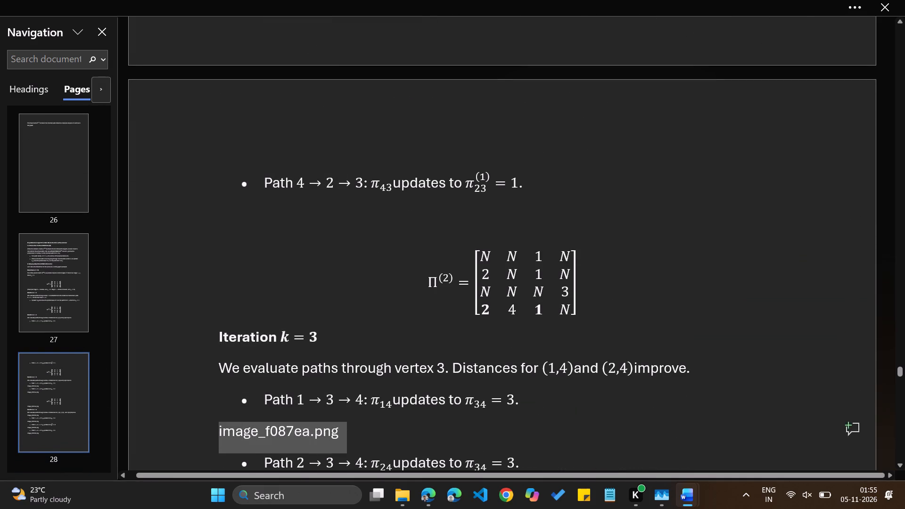
{"action": "scroll", "coordinate": [205, 429], "scroll_direction": "down", "scroll_amount": 1}
{"action": "left_click", "coordinate": [209, 320]}
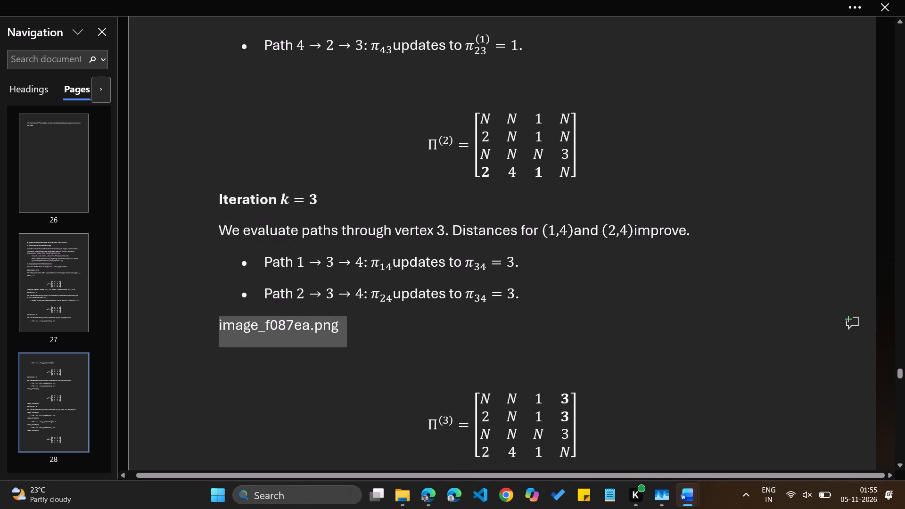
{"action": "key", "text": "Delete"}
{"action": "scroll", "coordinate": [209, 320], "scroll_direction": "down", "scroll_amount": 3}
{"action": "left_click", "coordinate": [197, 150]}
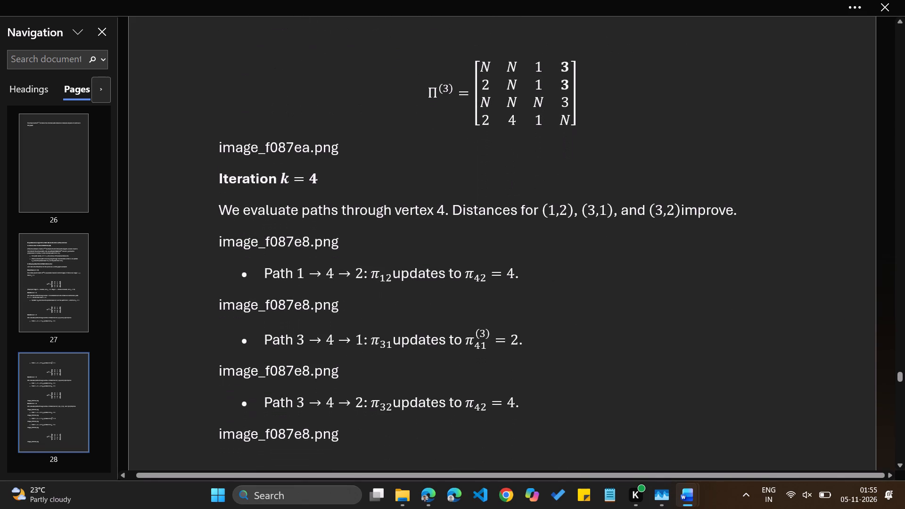
{"action": "key", "text": "Delete"}
Delete the stray "image_f087e8.png" lines around the three path bullets and below the Π(4) matrix in Iteration k = 4.
{"action": "left_click", "coordinate": [200, 206]}
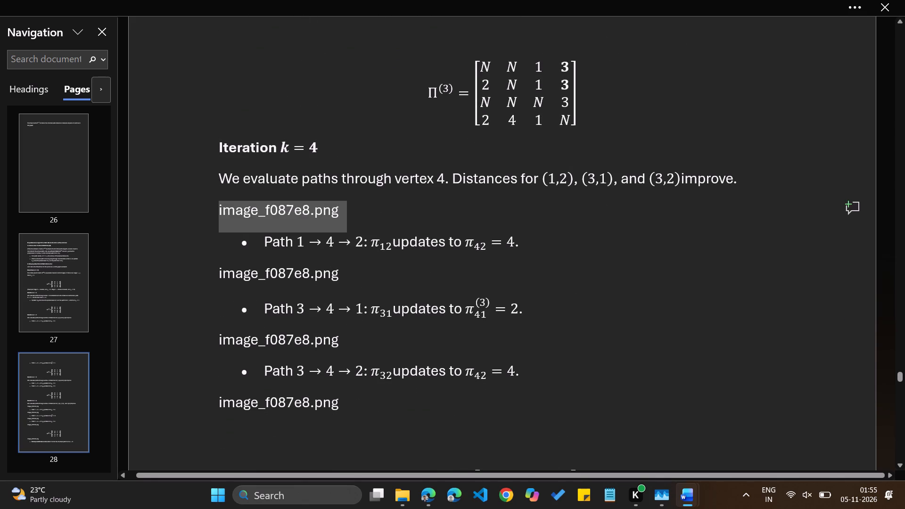
{"action": "key", "text": "Delete"}
{"action": "left_click", "coordinate": [192, 244]}
{"action": "key", "text": "Delete"}
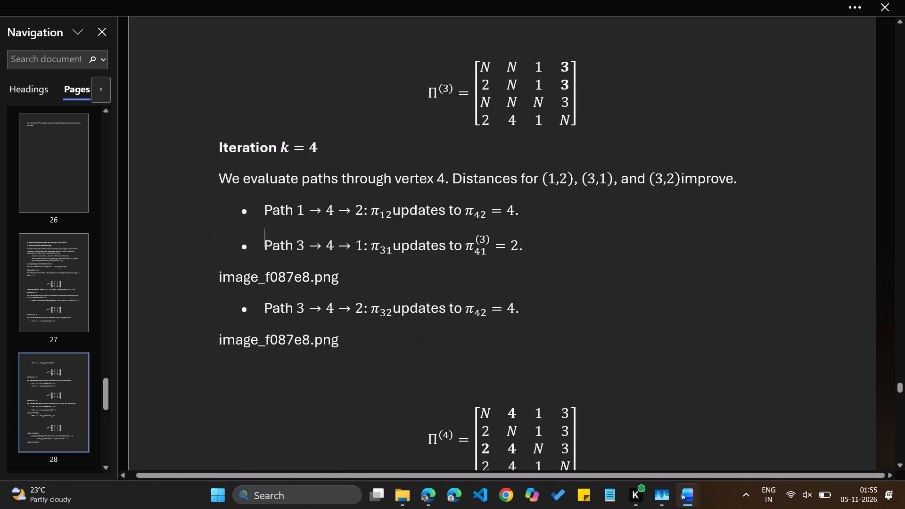
{"action": "left_click", "coordinate": [195, 279]}
{"action": "key", "text": "Delete"}
{"action": "left_click", "coordinate": [197, 314]}
{"action": "key", "text": "Delete"}
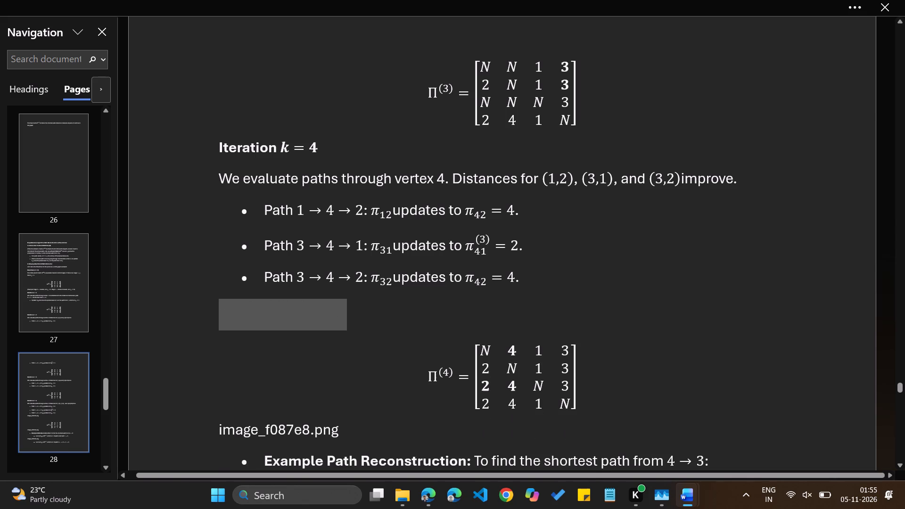
{"action": "left_click", "coordinate": [205, 421]}
{"action": "key", "text": "Delete"}
Delete the stray image filename lines between and below the "Look at" sub-bullets of the Example Path Reconstruction.
{"action": "scroll", "coordinate": [205, 421], "scroll_direction": "down", "scroll_amount": 1}
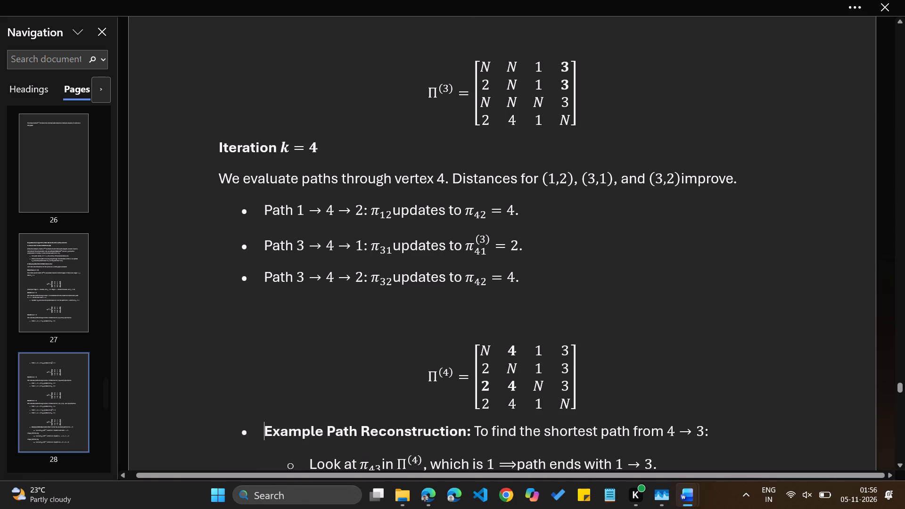
{"action": "scroll", "coordinate": [205, 421], "scroll_direction": "down", "scroll_amount": 1}
{"action": "left_click", "coordinate": [199, 198]}
{"action": "key", "text": "Delete"}
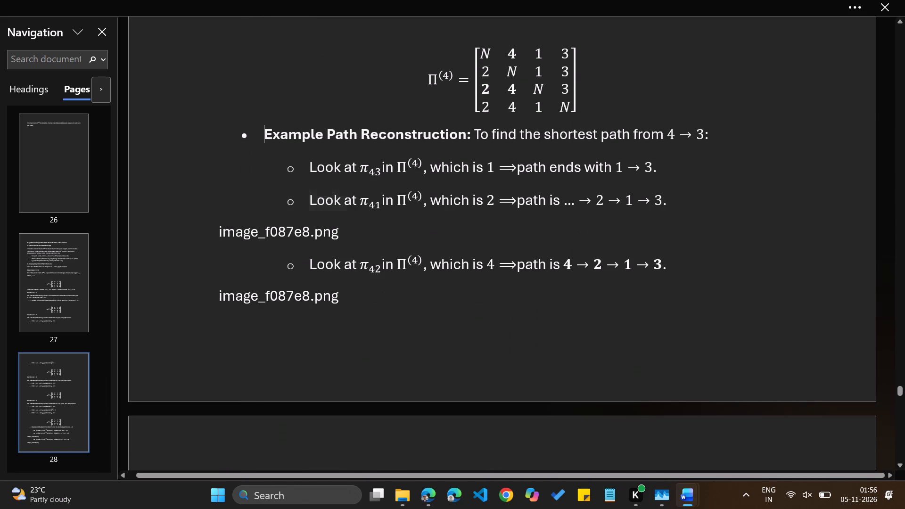
{"action": "left_click", "coordinate": [199, 228]}
{"action": "key", "text": "Delete"}
{"action": "left_click", "coordinate": [196, 270]}
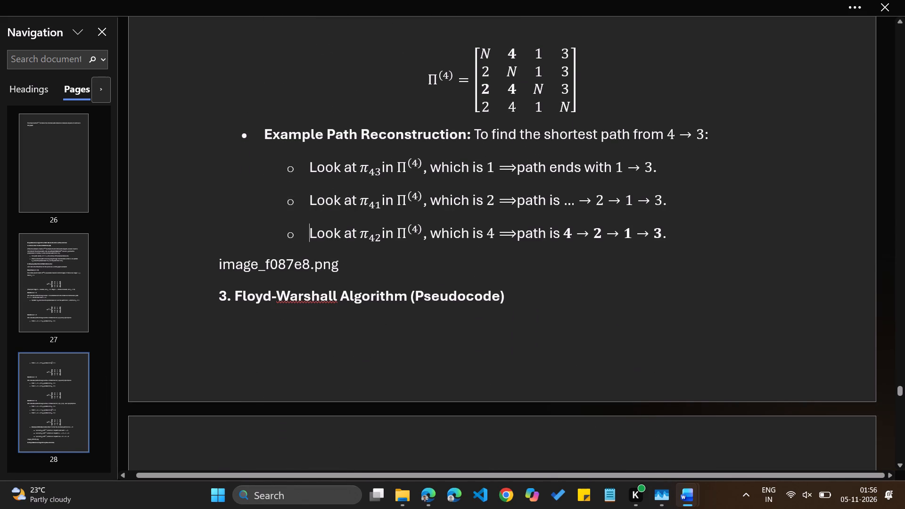
{"action": "key", "text": "Delete"}
Insert a page break so the "3. Floyd-Warshall Algorithm (Pseudocode)" section starts on a new page.
{"action": "left_click", "coordinate": [220, 262]}
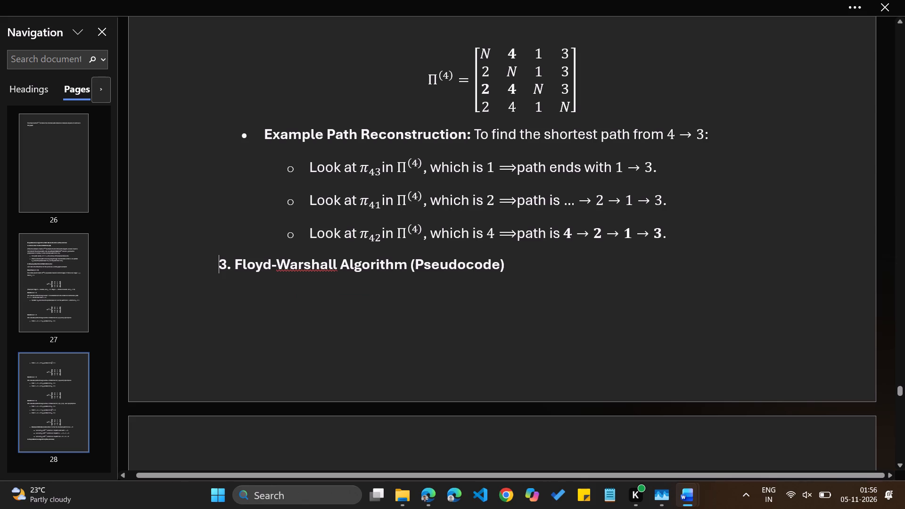
{"action": "key", "text": "ctrl+Return"}
{"action": "scroll", "coordinate": [220, 262], "scroll_direction": "down", "scroll_amount": 3}
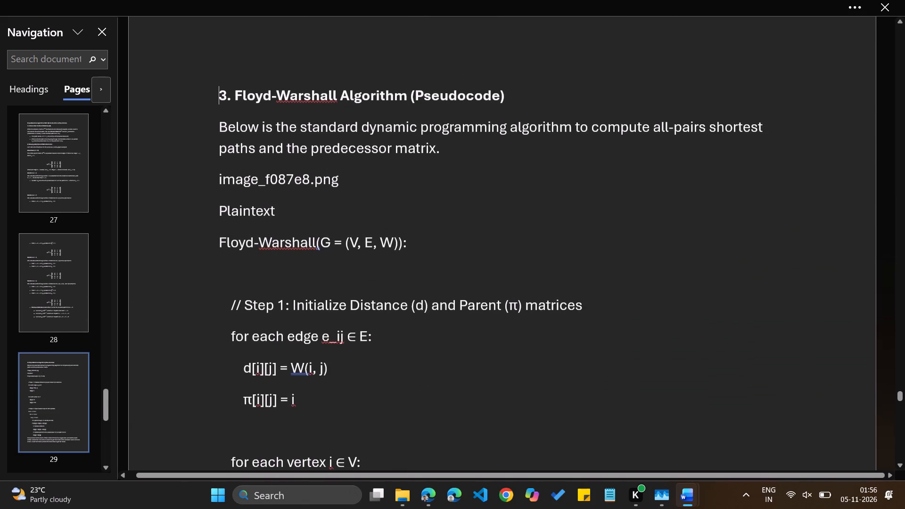
{"action": "scroll", "coordinate": [222, 208], "scroll_direction": "down", "scroll_amount": 1}
{"action": "scroll", "coordinate": [224, 72], "scroll_direction": "up", "scroll_amount": 1}
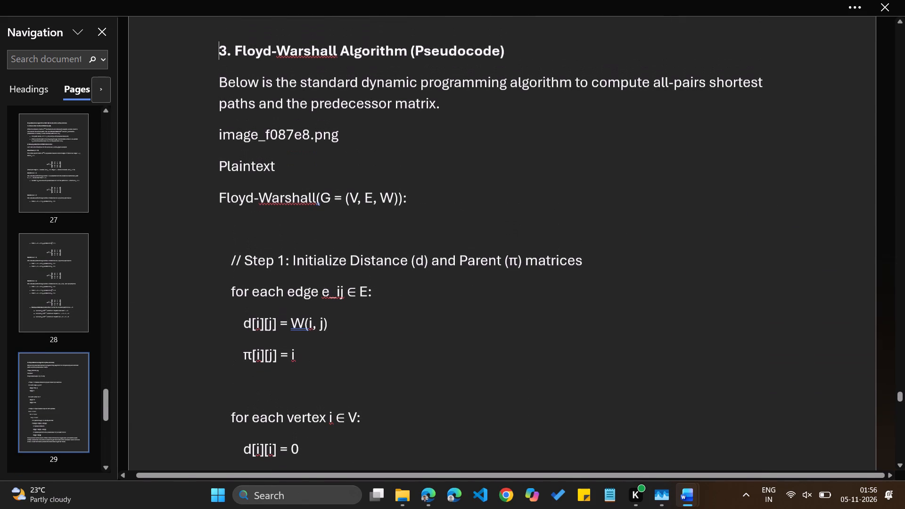
{"action": "left_click", "coordinate": [198, 145]}
{"action": "key", "text": "Delete"}
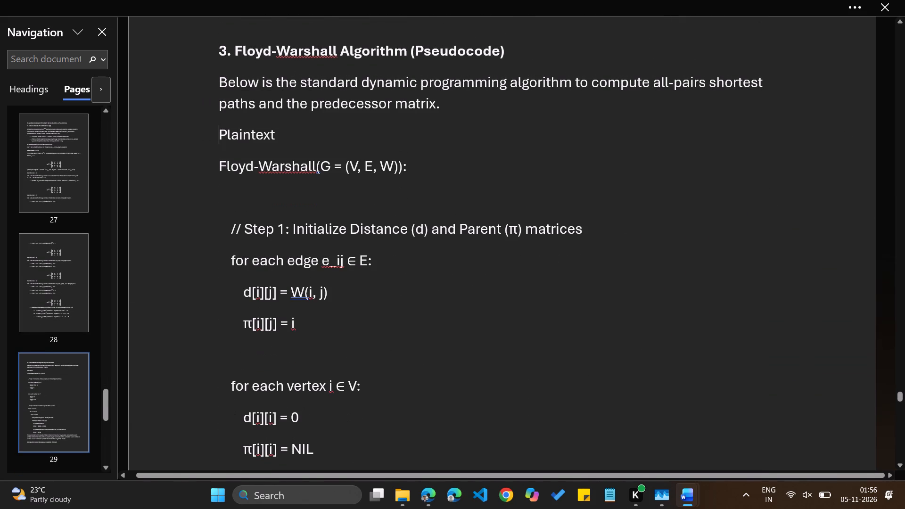
{"action": "left_click_drag", "start_coordinate": [198, 133], "coordinate": [344, 464]}
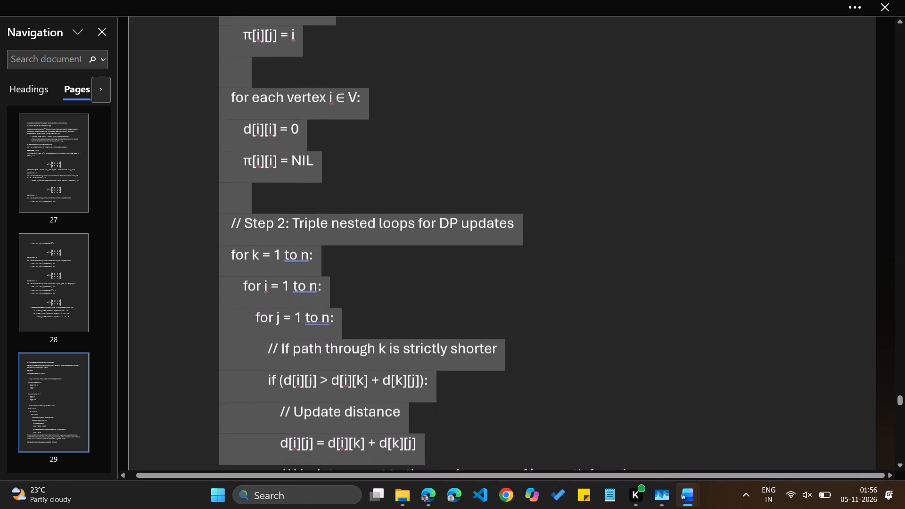
{"action": "left_click_drag", "start_coordinate": [344, 464], "coordinate": [403, 325]}
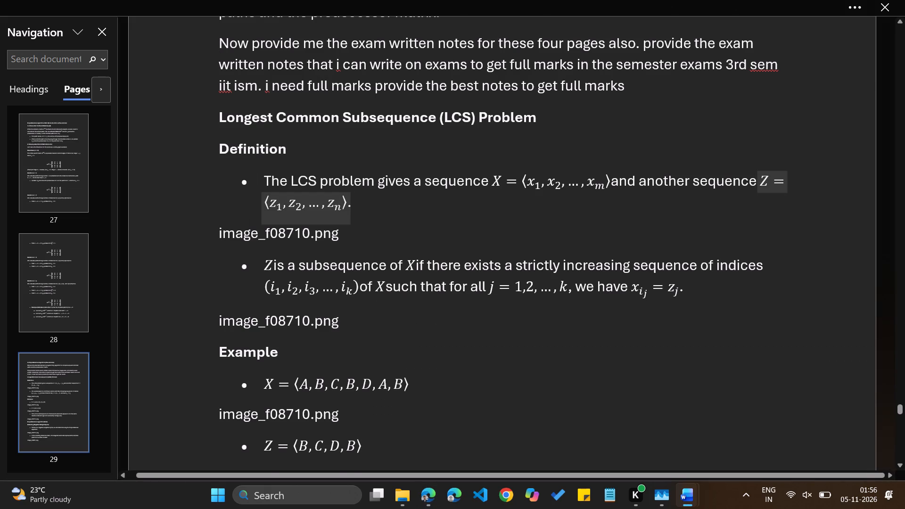
{"action": "scroll", "coordinate": [270, 213], "scroll_direction": "up", "scroll_amount": 1}
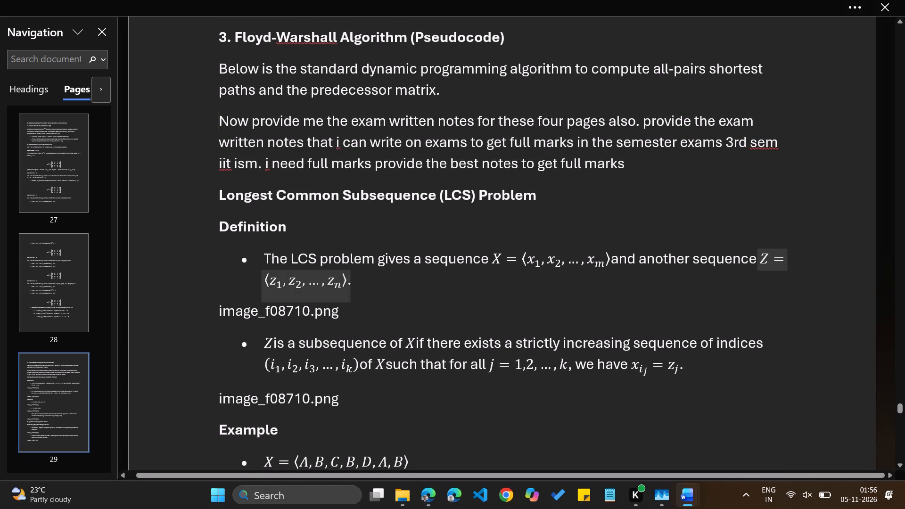
{"action": "key", "text": "ctrl+v"}
Delete the leftover prompt paragraph starting "Now provide me the exam written notes" below the pseudocode image.
{"action": "scroll", "coordinate": [270, 213], "scroll_direction": "down", "scroll_amount": 1}
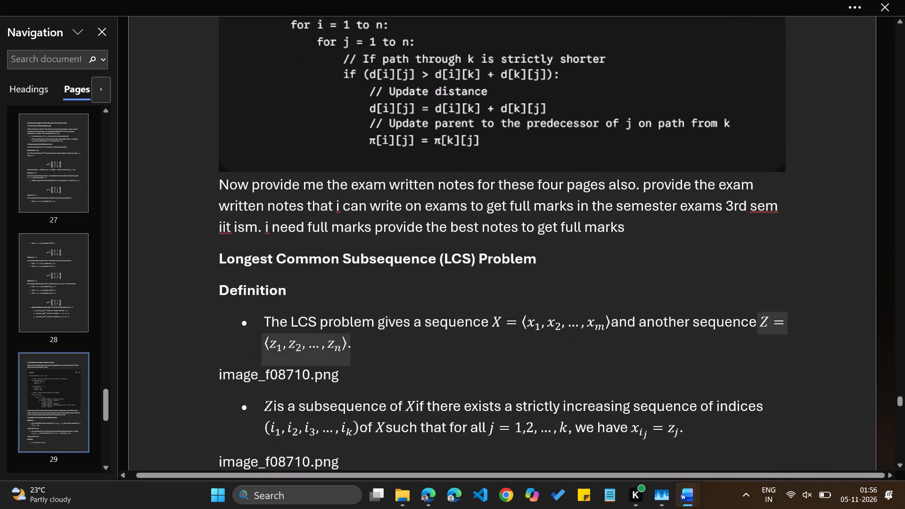
{"action": "left_click", "coordinate": [614, 236]}
{"action": "left_click", "coordinate": [624, 235]}
{"action": "left_click_drag", "start_coordinate": [637, 233], "coordinate": [230, 188]}
{"action": "key", "text": "BackSpace"}
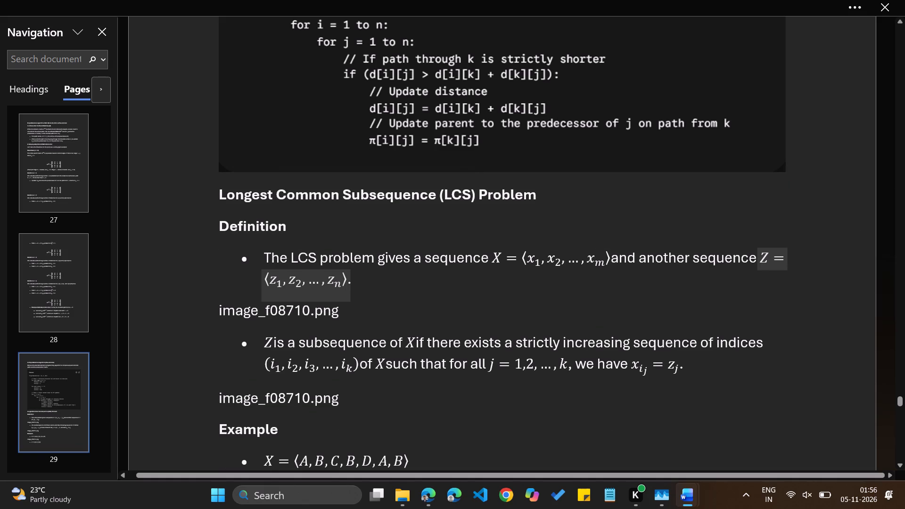
Insert a page break so the "Longest Common Subsequence (LCS) Problem" section starts on a new page.
{"action": "left_click", "coordinate": [217, 196]}
{"action": "key", "text": "ctrl+Return"}
Delete the stray "image_f08710.png" line between the two Definition bullets of the LCS section.
{"action": "scroll", "coordinate": [217, 196], "scroll_direction": "down", "scroll_amount": 2}
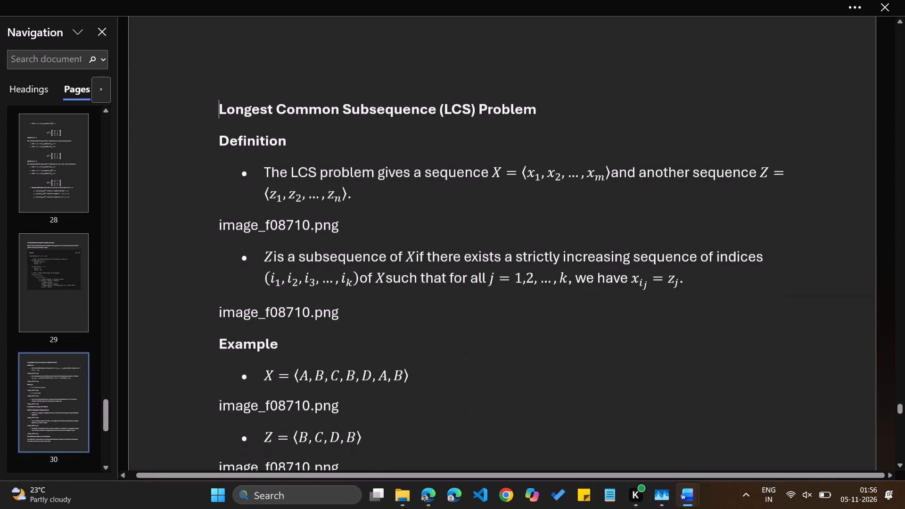
{"action": "scroll", "coordinate": [235, 228], "scroll_direction": "down", "scroll_amount": 1}
{"action": "left_click", "coordinate": [189, 99]}
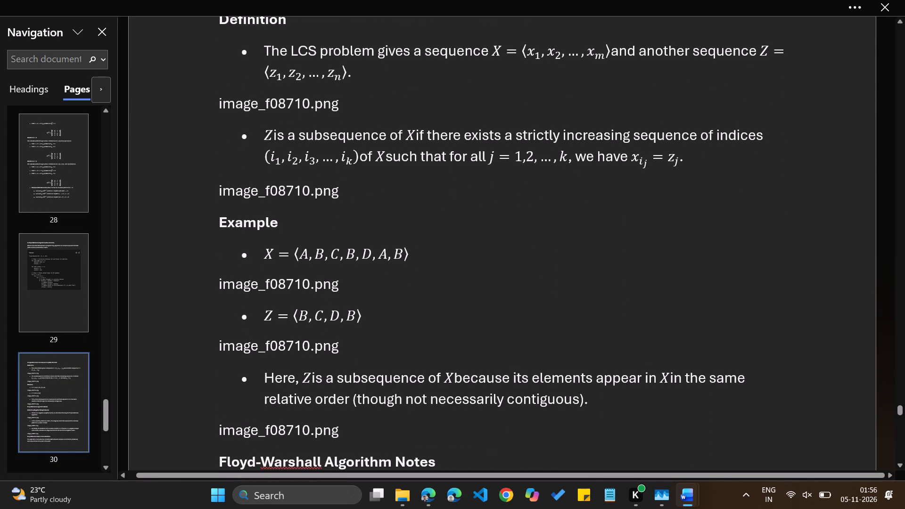
{"action": "key", "text": "Delete"}
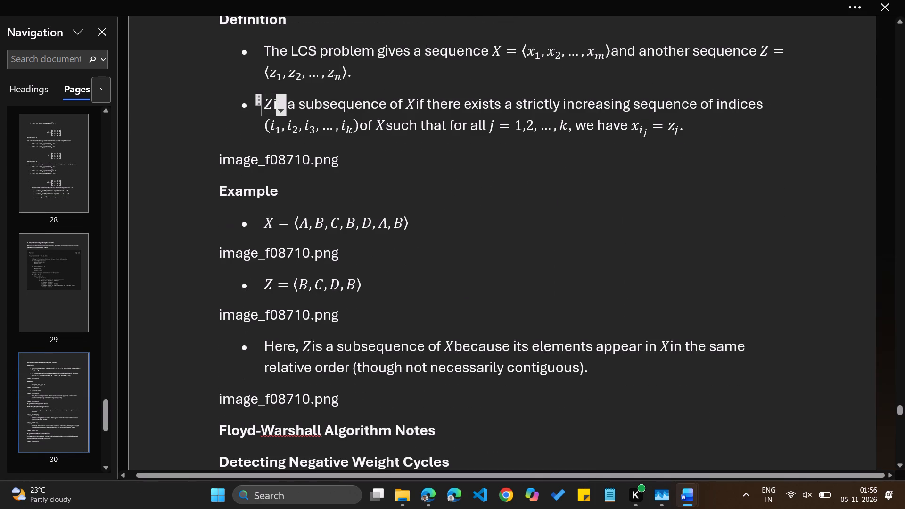
Add the missing spaces after the inline math expressions X, Z and the index sequence in the two LCS Definition bullets.
{"action": "left_click", "coordinate": [610, 57]}
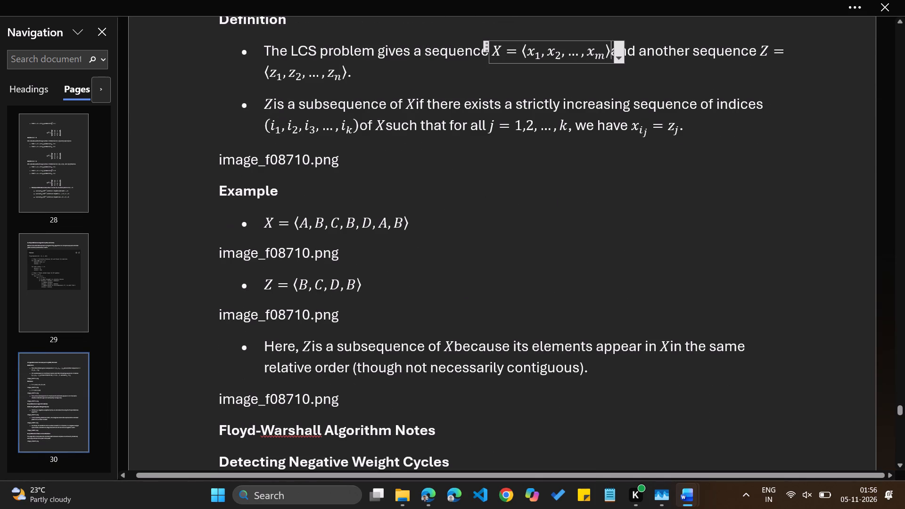
{"action": "key", "text": "space"}
{"action": "left_click", "coordinate": [500, 78]}
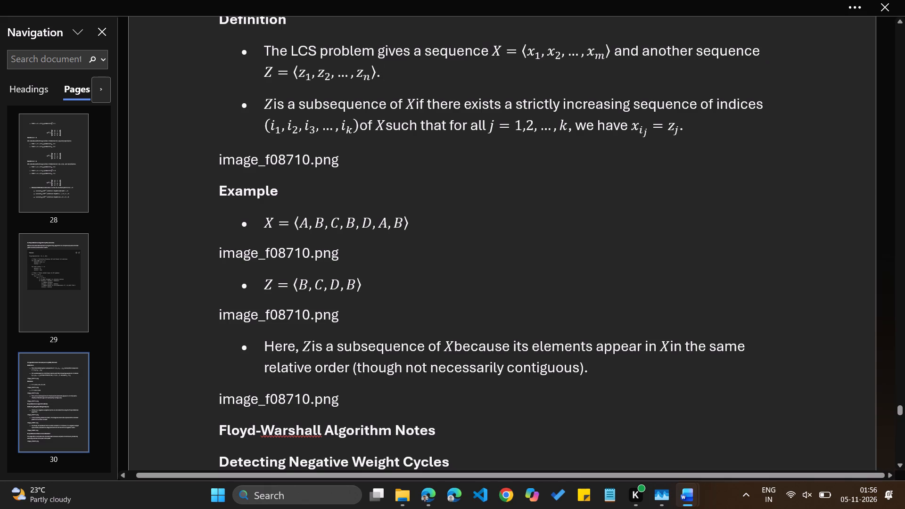
{"action": "left_click", "coordinate": [274, 107]}
{"action": "key", "text": "space"}
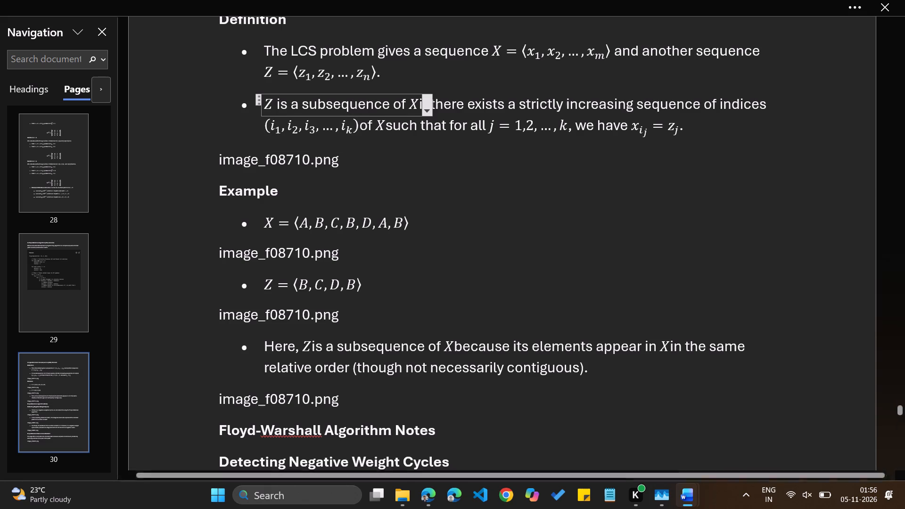
{"action": "left_click", "coordinate": [482, 103]}
{"action": "left_click", "coordinate": [420, 105]}
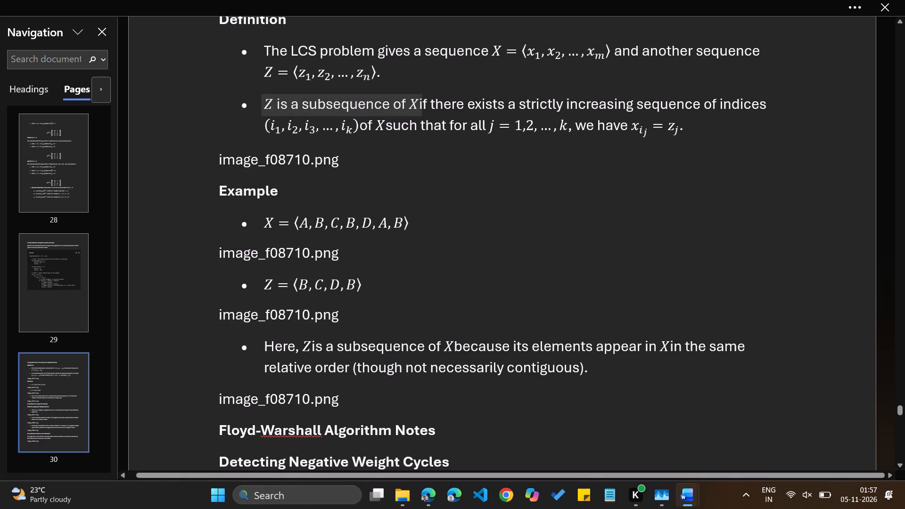
{"action": "key", "text": "space"}
{"action": "left_click", "coordinate": [632, 130]}
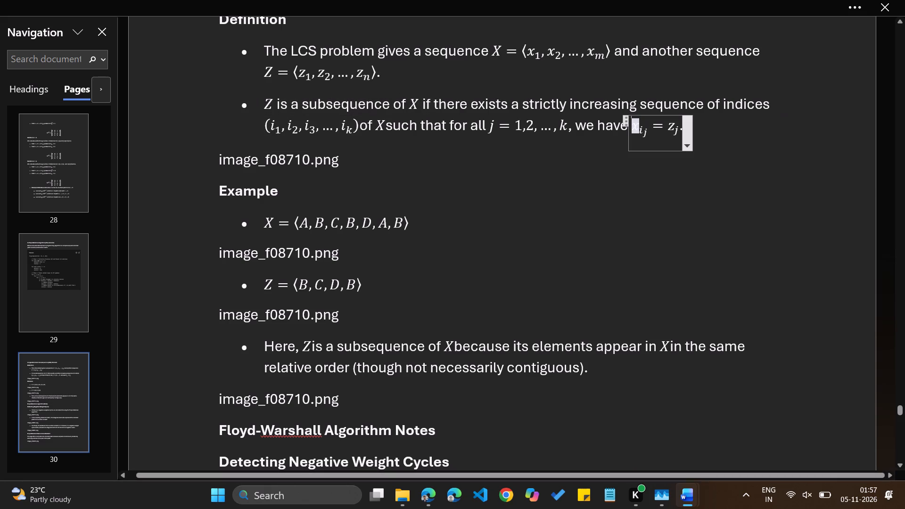
{"action": "left_click", "coordinate": [362, 125]}
{"action": "key", "text": "space"}
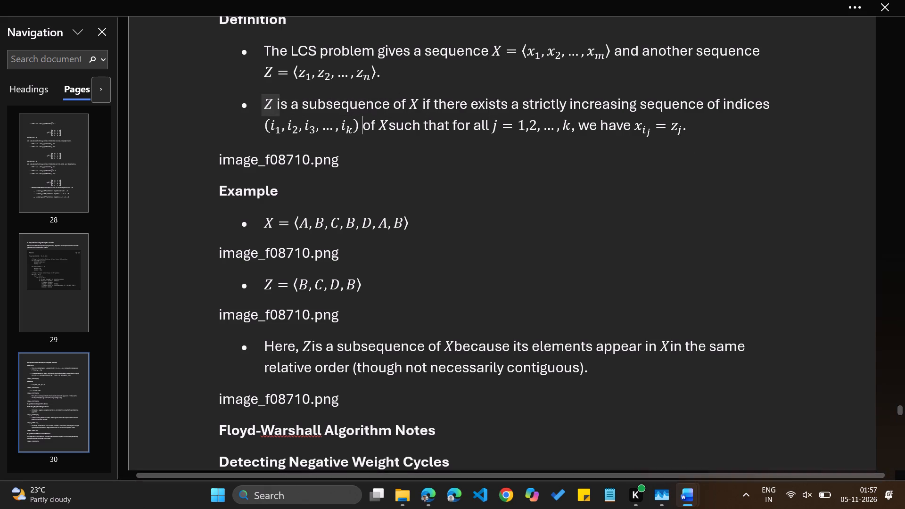
{"action": "left_click", "coordinate": [387, 127]}
{"action": "key", "text": "space"}
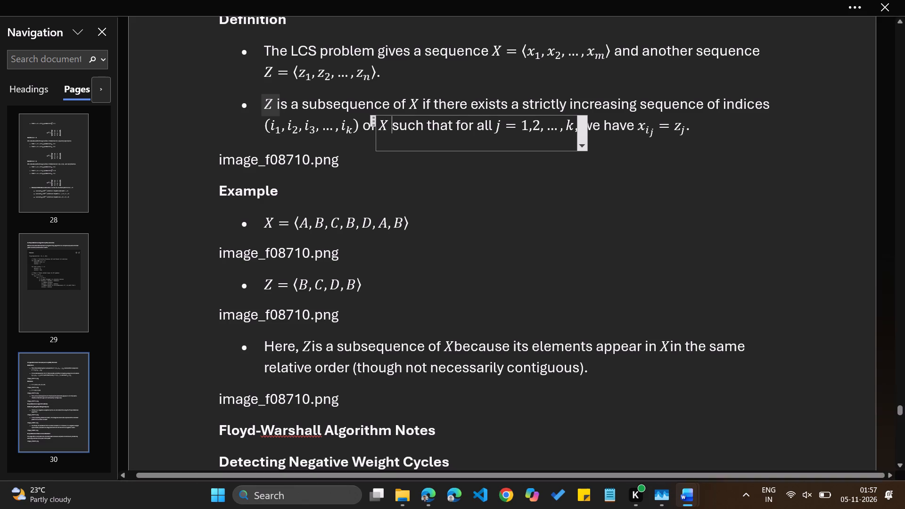
{"action": "left_click", "coordinate": [641, 131]}
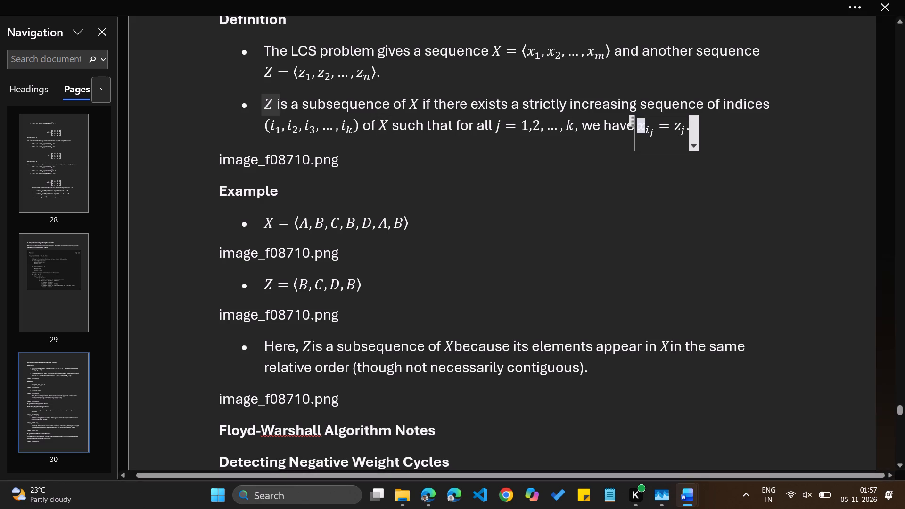
Delete the stray "image_f08710.png" lines above the LCS Example heading and between and below its three bullets.
{"action": "left_click", "coordinate": [183, 165]}
{"action": "key", "text": "Delete"}
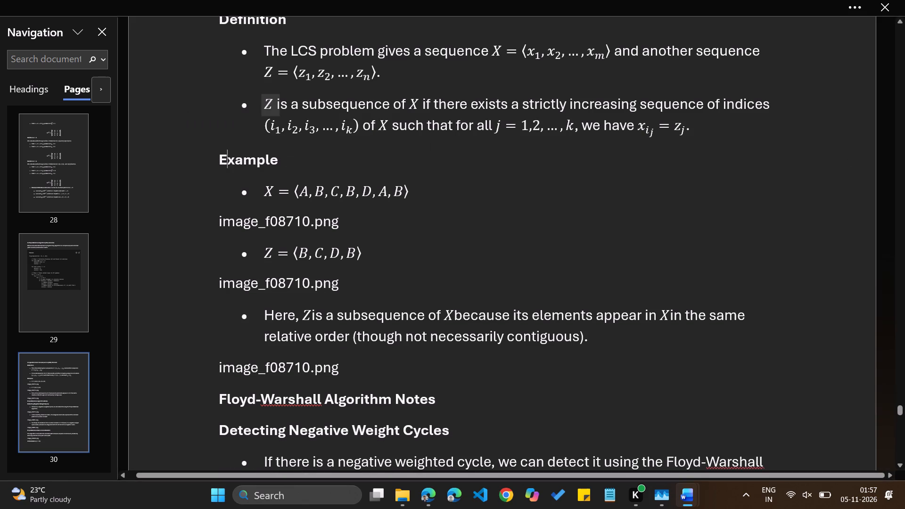
{"action": "left_click", "coordinate": [181, 219]}
{"action": "key", "text": "Delete"}
{"action": "left_click", "coordinate": [179, 266]}
{"action": "key", "text": "Delete"}
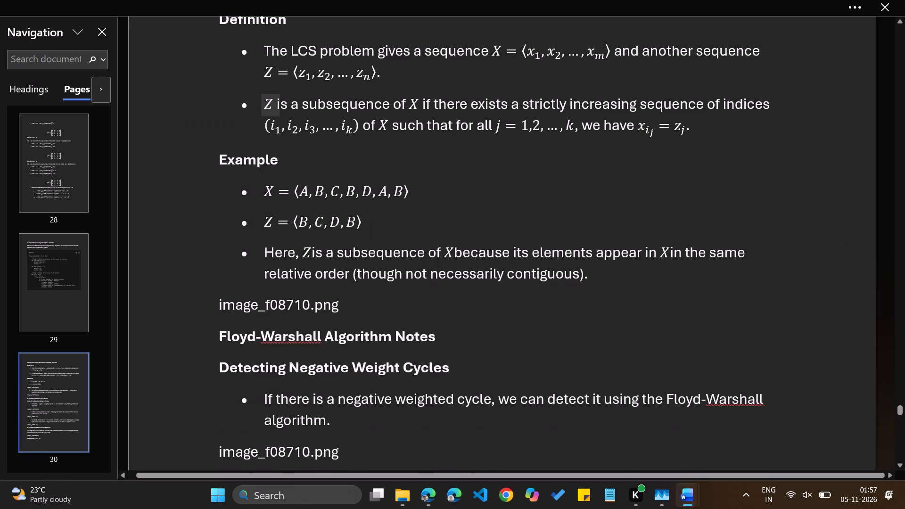
{"action": "left_click", "coordinate": [179, 299]}
{"action": "key", "text": "Delete"}
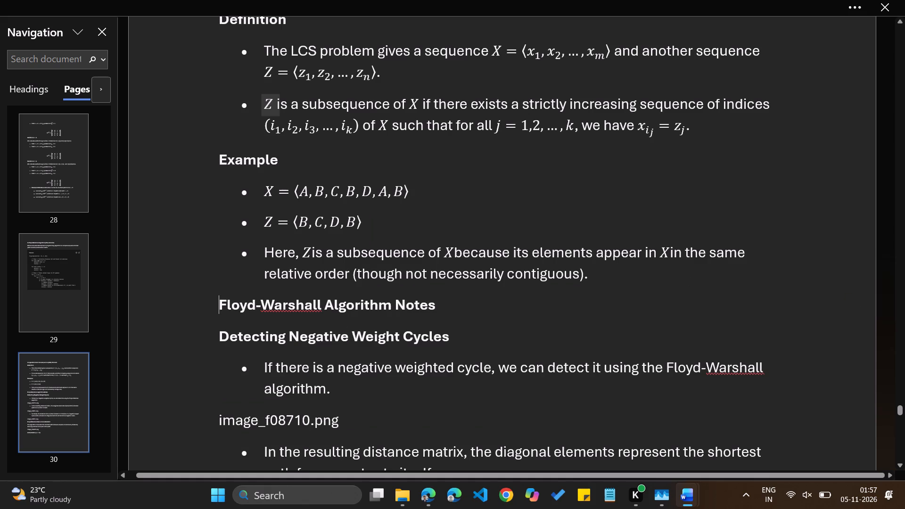
Insert a page break so the "Floyd-Warshall Algorithm Notes" section starts on a new page.
{"action": "scroll", "coordinate": [273, 326], "scroll_direction": "down", "scroll_amount": 1}
{"action": "key", "text": "ctrl+Return"}
Delete the stray "image_f08710.png" and "image_f086f1.png" lines between and below the bullets of the Detecting Negative Weight Cycles section.
{"action": "scroll", "coordinate": [273, 326], "scroll_direction": "down", "scroll_amount": 2}
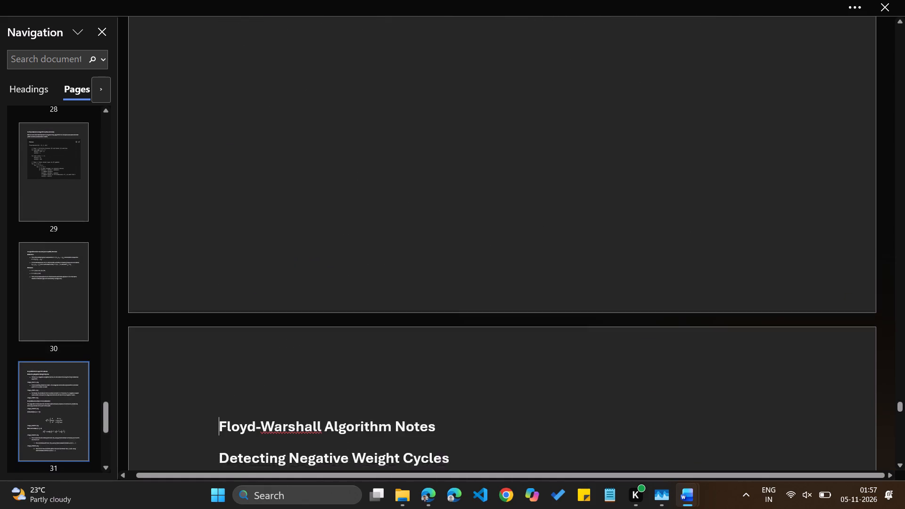
{"action": "scroll", "coordinate": [273, 326], "scroll_direction": "down", "scroll_amount": 4}
{"action": "scroll", "coordinate": [273, 326], "scroll_direction": "up", "scroll_amount": 3}
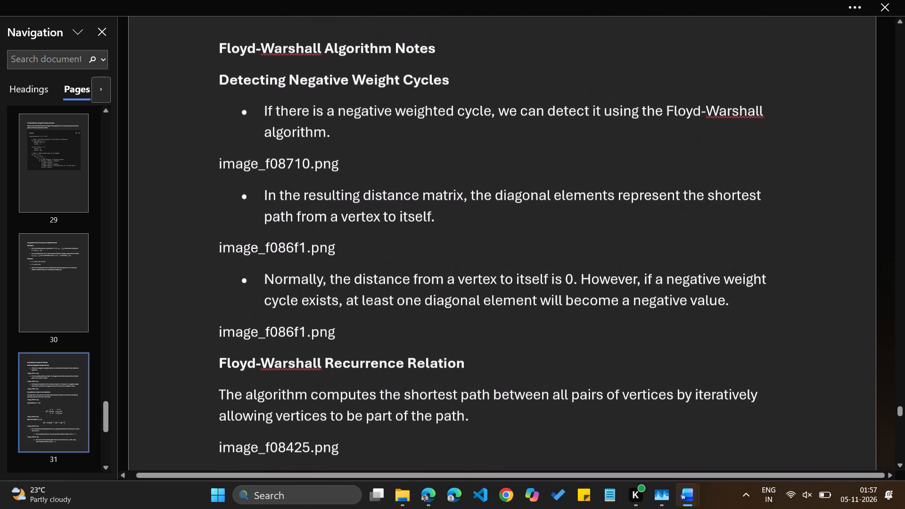
{"action": "left_click", "coordinate": [172, 160]}
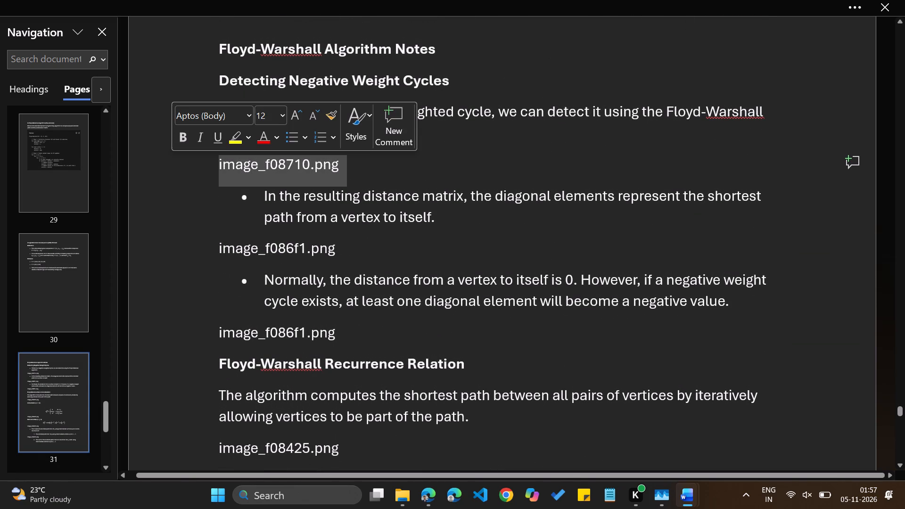
{"action": "key", "text": "Delete"}
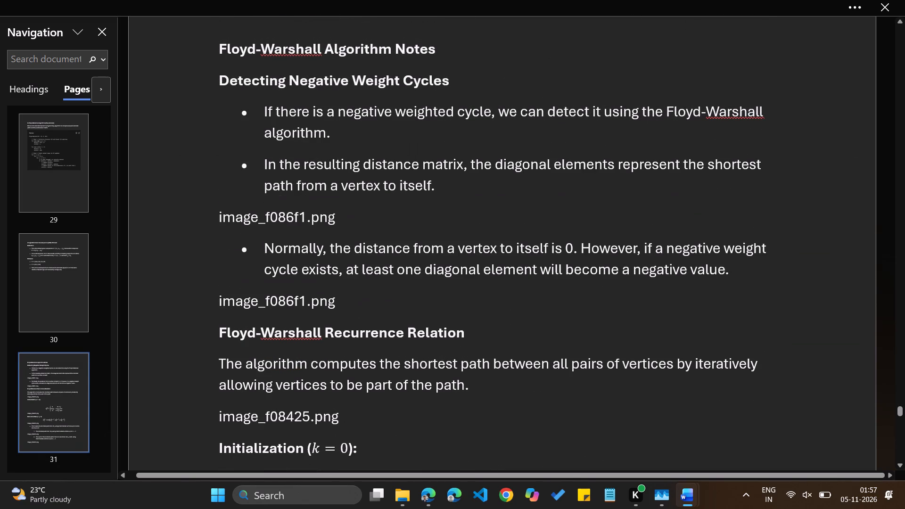
{"action": "left_click", "coordinate": [172, 222]}
{"action": "key", "text": "Delete"}
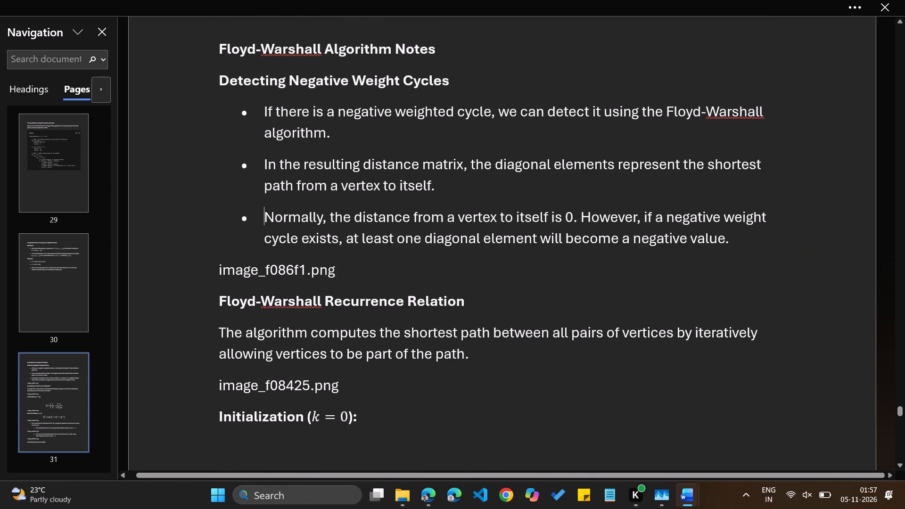
{"action": "left_click", "coordinate": [172, 273]}
{"action": "key", "text": "Delete"}
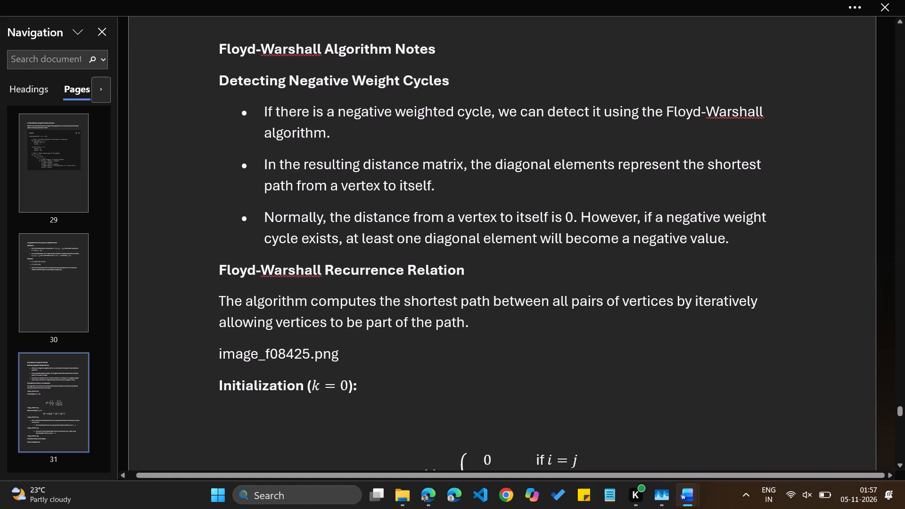
Delete the stray "image_f08425.png" lines above Initialization, above Recursive Step and below the recursive formula in the Floyd-Warshall Recurrence Relation section.
{"action": "left_click", "coordinate": [176, 368]}
{"action": "key", "text": "Delete"}
{"action": "scroll", "coordinate": [176, 368], "scroll_direction": "down", "scroll_amount": 1}
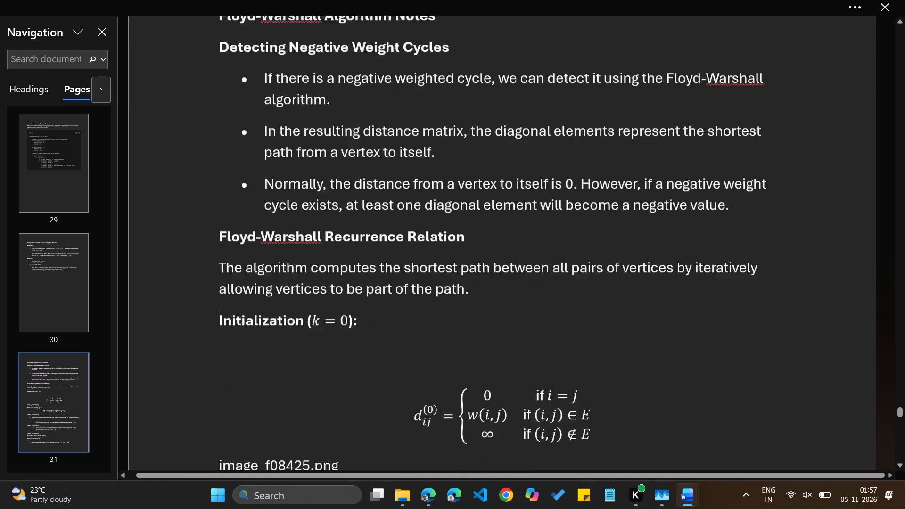
{"action": "scroll", "coordinate": [176, 368], "scroll_direction": "down", "scroll_amount": 1}
{"action": "left_click", "coordinate": [185, 300]}
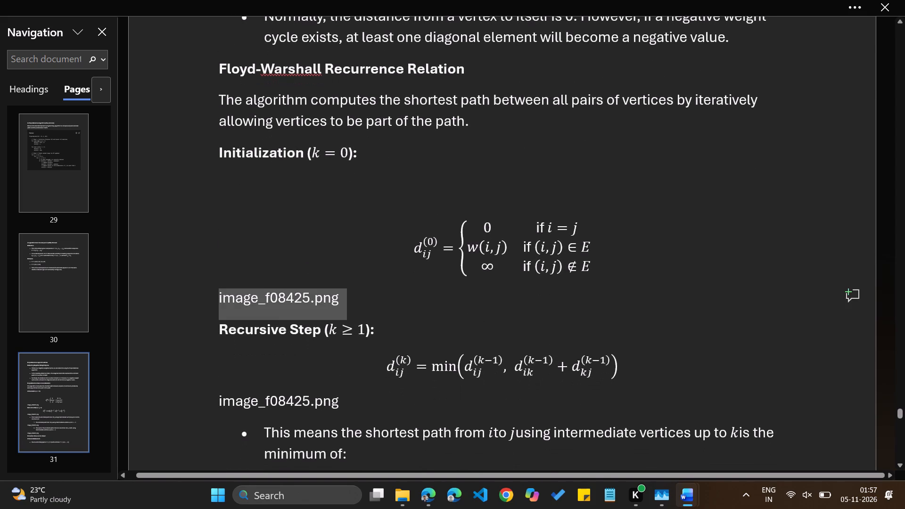
{"action": "key", "text": "Delete"}
{"action": "left_click", "coordinate": [185, 367]}
{"action": "key", "text": "Delete"}
Add the missing spaces after the inline math i, j and k in the "This means the shortest path" bullet under Recursive Step.
{"action": "scroll", "coordinate": [185, 367], "scroll_direction": "down", "scroll_amount": 1}
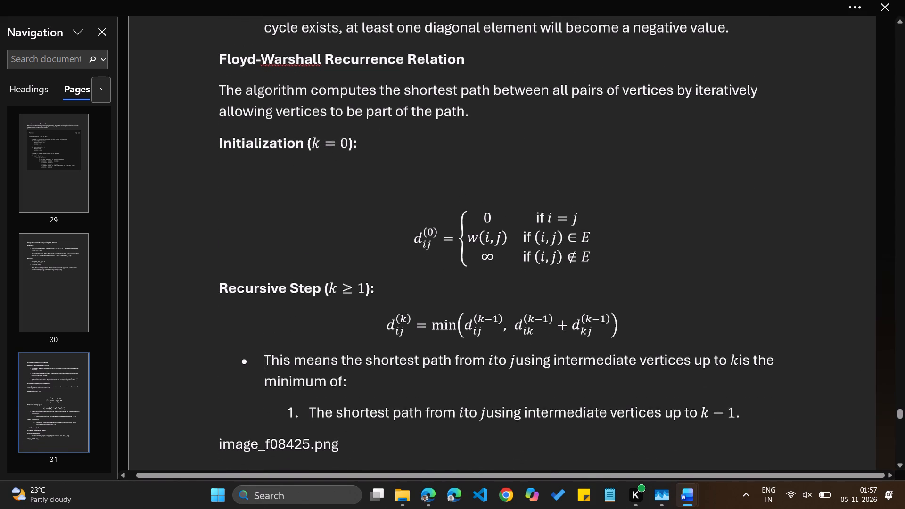
{"action": "scroll", "coordinate": [185, 367], "scroll_direction": "down", "scroll_amount": 1}
{"action": "scroll", "coordinate": [395, 340], "scroll_direction": "down", "scroll_amount": 1}
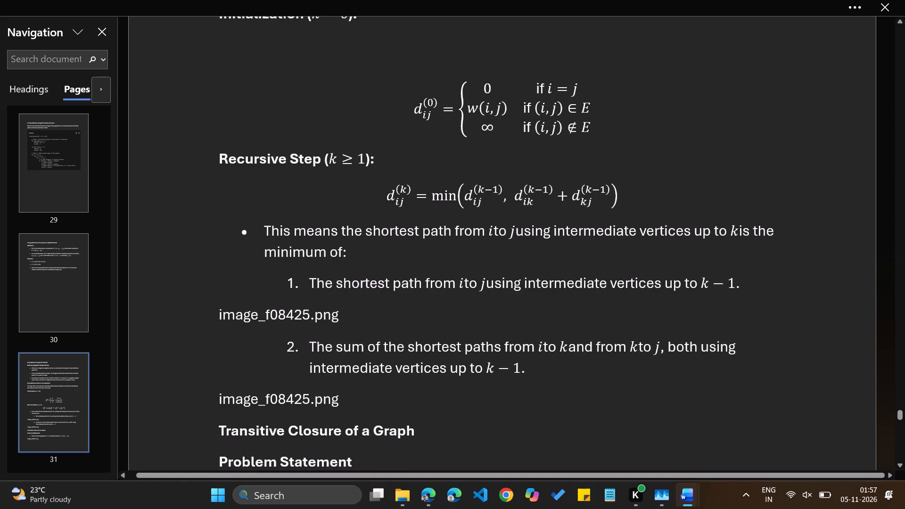
{"action": "left_click", "coordinate": [492, 234]}
{"action": "key", "text": "space"}
{"action": "left_click", "coordinate": [515, 234]}
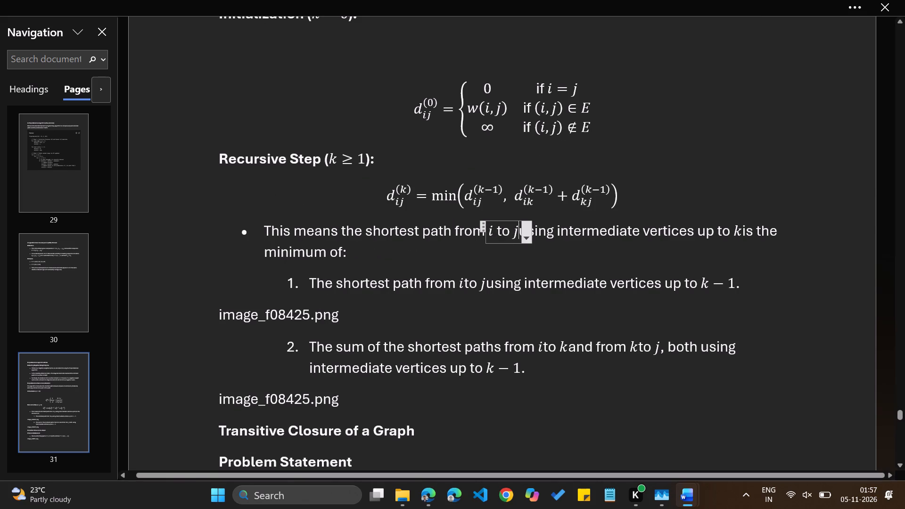
{"action": "key", "text": "space"}
{"action": "left_click", "coordinate": [714, 231]}
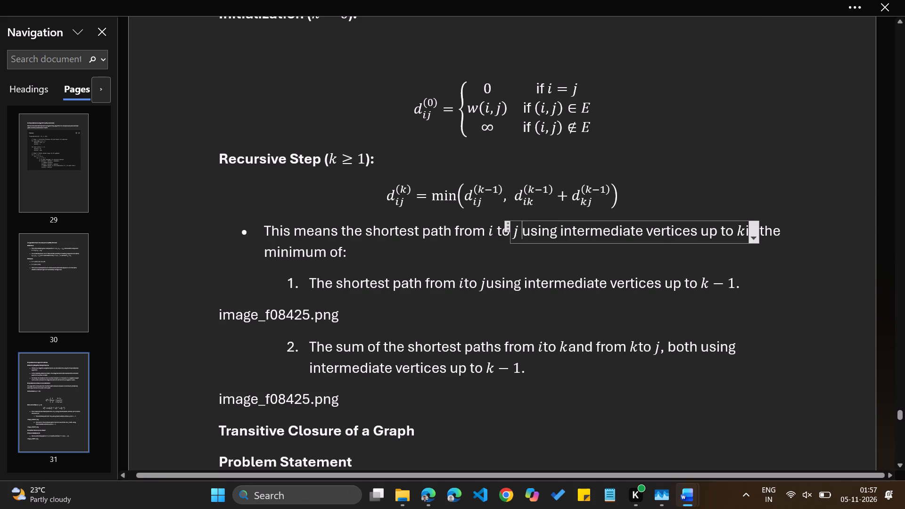
{"action": "left_click", "coordinate": [746, 234]}
{"action": "key", "text": "space"}
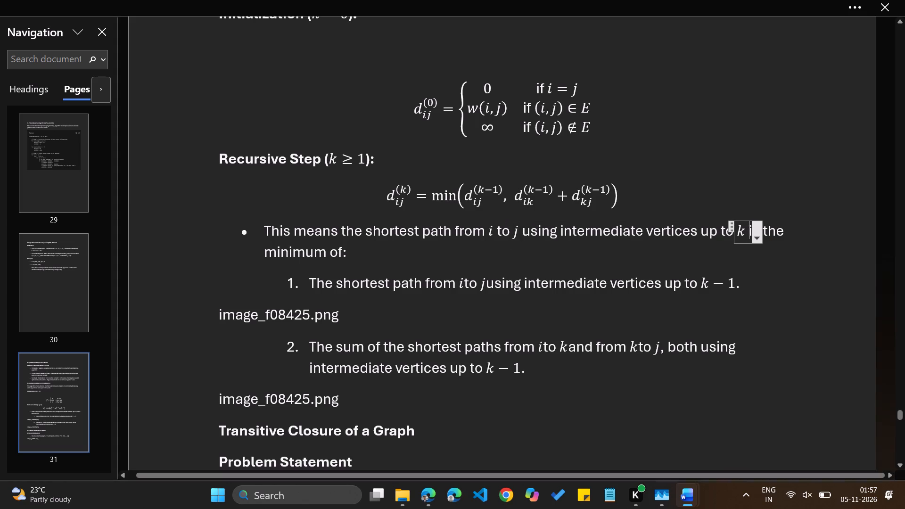
Delete the stray "image_f08425.png" line between the two numbered items under Recursive Step.
{"action": "left_click", "coordinate": [182, 316]}
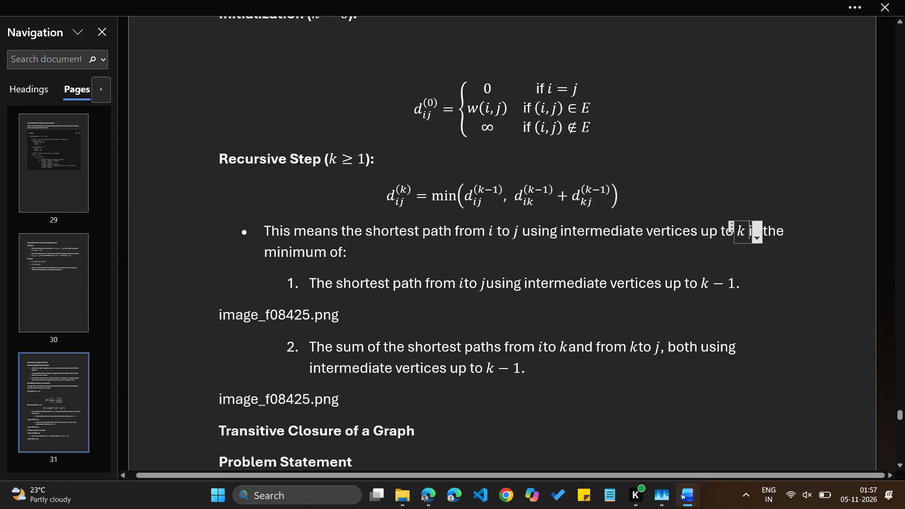
{"action": "key", "text": "Delete"}
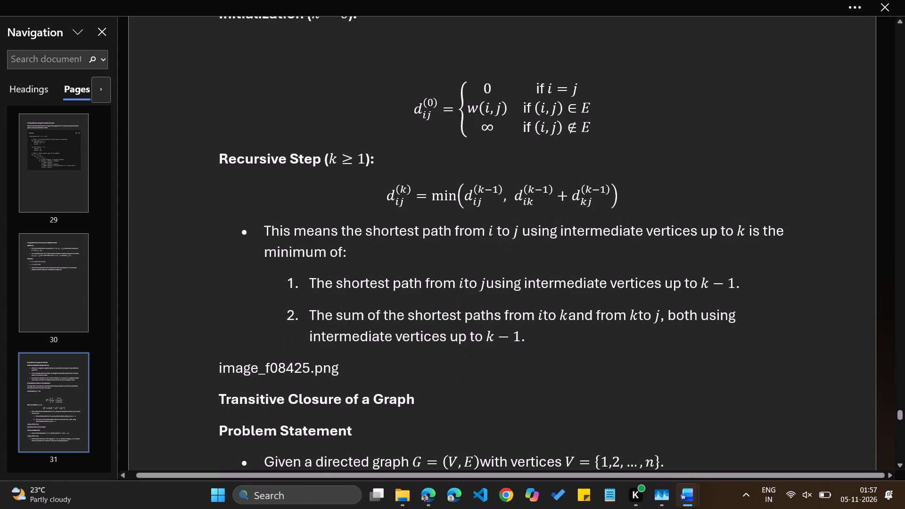
Add the missing spaces after the inline math i and j in numbered item 1 under Recursive Step.
{"action": "left_click", "coordinate": [467, 281]}
{"action": "key", "text": "Left"}
{"action": "key", "text": "space"}
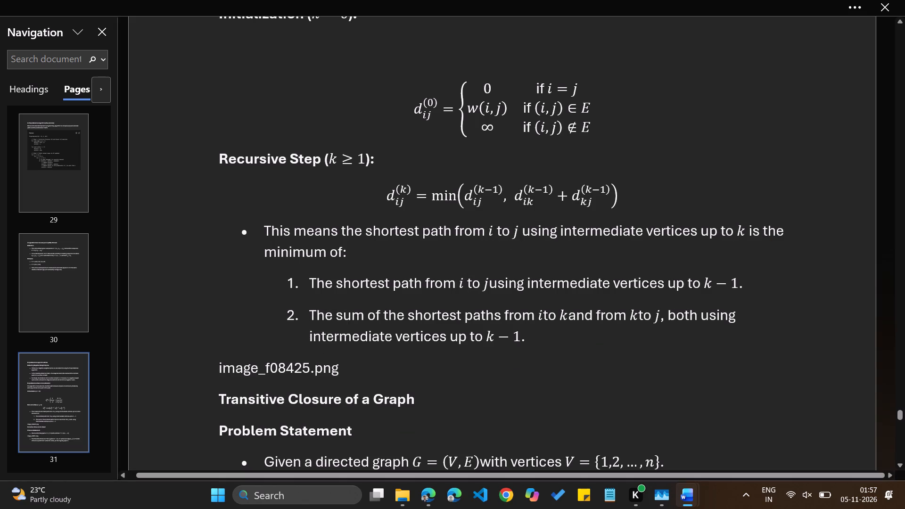
{"action": "left_click", "coordinate": [489, 283]}
{"action": "key", "text": "space"}
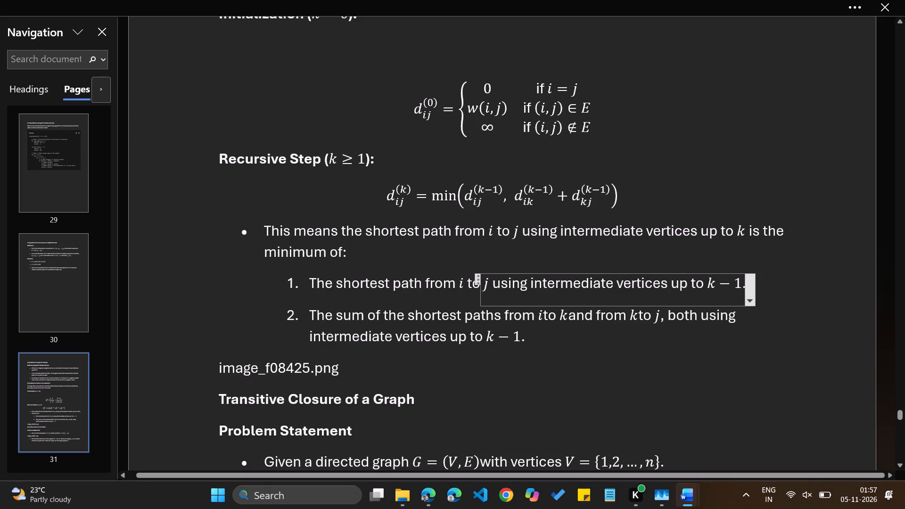
Delete the stray "image_f08425.png" line above the "Transitive Closure of a Graph" heading.
{"action": "scroll", "coordinate": [273, 354], "scroll_direction": "down", "scroll_amount": 1}
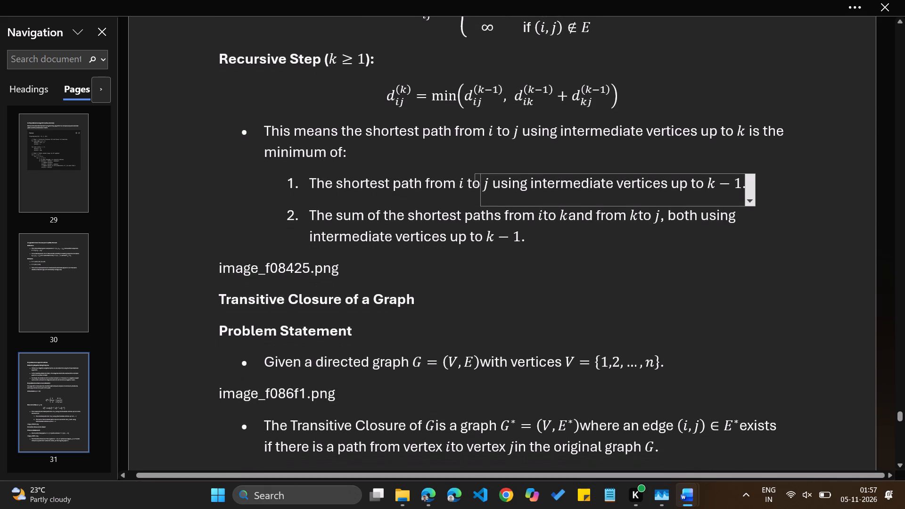
{"action": "left_click", "coordinate": [198, 277]}
{"action": "key", "text": "Delete"}
Delete the two stray "image_f086f1.png" lines between and below the Problem Statement bullets of the Transitive Closure section.
{"action": "scroll", "coordinate": [198, 277], "scroll_direction": "down", "scroll_amount": 1}
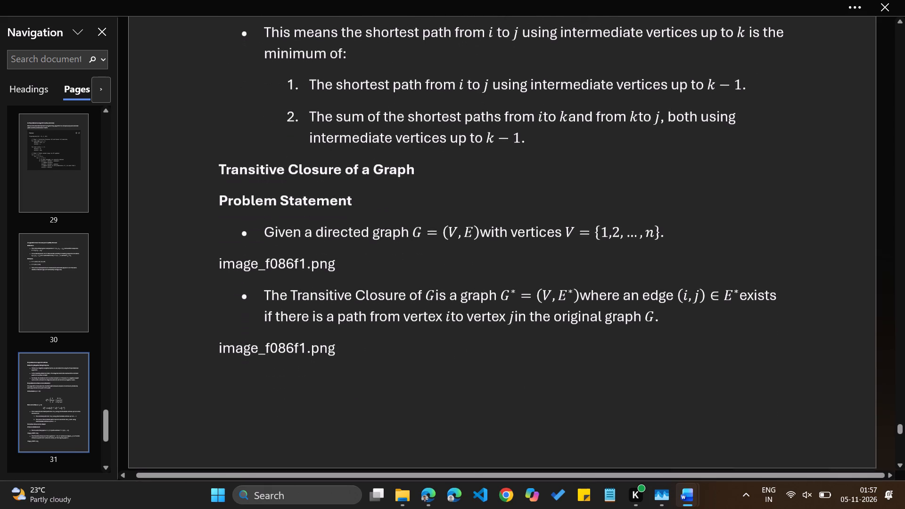
{"action": "left_click", "coordinate": [199, 252]}
{"action": "left_click", "coordinate": [197, 270]}
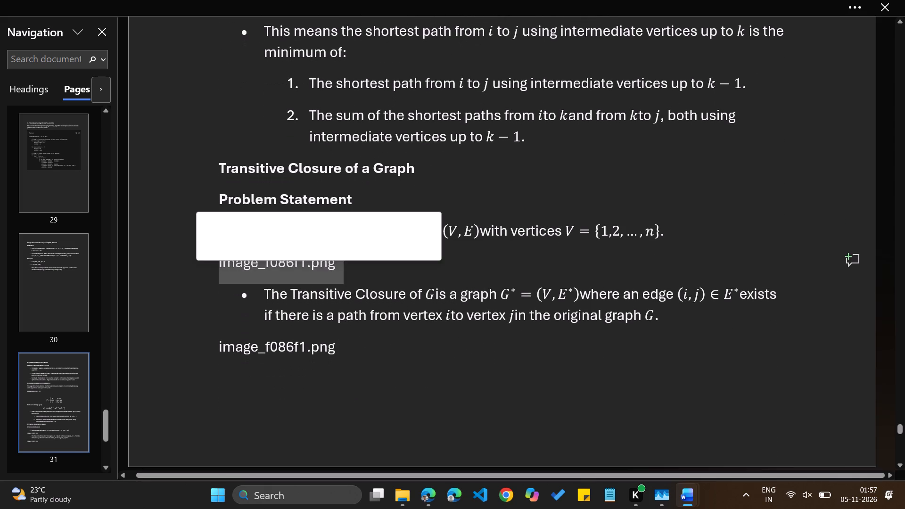
{"action": "key", "text": "Delete"}
{"action": "left_click", "coordinate": [188, 328]}
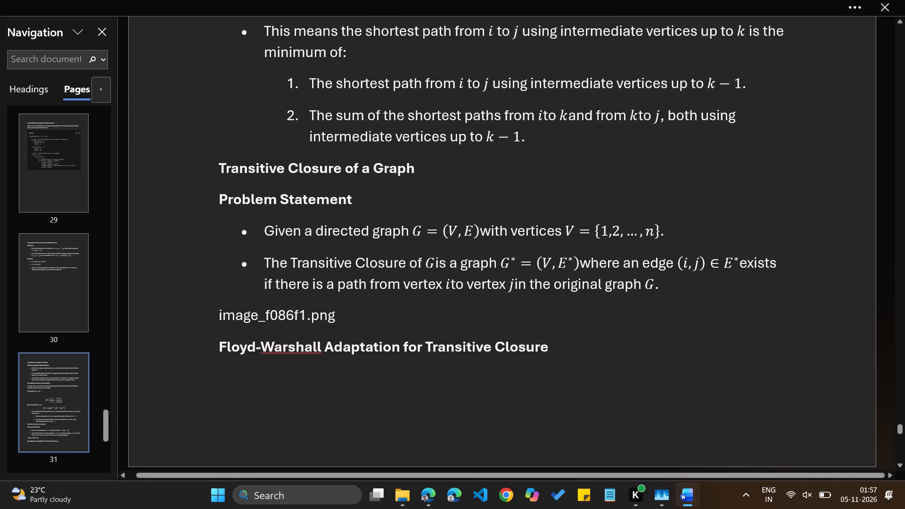
{"action": "key", "text": "Delete"}
Add the missing spaces after G = (V, E), G, G* = (V, E*), i and j in the Transitive Closure Problem Statement bullets.
{"action": "scroll", "coordinate": [328, 333], "scroll_direction": "up", "scroll_amount": 1}
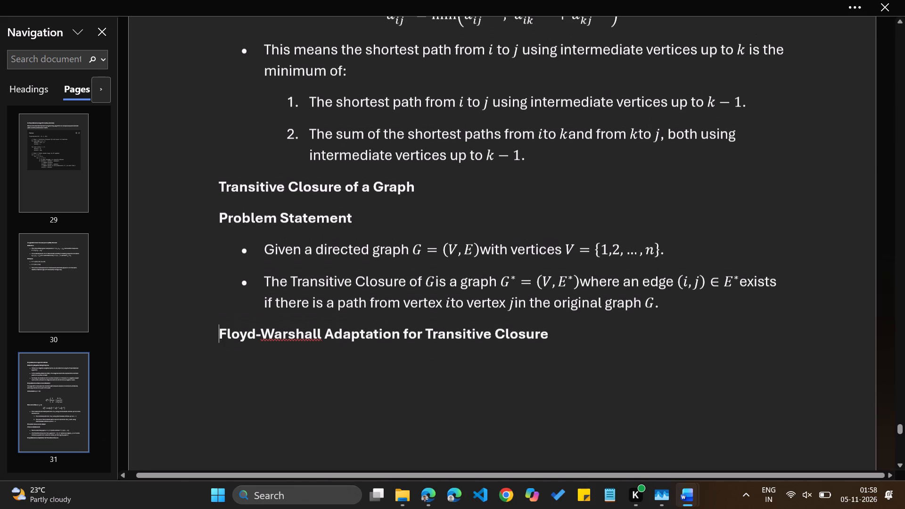
{"action": "scroll", "coordinate": [328, 333], "scroll_direction": "down", "scroll_amount": 1}
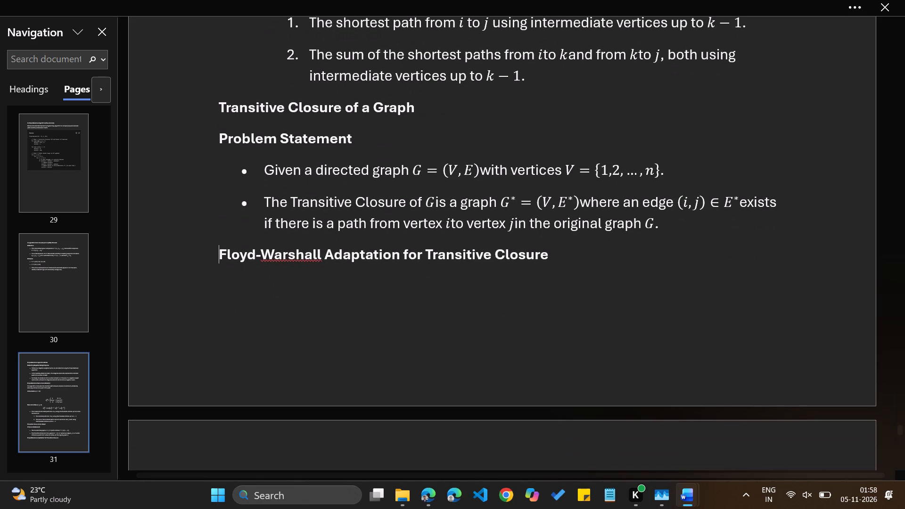
{"action": "left_click", "coordinate": [479, 172]}
{"action": "key", "text": "space"}
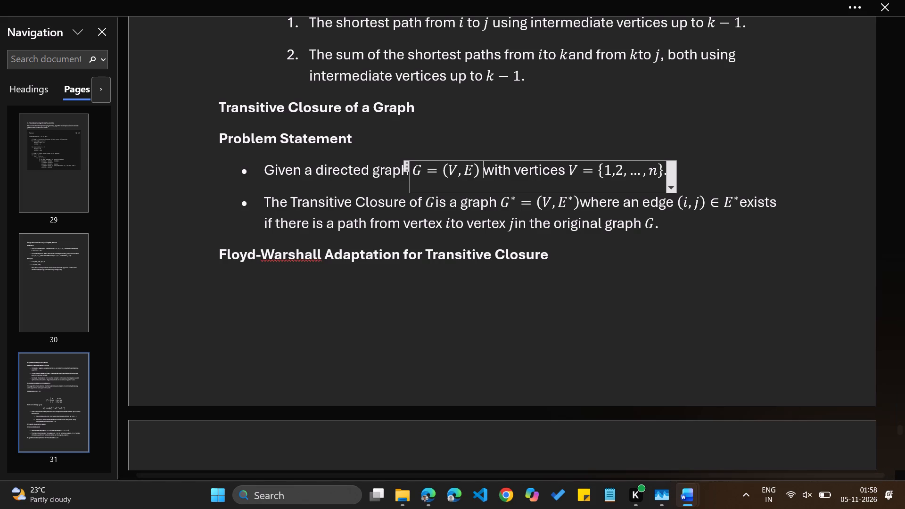
{"action": "left_click", "coordinate": [476, 224]}
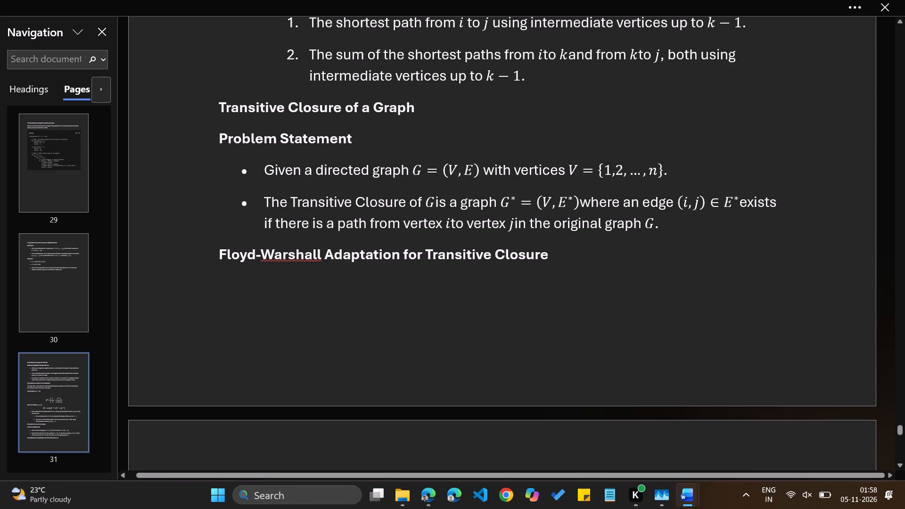
{"action": "left_click", "coordinate": [434, 204]}
{"action": "key", "text": "space"}
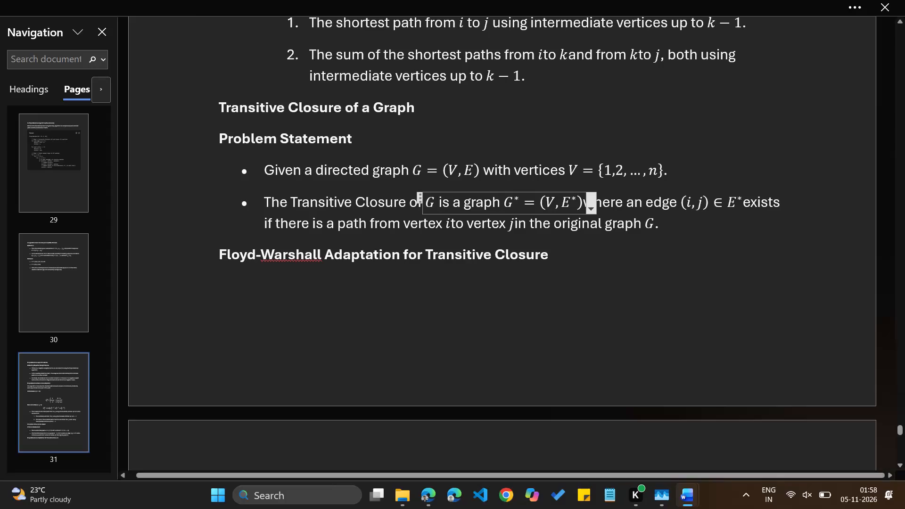
{"action": "left_click", "coordinate": [642, 213]}
{"action": "left_click", "coordinate": [585, 205]}
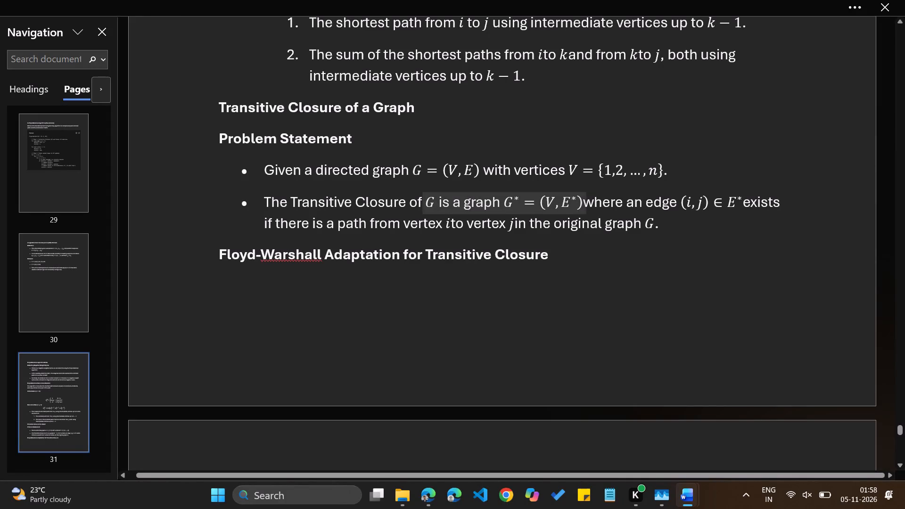
{"action": "key", "text": "space"}
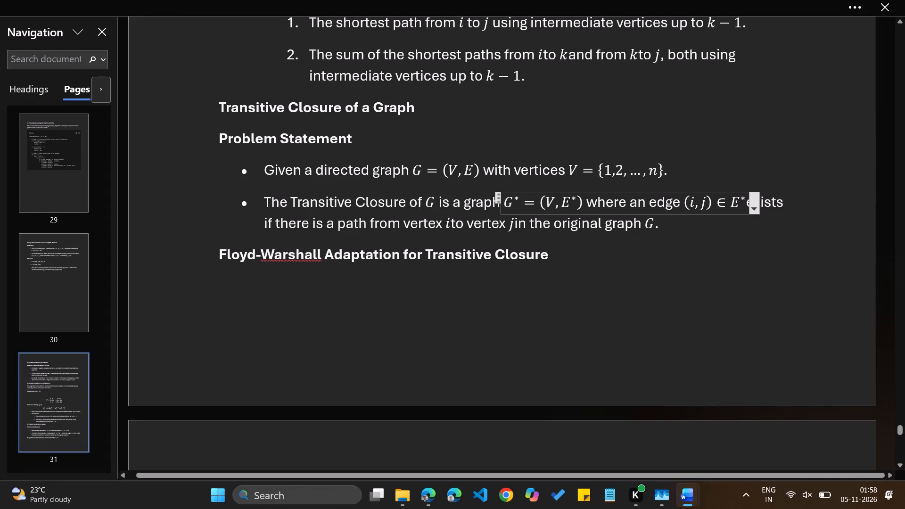
{"action": "scroll", "coordinate": [389, 250], "scroll_direction": "down", "scroll_amount": 1}
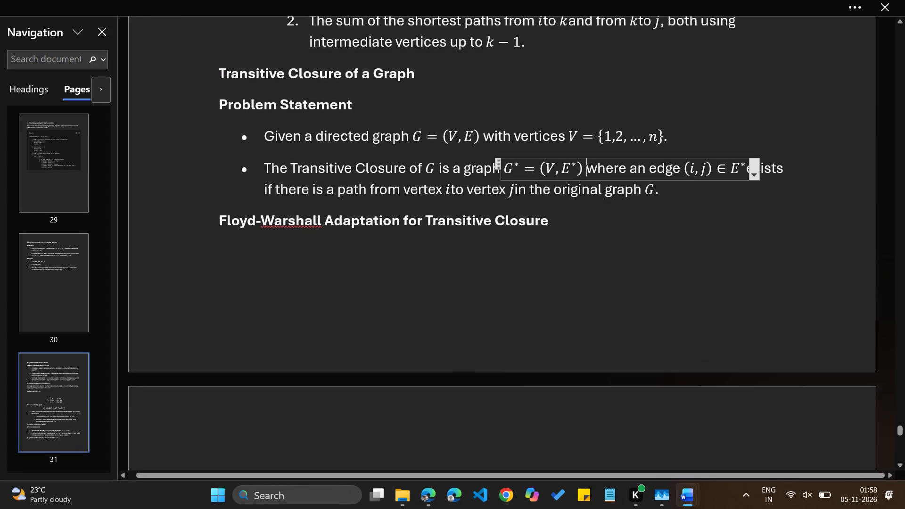
{"action": "left_click", "coordinate": [452, 190]}
{"action": "key", "text": "space"}
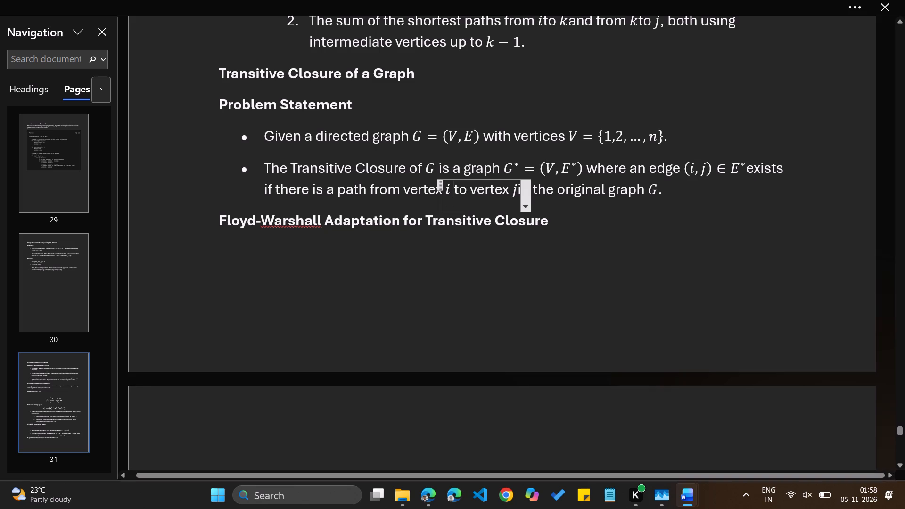
{"action": "left_click", "coordinate": [516, 196]}
{"action": "key", "text": "space"}
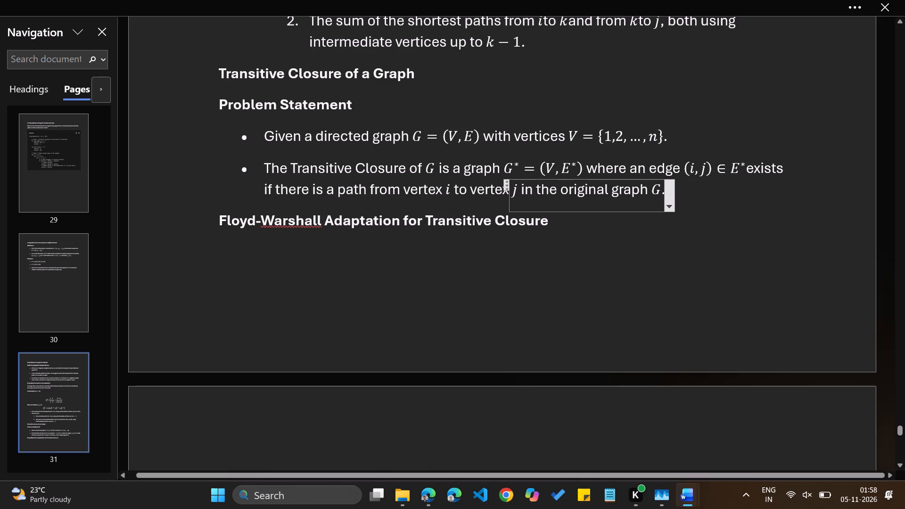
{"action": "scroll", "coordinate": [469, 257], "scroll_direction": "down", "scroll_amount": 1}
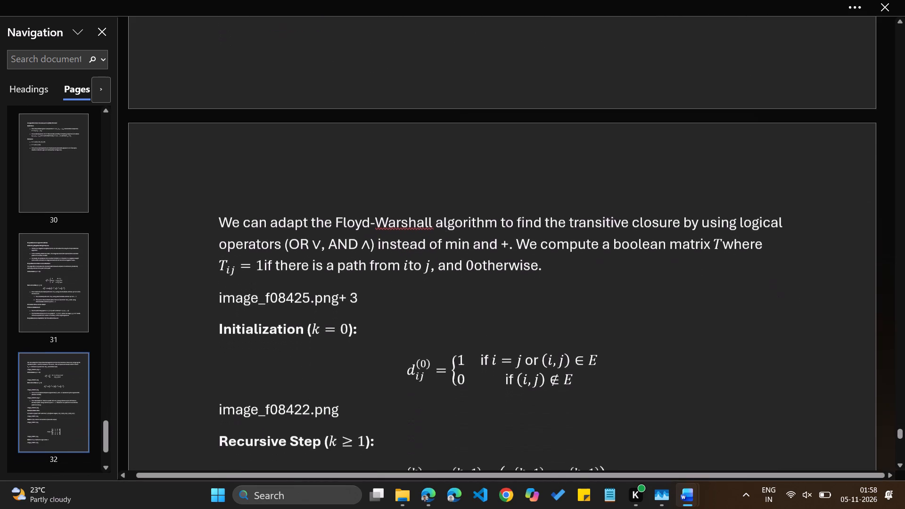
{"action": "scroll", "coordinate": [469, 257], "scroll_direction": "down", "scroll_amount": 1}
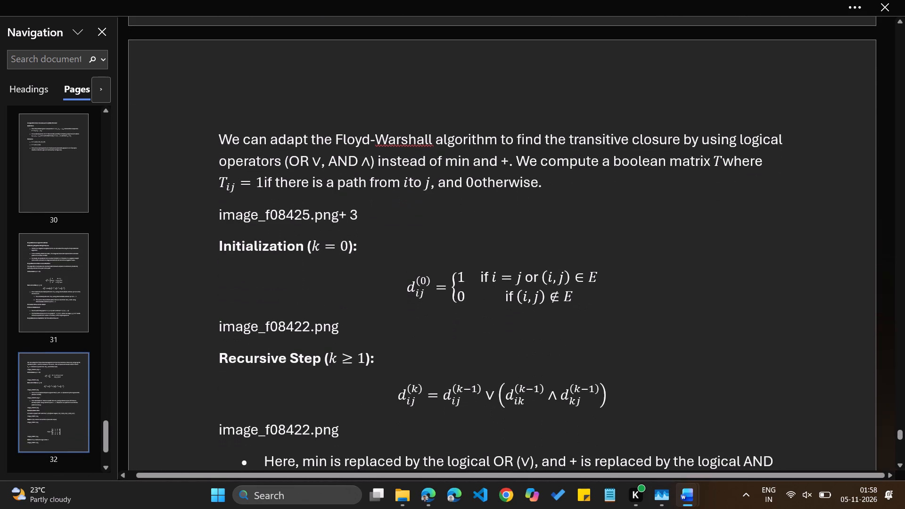
Delete the stray filename lines above Initialization (k = 0), above Recursive Step (k ≥ 1) and below the recursive formula in the Transitive Closure section.
{"action": "scroll", "coordinate": [469, 257], "scroll_direction": "down", "scroll_amount": 1}
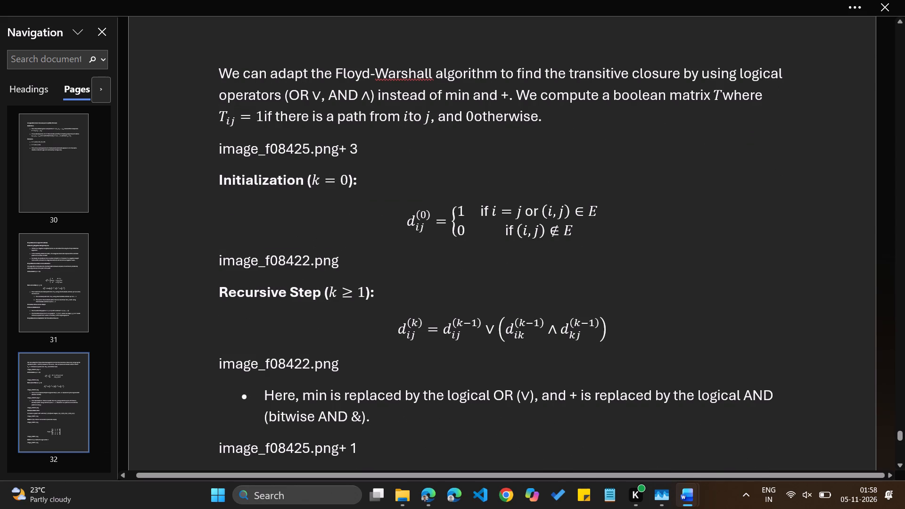
{"action": "left_click", "coordinate": [205, 157]}
{"action": "key", "text": "Delete"}
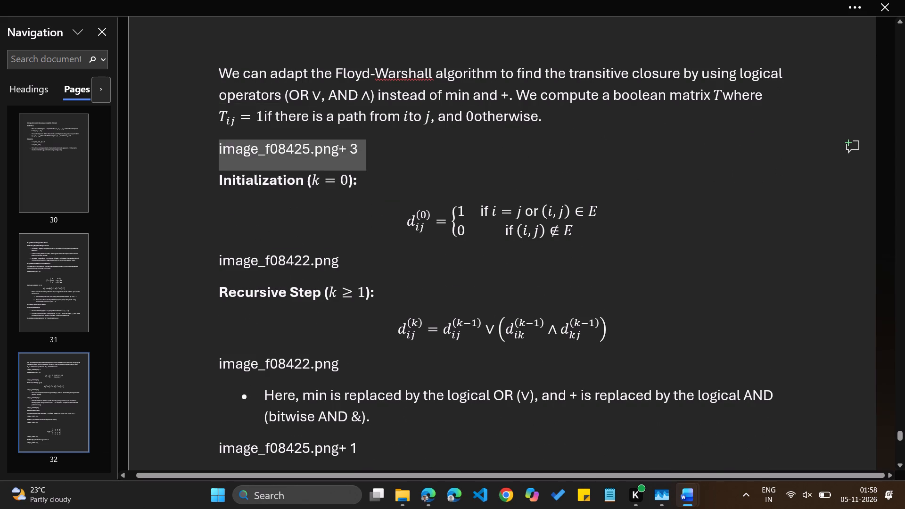
{"action": "left_click", "coordinate": [200, 239]}
{"action": "key", "text": "Delete"}
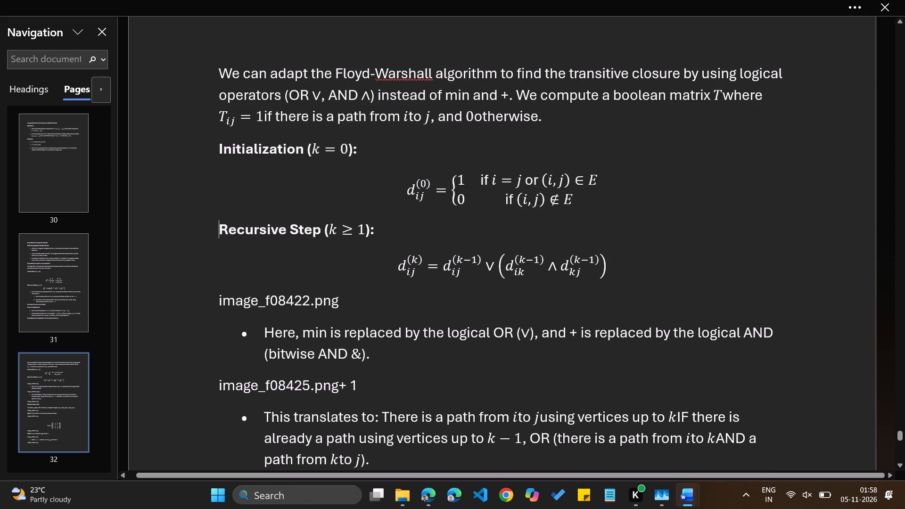
{"action": "left_click", "coordinate": [193, 317]}
{"action": "key", "text": "Delete"}
Delete the trailing "(bitwise AND &)." line from the first bullet under Recursive Step.
{"action": "scroll", "coordinate": [193, 317], "scroll_direction": "down", "scroll_amount": 1}
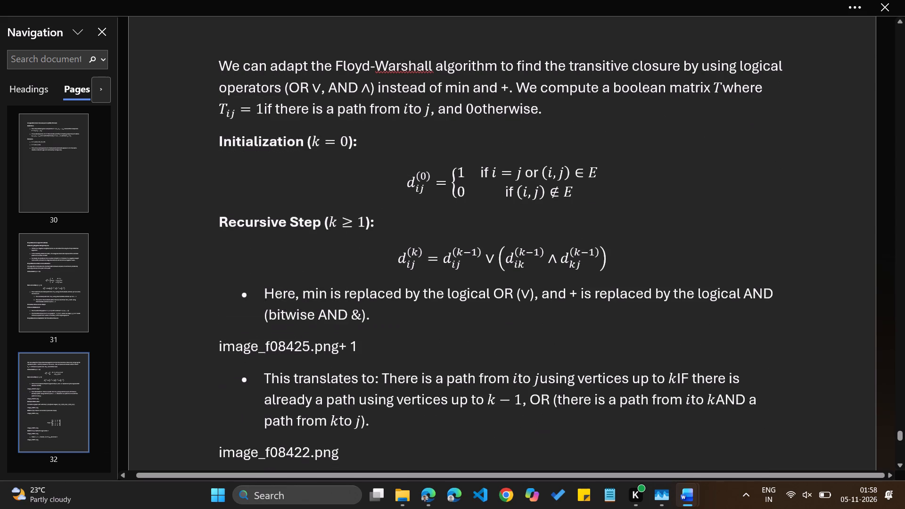
{"action": "scroll", "coordinate": [193, 317], "scroll_direction": "down", "scroll_amount": 1}
{"action": "left_click", "coordinate": [200, 263]}
{"action": "key", "text": "Delete"}
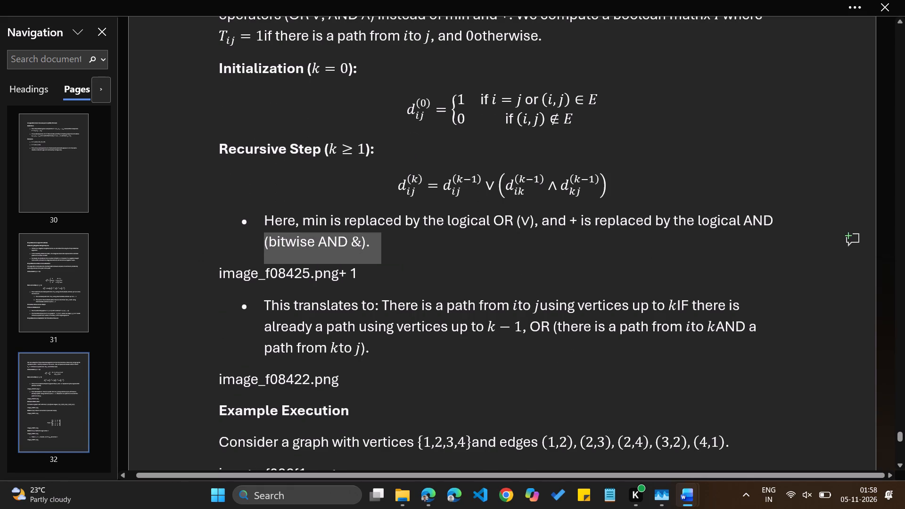
Delete the stray "image_f08422.png" line above the Example Execution heading.
{"action": "scroll", "coordinate": [200, 263], "scroll_direction": "down", "scroll_amount": 1}
{"action": "left_click", "coordinate": [195, 319]}
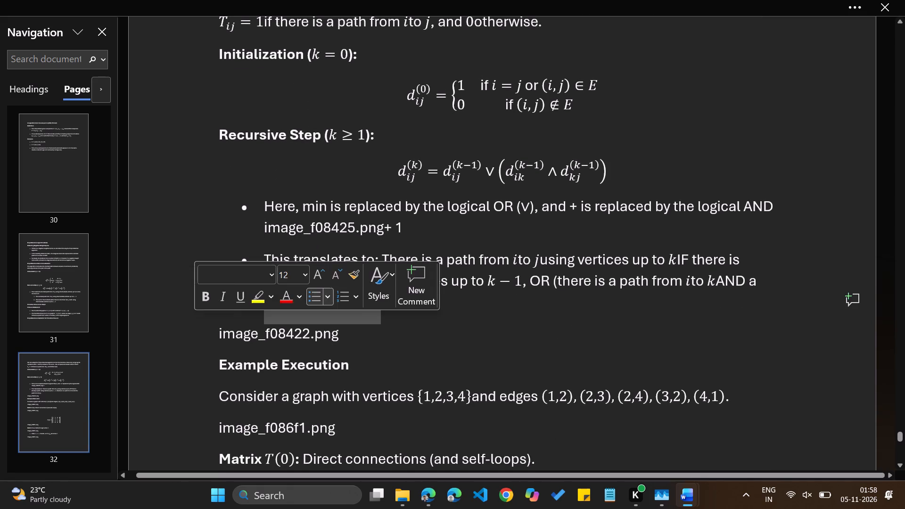
{"action": "left_click", "coordinate": [195, 334]}
{"action": "key", "text": "Delete"}
Delete the three stray "image_f086f1.png" lines under the Example Execution sentence, under the Matrix T(0) heading and below the T(0) matrix.
{"action": "scroll", "coordinate": [195, 334], "scroll_direction": "down", "scroll_amount": 1}
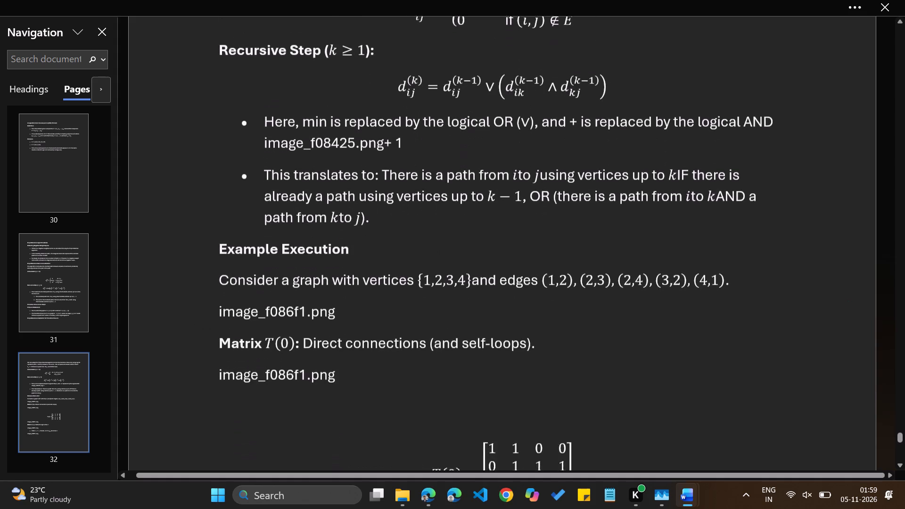
{"action": "scroll", "coordinate": [195, 334], "scroll_direction": "down", "scroll_amount": 1}
{"action": "left_click", "coordinate": [193, 249]}
{"action": "key", "text": "Delete"}
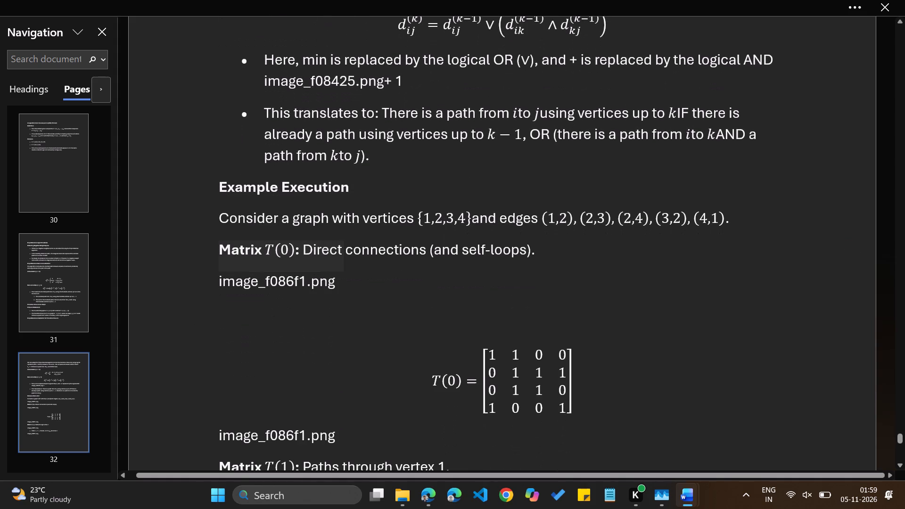
{"action": "left_click", "coordinate": [192, 284]}
{"action": "key", "text": "Delete"}
{"action": "left_click", "coordinate": [189, 405]}
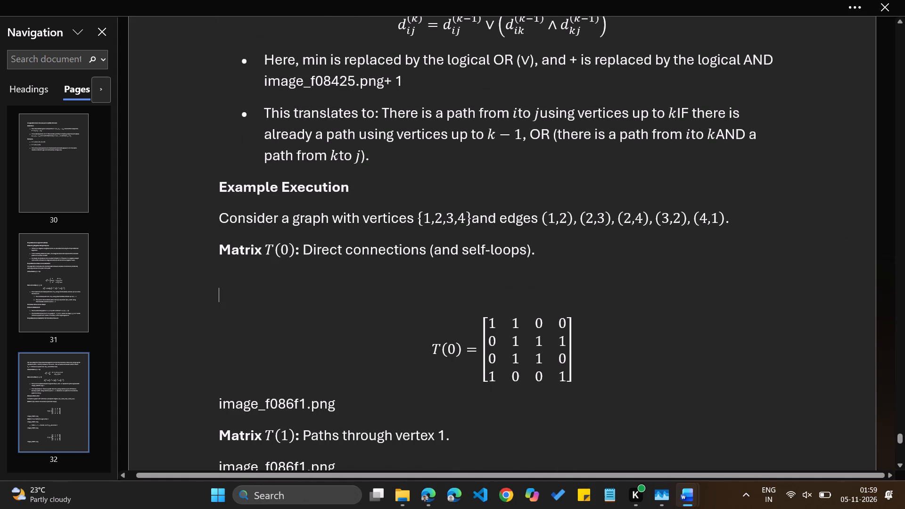
{"action": "key", "text": "Delete"}
Delete the three stray "image_f086f1.png" lines above and below the Matrix T(1) path bullet and below the T(1) matrix.
{"action": "scroll", "coordinate": [189, 405], "scroll_direction": "down", "scroll_amount": 1}
{"action": "left_click", "coordinate": [202, 294]}
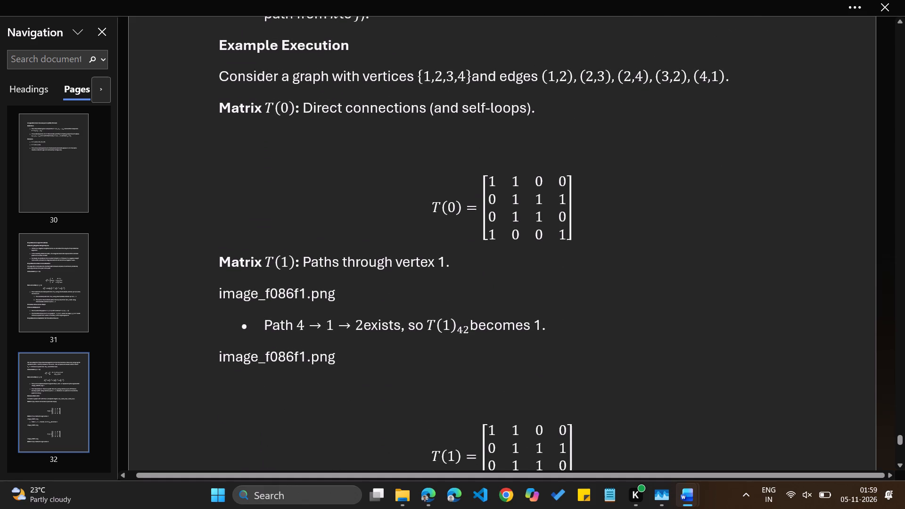
{"action": "key", "text": "Delete"}
{"action": "left_click", "coordinate": [199, 326]}
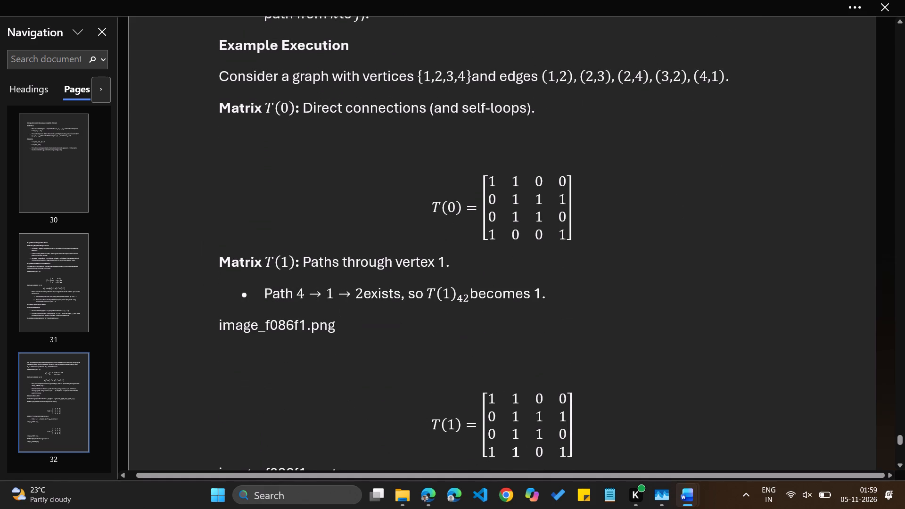
{"action": "key", "text": "Delete"}
{"action": "scroll", "coordinate": [195, 362], "scroll_direction": "down", "scroll_amount": 1}
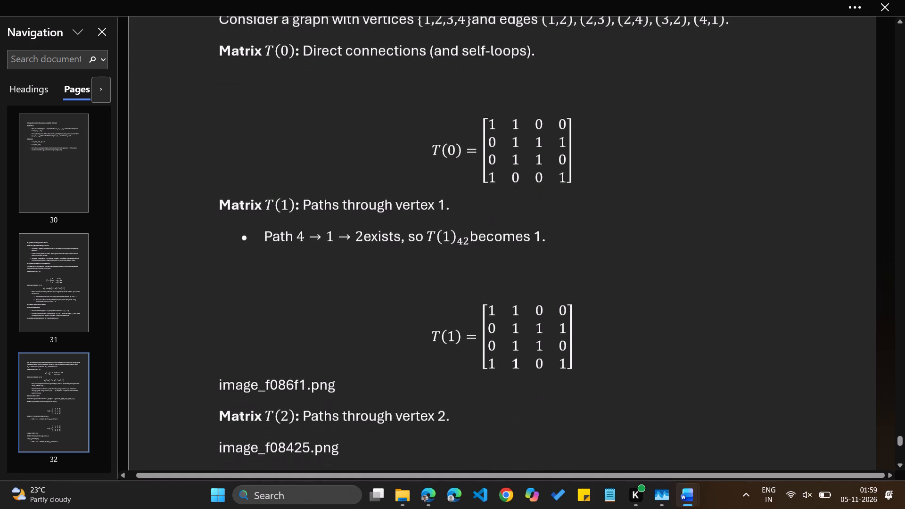
{"action": "left_click", "coordinate": [203, 383]}
{"action": "key", "text": "Delete"}
Delete the three stray "image_f08425.png" lines preceding each of the path bullets under Matrix T(2).
{"action": "scroll", "coordinate": [203, 383], "scroll_direction": "down", "scroll_amount": 1}
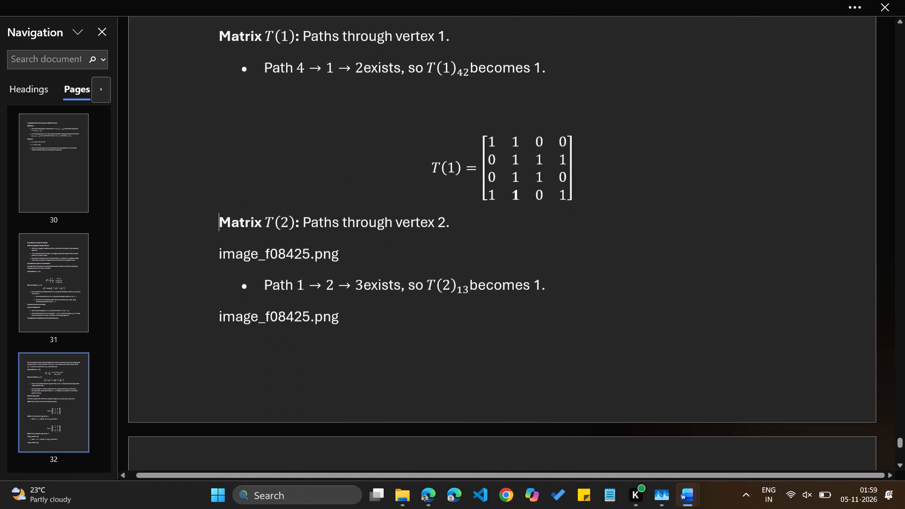
{"action": "left_click", "coordinate": [199, 258]}
{"action": "key", "text": "Delete"}
{"action": "left_click", "coordinate": [199, 271]}
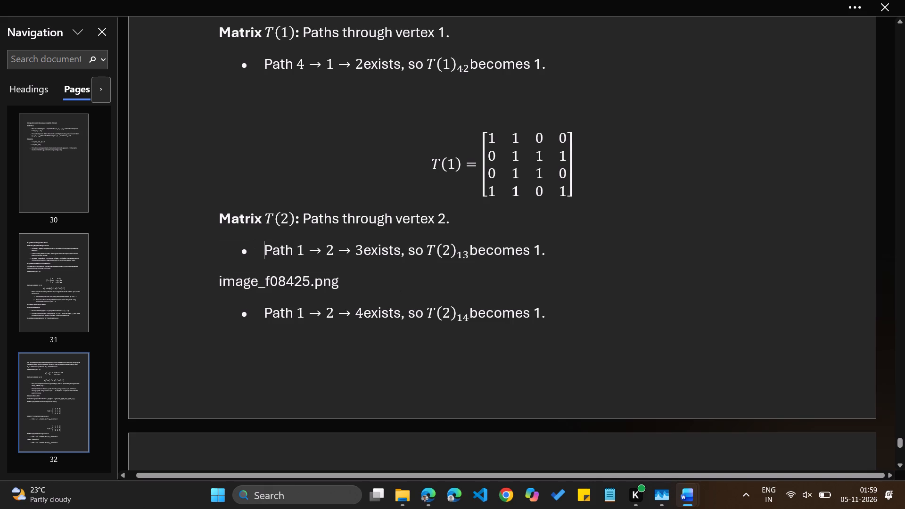
{"action": "left_click", "coordinate": [196, 290]}
{"action": "key", "text": "Delete"}
{"action": "scroll", "coordinate": [196, 290], "scroll_direction": "down", "scroll_amount": 1}
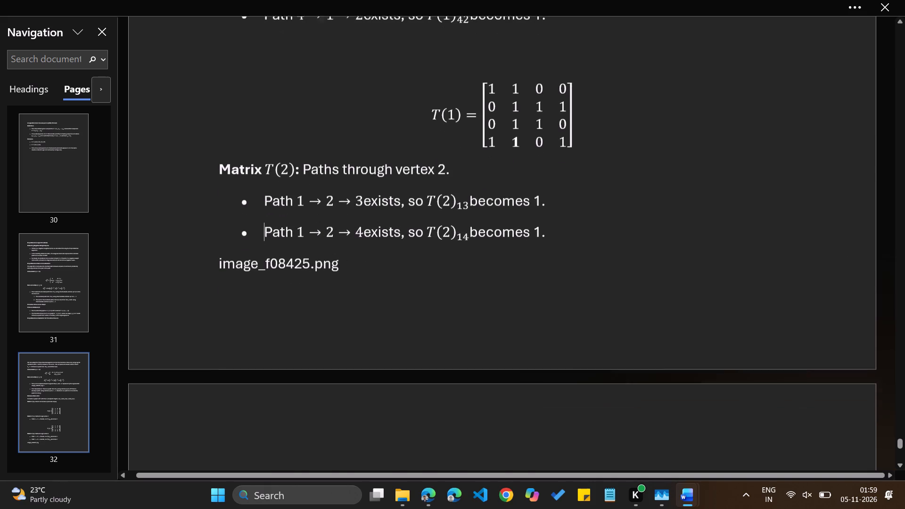
{"action": "scroll", "coordinate": [196, 290], "scroll_direction": "down", "scroll_amount": 1}
{"action": "left_click", "coordinate": [204, 248]}
{"action": "key", "text": "Delete"}
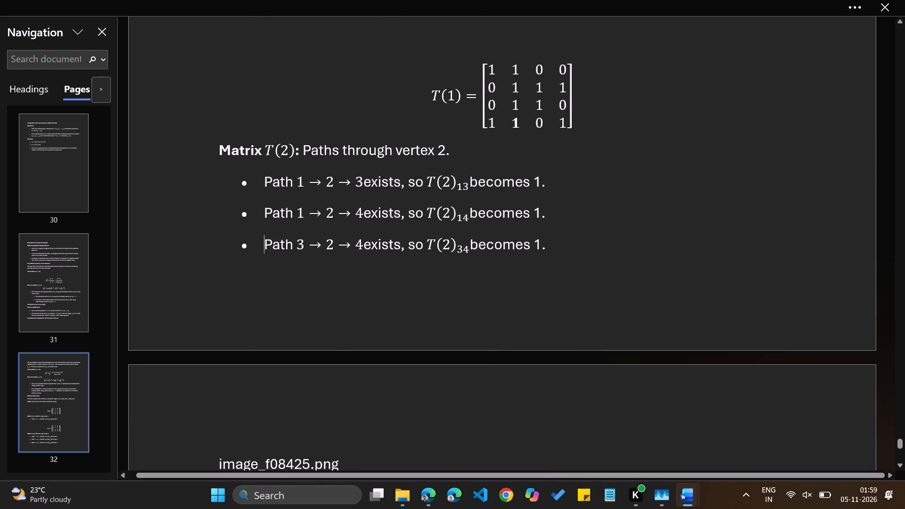
Delete the three stray "image_f08425.png" lines above and below the T(2) matrix and after the closing note.
{"action": "scroll", "coordinate": [211, 313], "scroll_direction": "down", "scroll_amount": 2}
{"action": "left_click", "coordinate": [197, 263]}
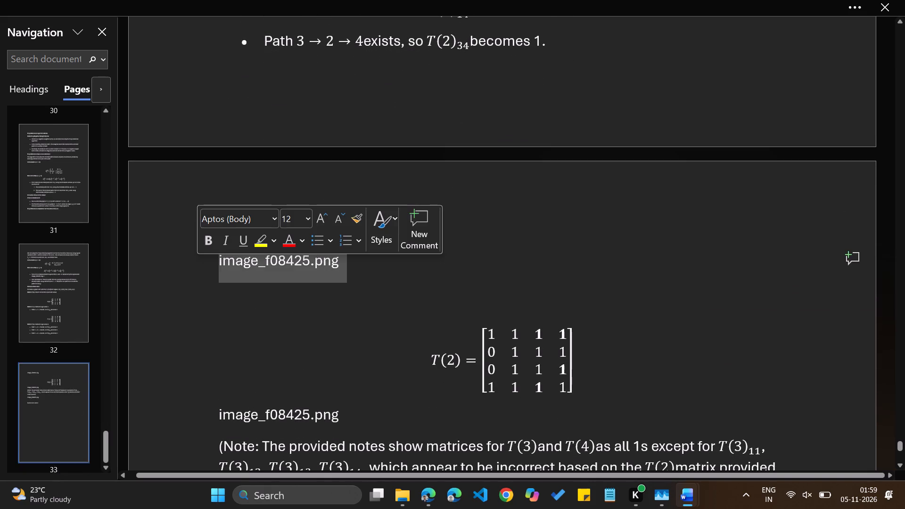
{"action": "key", "text": "Delete"}
{"action": "scroll", "coordinate": [197, 263], "scroll_direction": "down", "scroll_amount": 1}
{"action": "left_click", "coordinate": [199, 204]}
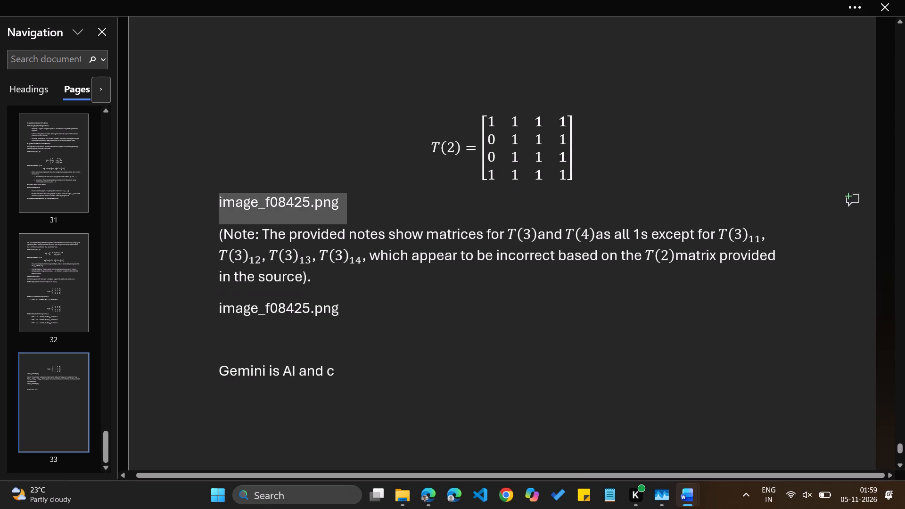
{"action": "key", "text": "Delete"}
{"action": "left_click", "coordinate": [191, 286]}
{"action": "key", "text": "Delete"}
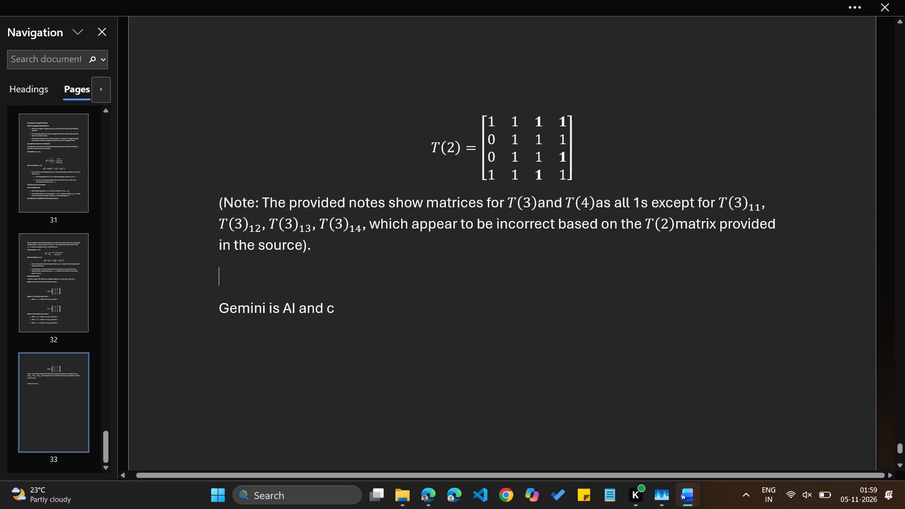
Delete the leftover "Gemini is AI and c" text and the blank line above it at the document's end.
{"action": "left_click_drag", "start_coordinate": [362, 319], "coordinate": [210, 288]}
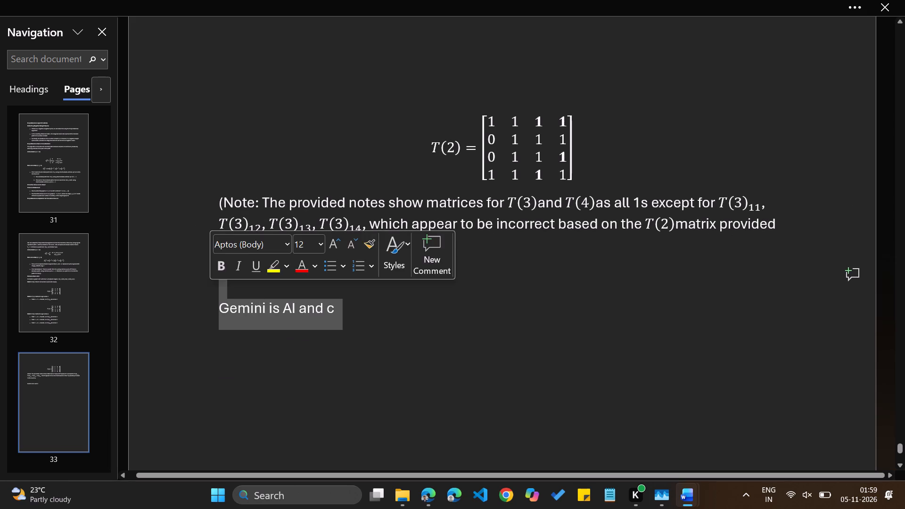
{"action": "key", "text": "BackSpace"}
Save the document to OneDrive as "Algorithmic design and analysis~ PART2".
{"action": "scroll", "coordinate": [339, 347], "scroll_direction": "down", "scroll_amount": 8}
{"action": "scroll", "coordinate": [339, 347], "scroll_direction": "up", "scroll_amount": 10}
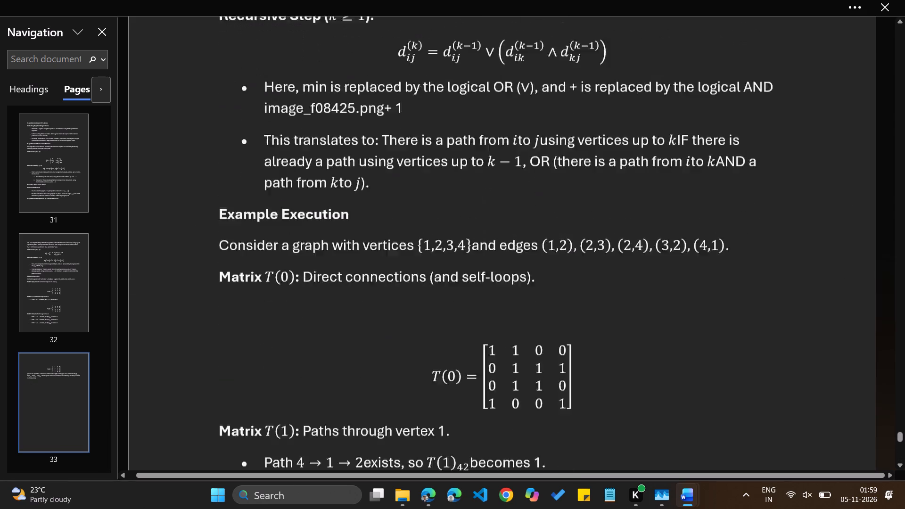
{"action": "scroll", "coordinate": [339, 347], "scroll_direction": "up", "scroll_amount": 20}
{"action": "scroll", "coordinate": [339, 347], "scroll_direction": "up", "scroll_amount": 20}
{"action": "scroll", "coordinate": [339, 347], "scroll_direction": "up", "scroll_amount": 15}
{"action": "left_click", "coordinate": [337, 0]}
{"action": "left_click", "coordinate": [242, 21]}
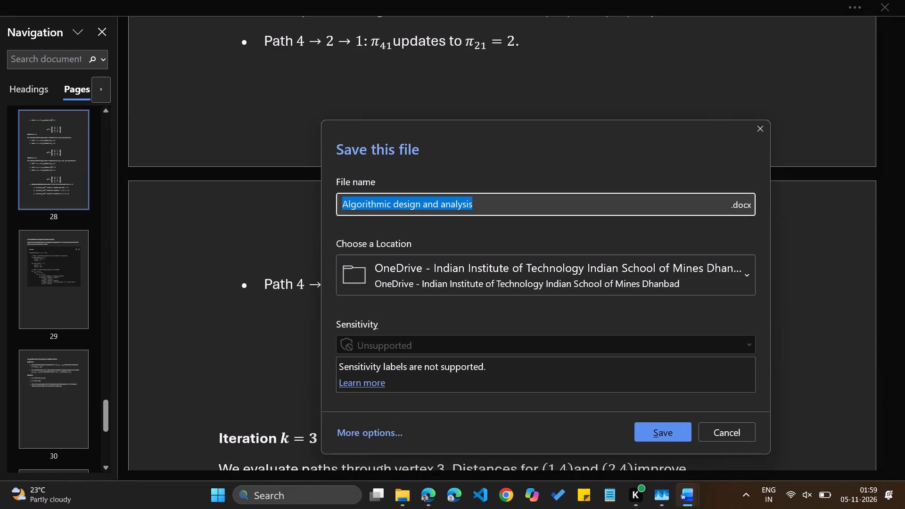
{"action": "left_click", "coordinate": [503, 205]}
{"action": "type", "text": "~ PART@"}
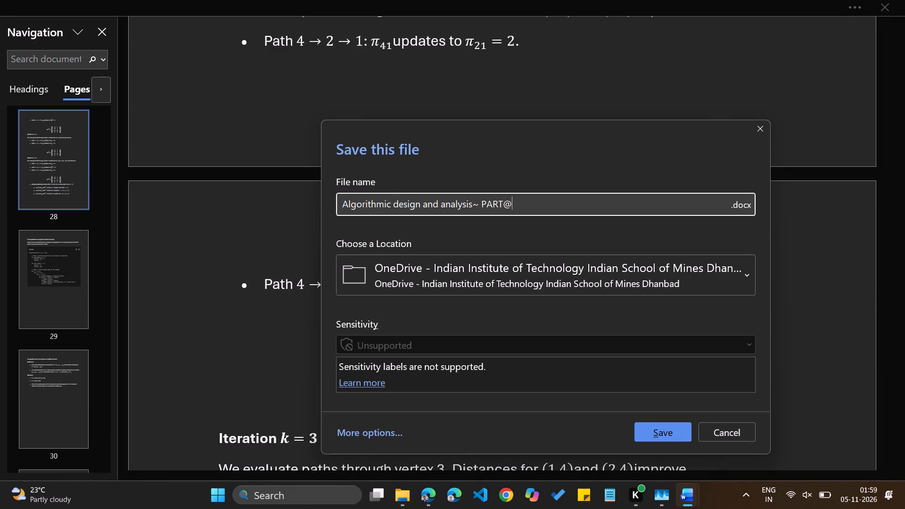
{"action": "key", "text": "BackSpace"}
{"action": "key", "text": "2"}
{"action": "key", "text": "Return"}
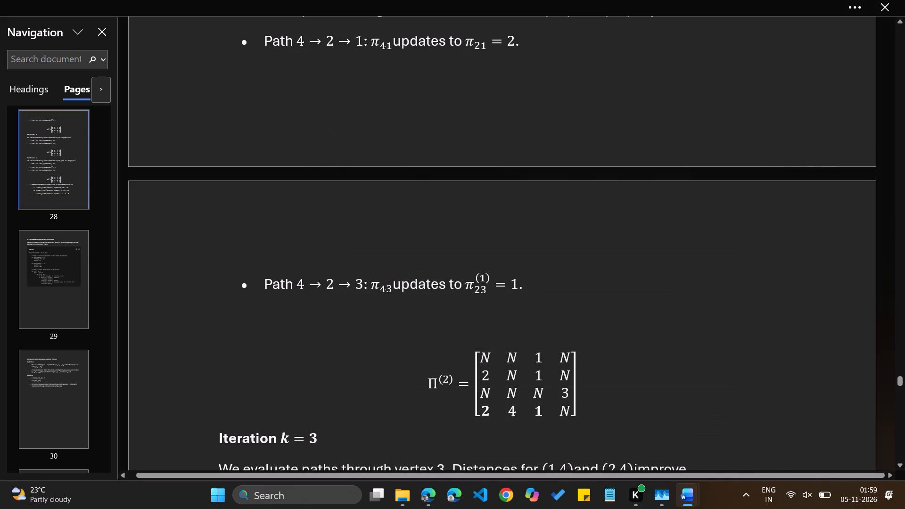
{"action": "left_click", "coordinate": [299, 0]}
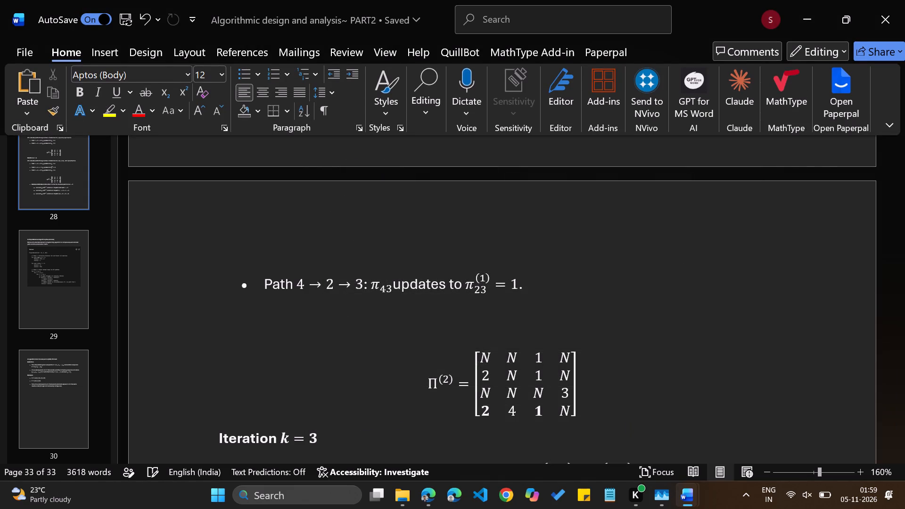
{"action": "left_click", "coordinate": [18, 42]}
{"action": "left_click", "coordinate": [48, 148]}
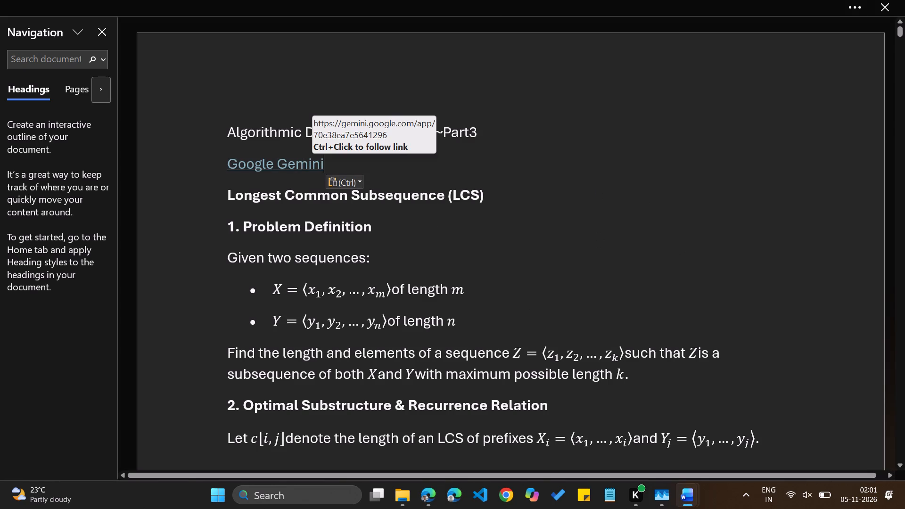
{"action": "left_click", "coordinate": [321, 208]}
{"action": "left_click", "coordinate": [315, 169]}
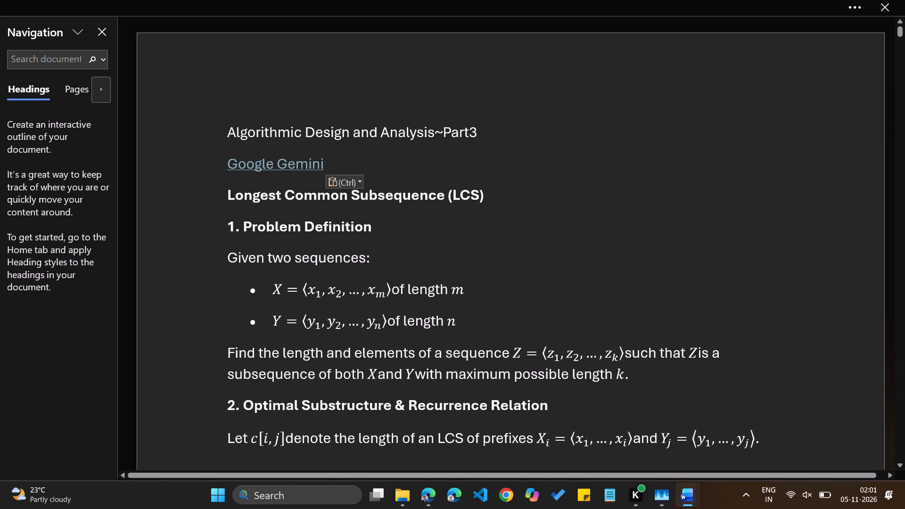
Insert missing spaces after X, Y, the sequence Z = ⟨z1, …, zk⟩ and Z in the "Find the length and elements" sentence under Problem Definition.
{"action": "scroll", "coordinate": [332, 217], "scroll_direction": "down", "scroll_amount": 1}
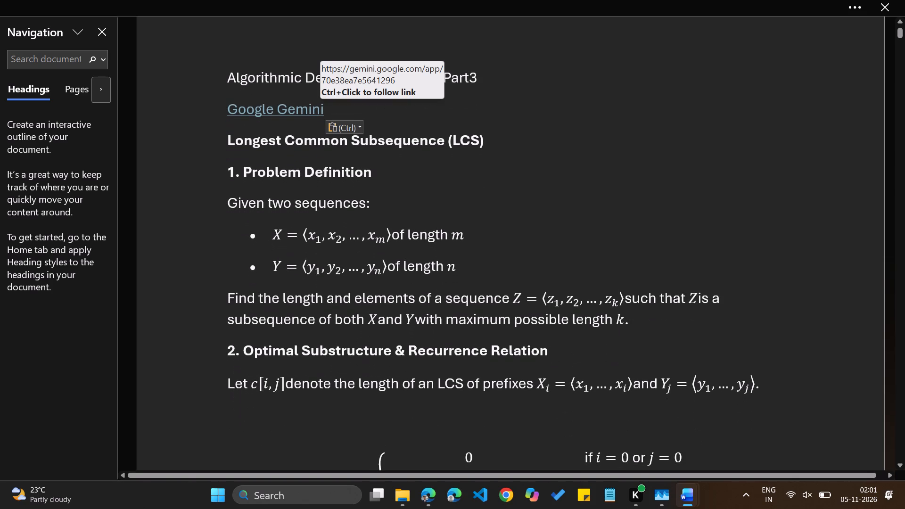
{"action": "scroll", "coordinate": [330, 176], "scroll_direction": "down", "scroll_amount": 1}
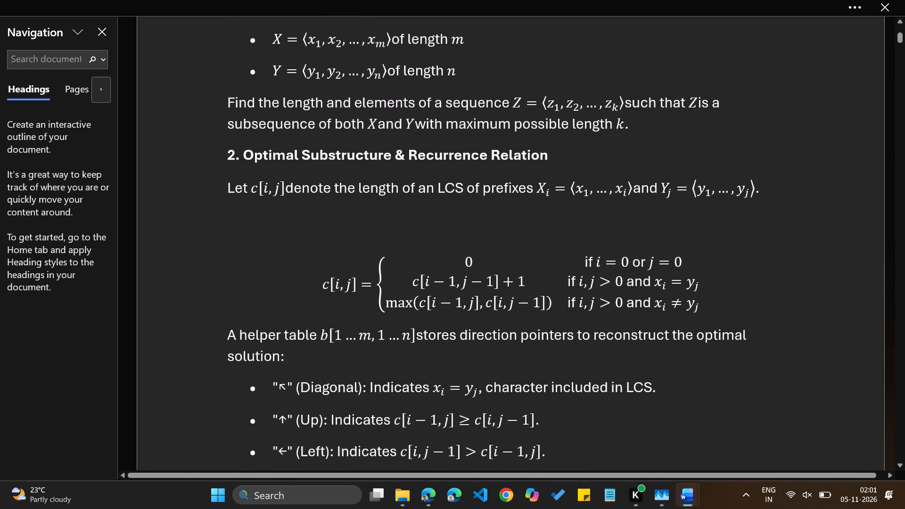
{"action": "left_click", "coordinate": [379, 128]}
{"action": "key", "text": "space"}
{"action": "left_click", "coordinate": [419, 128]}
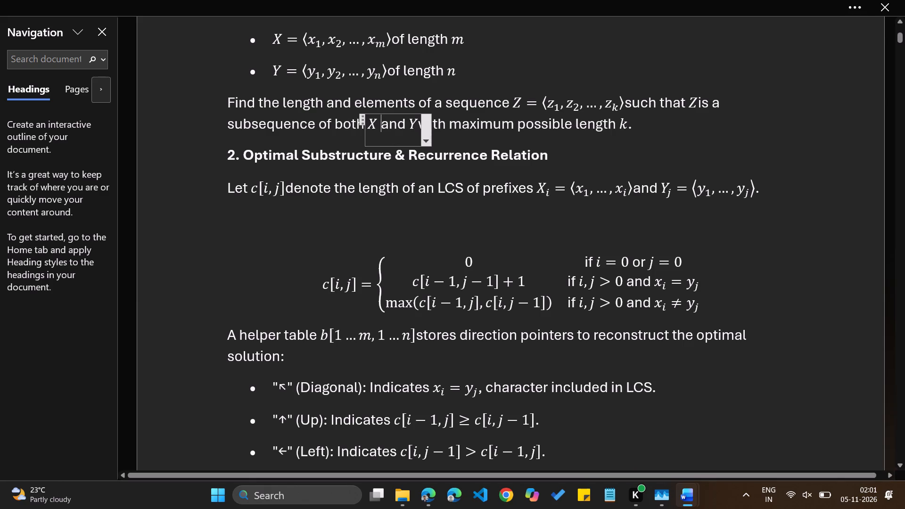
{"action": "key", "text": "space"}
{"action": "left_click", "coordinate": [630, 107]}
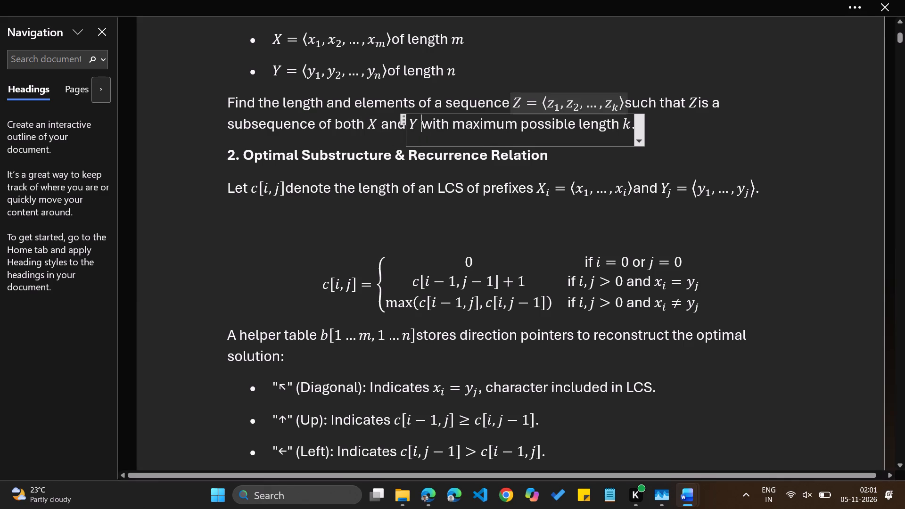
{"action": "key", "text": "Left"}
{"action": "key", "text": "space"}
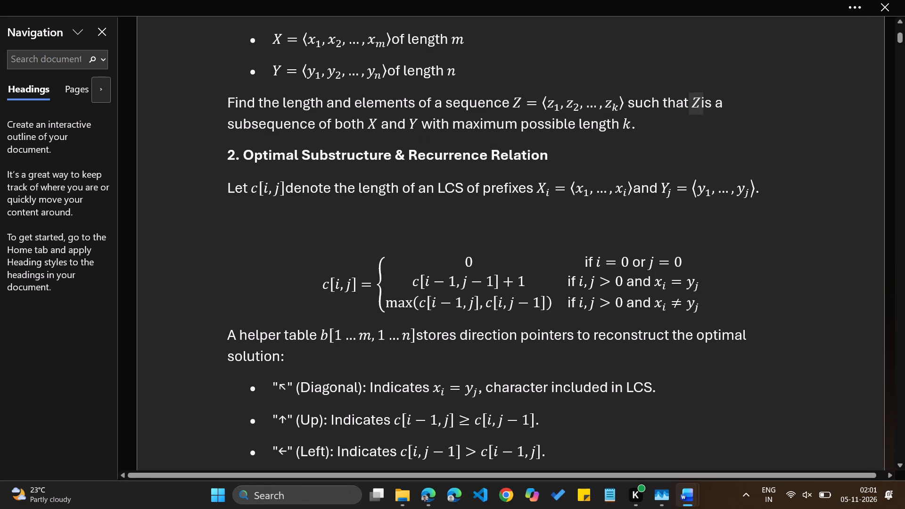
{"action": "left_click", "coordinate": [700, 100]}
{"action": "key", "text": "space"}
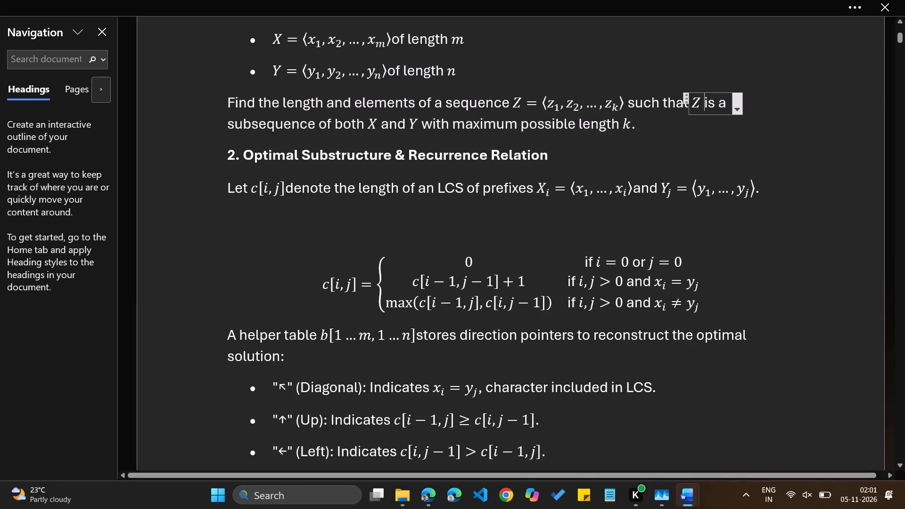
Close the Navigation pane.
{"action": "scroll", "coordinate": [586, 181], "scroll_direction": "down", "scroll_amount": 1}
{"action": "scroll", "coordinate": [564, 213], "scroll_direction": "up", "scroll_amount": 1}
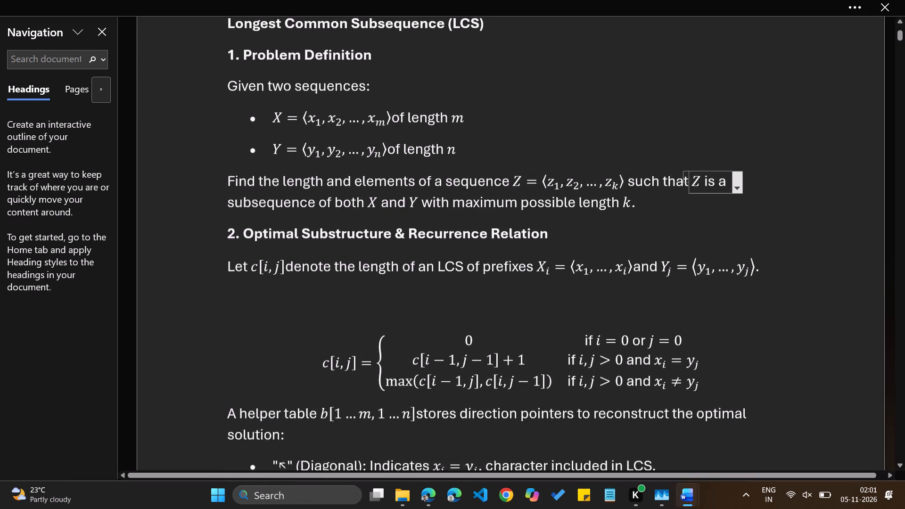
{"action": "scroll", "coordinate": [564, 213], "scroll_direction": "up", "scroll_amount": 3}
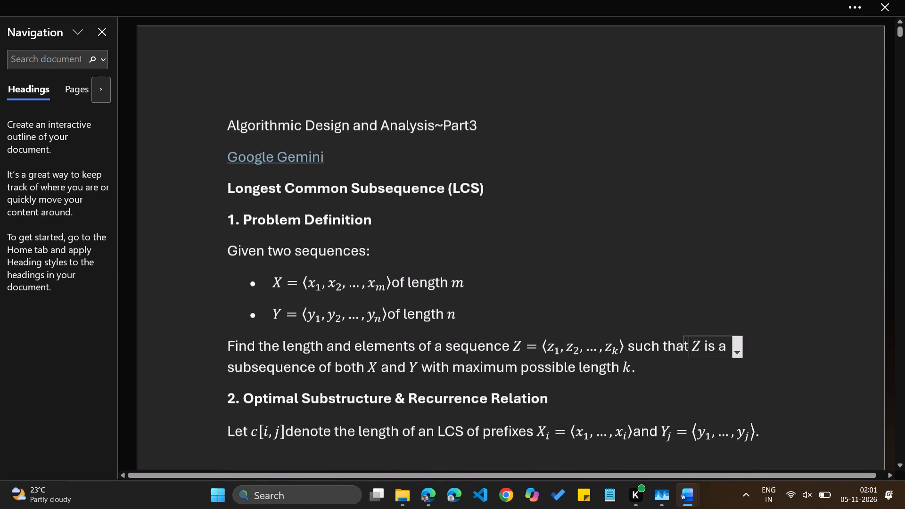
{"action": "scroll", "coordinate": [564, 213], "scroll_direction": "up", "scroll_amount": 1}
{"action": "scroll", "coordinate": [564, 213], "scroll_direction": "down", "scroll_amount": 1}
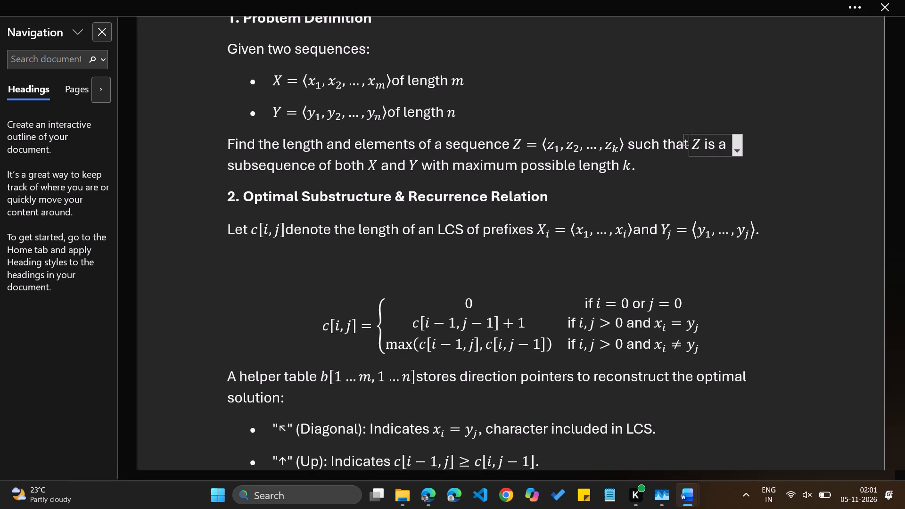
{"action": "left_click", "coordinate": [96, 29]}
{"action": "scroll", "coordinate": [138, 185], "scroll_direction": "up", "scroll_amount": 1}
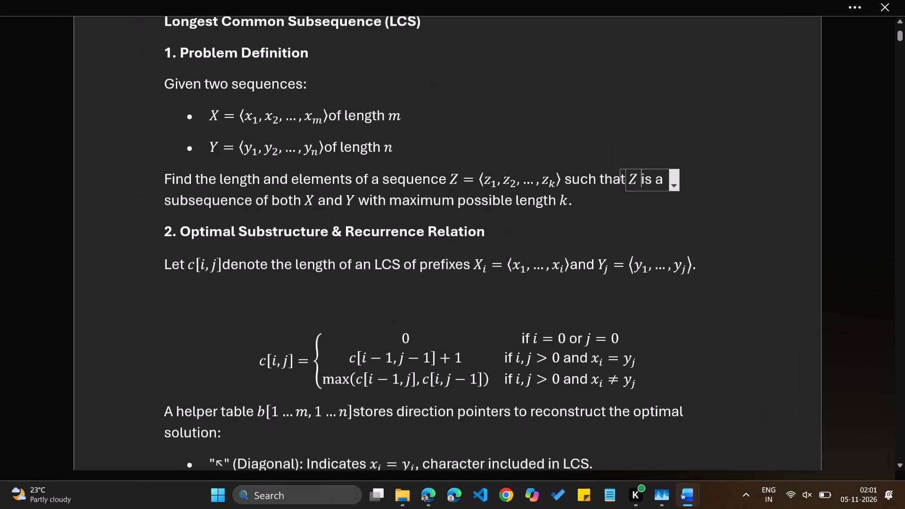
{"action": "scroll", "coordinate": [244, 234], "scroll_direction": "down", "scroll_amount": 1}
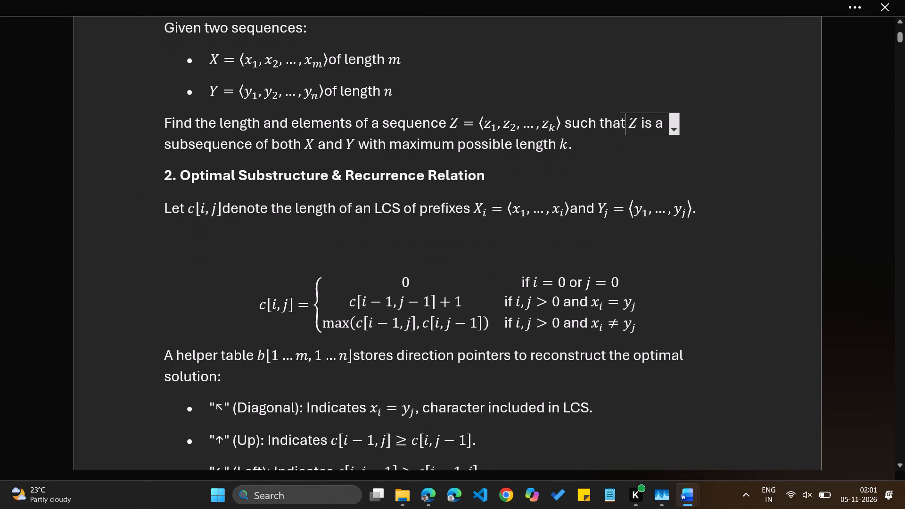
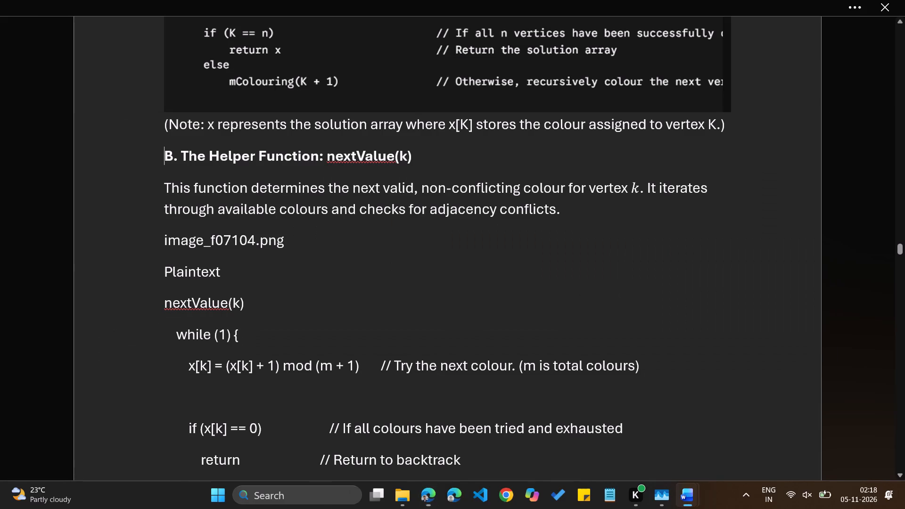
{"action": "scroll", "coordinate": [162, 308], "scroll_direction": "left", "scroll_amount": 1}
{"action": "left_click_drag", "start_coordinate": [127, 238], "coordinate": [157, 507]}
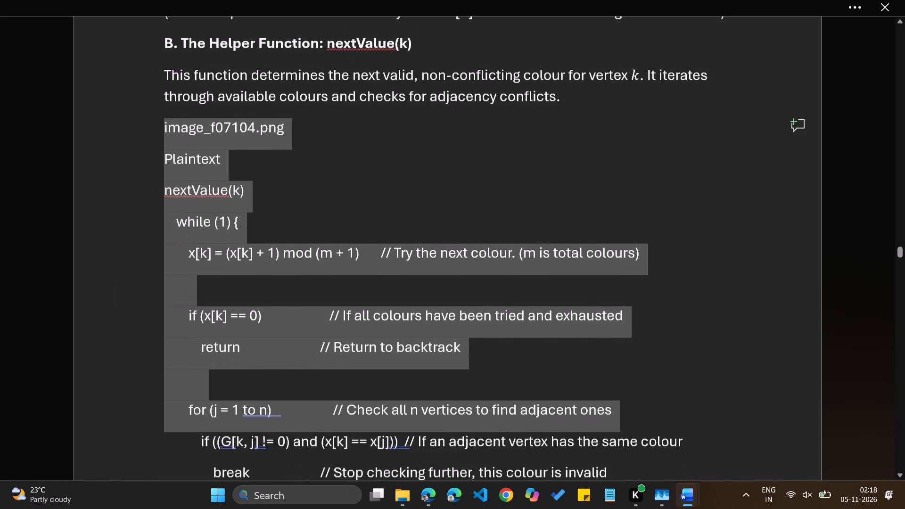
{"action": "left_click_drag", "start_coordinate": [157, 507], "coordinate": [253, 440]}
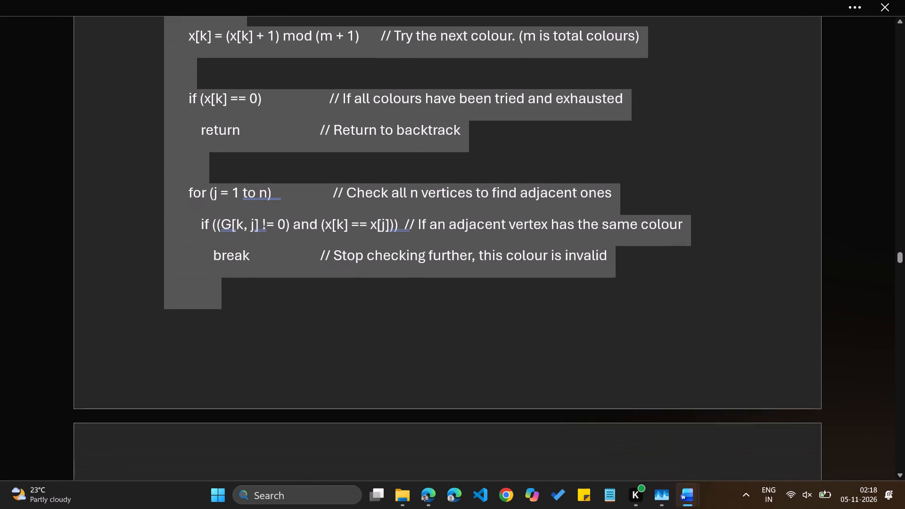
{"action": "left_click_drag", "start_coordinate": [253, 440], "coordinate": [282, 303]}
{"action": "key", "text": "BackSpace"}
{"action": "key", "text": "ctrl+v"}
Replace the leftover prompt paragraph before 1. Branch and Bound Algorithm with a page break, leaving no blank line above the heading.
{"action": "scroll", "coordinate": [282, 303], "scroll_direction": "down", "scroll_amount": 1}
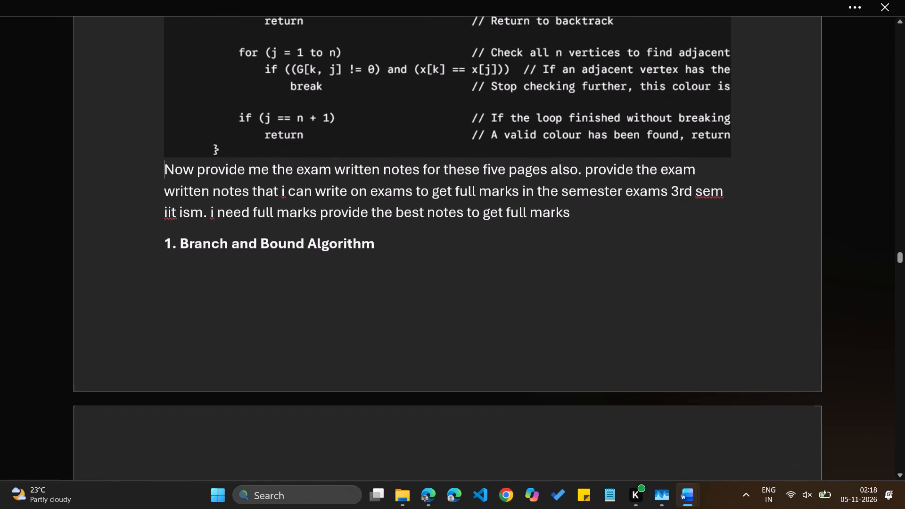
{"action": "left_click_drag", "start_coordinate": [591, 219], "coordinate": [174, 164]}
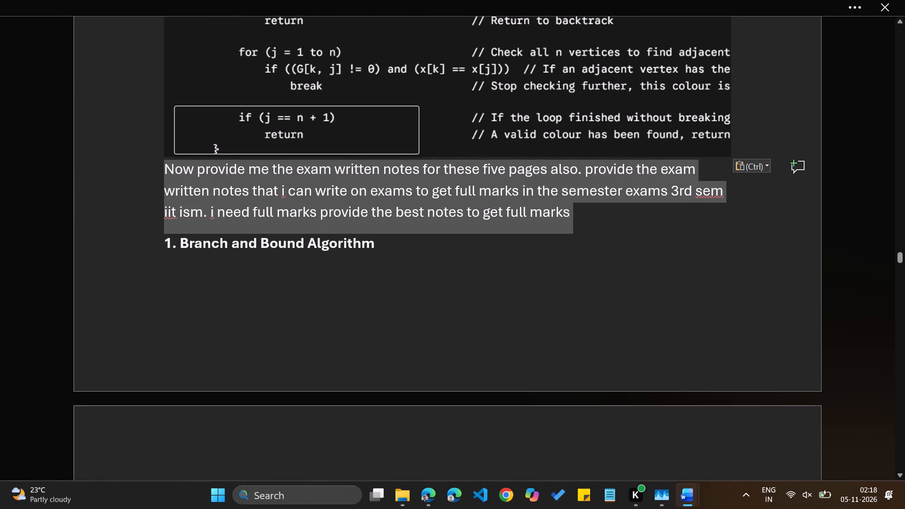
{"action": "key", "text": "BackSpace"}
{"action": "key", "text": "ctrl+Return"}
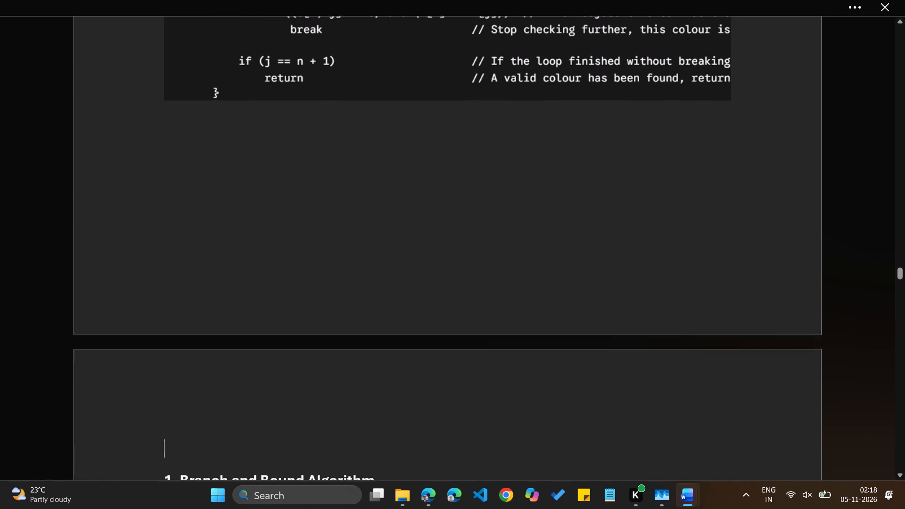
{"action": "key", "text": "Delete"}
Delete the four stray image_f06942.png lines under Basic Approach in the Branch and Bound section.
{"action": "scroll", "coordinate": [174, 164], "scroll_direction": "down", "scroll_amount": 2}
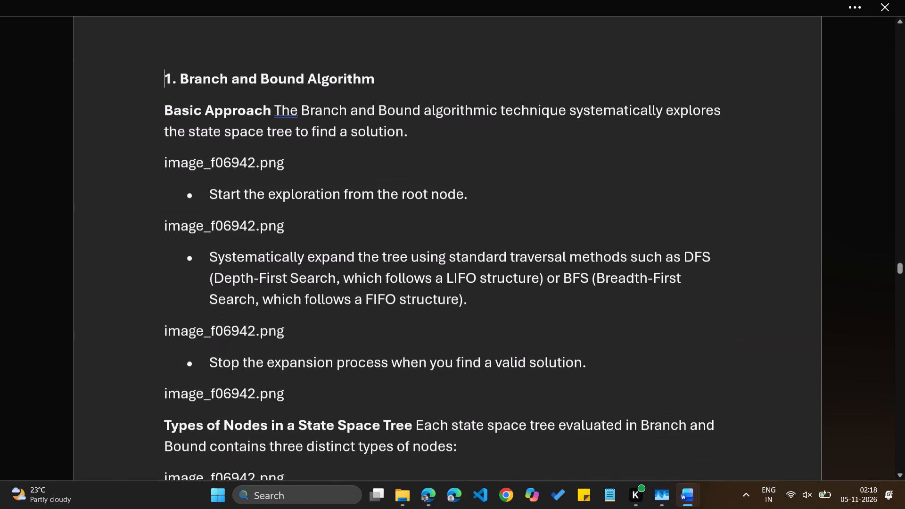
{"action": "left_click", "coordinate": [136, 152]}
{"action": "key", "text": "Delete"}
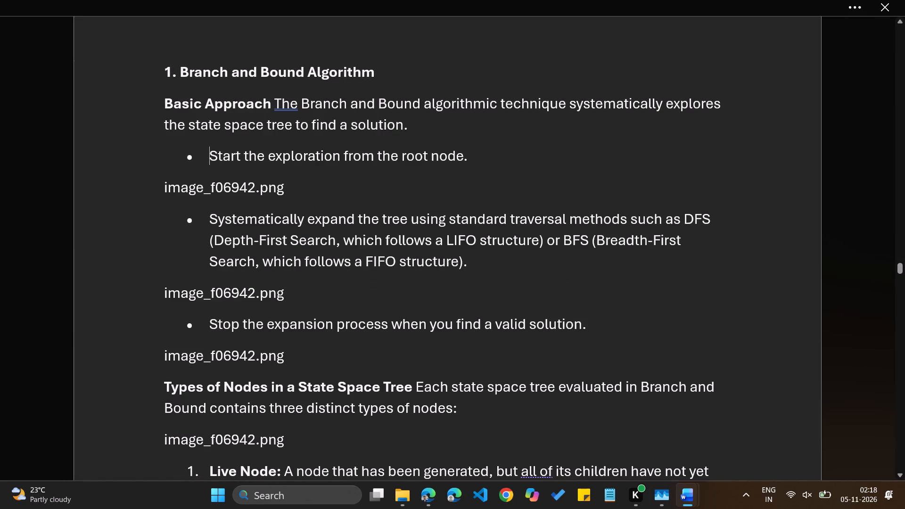
{"action": "left_click", "coordinate": [133, 192]}
{"action": "key", "text": "Delete"}
{"action": "left_click", "coordinate": [133, 253]}
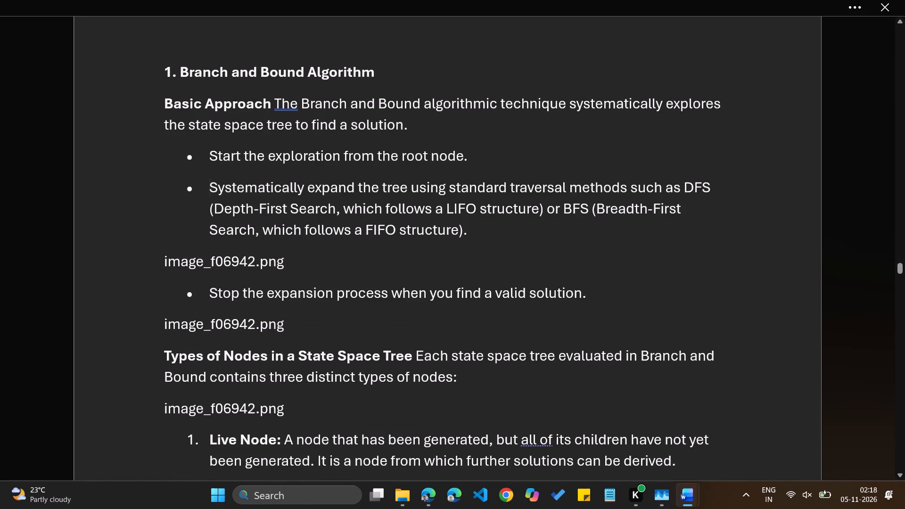
{"action": "key", "text": "Delete"}
{"action": "left_click", "coordinate": [133, 290]}
{"action": "key", "text": "Delete"}
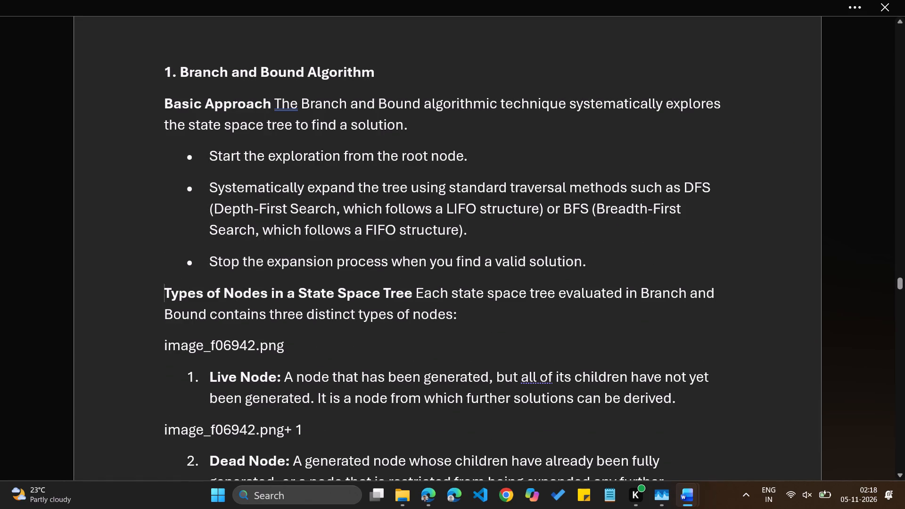
Delete the four stray image_f06942.png and image_f01729.png lines around the Live, Dead and E-node items under Types of Nodes.
{"action": "scroll", "coordinate": [133, 331], "scroll_direction": "down", "scroll_amount": 1}
{"action": "left_click", "coordinate": [145, 276]}
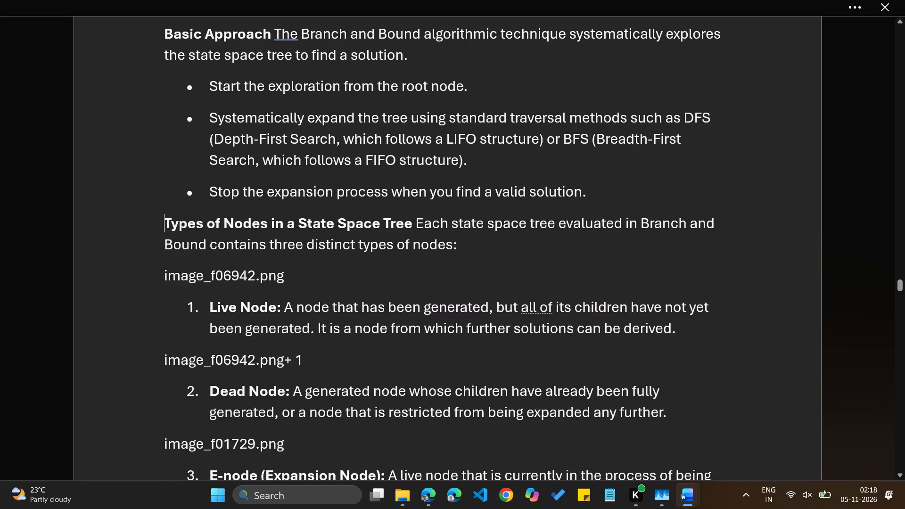
{"action": "key", "text": "Delete"}
{"action": "left_click", "coordinate": [145, 325]}
{"action": "key", "text": "Delete"}
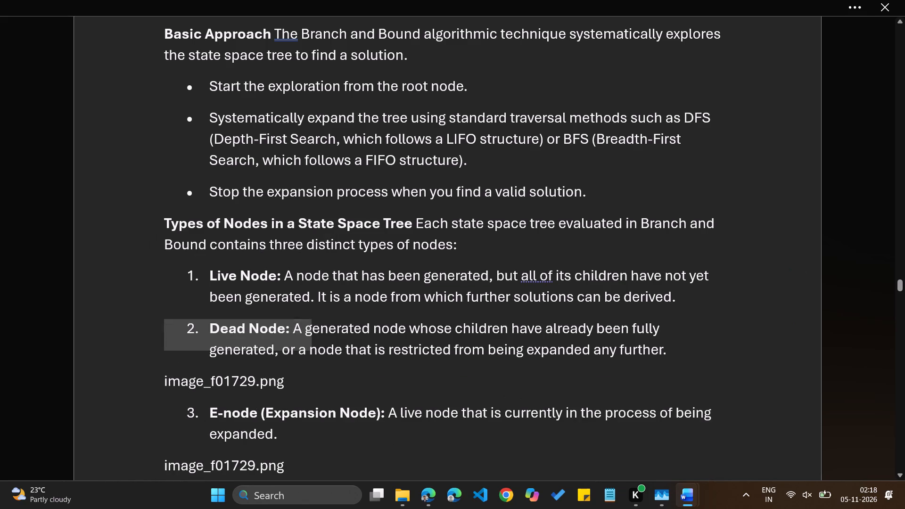
{"action": "left_click", "coordinate": [143, 378]}
{"action": "key", "text": "Delete"}
{"action": "left_click", "coordinate": [142, 440]}
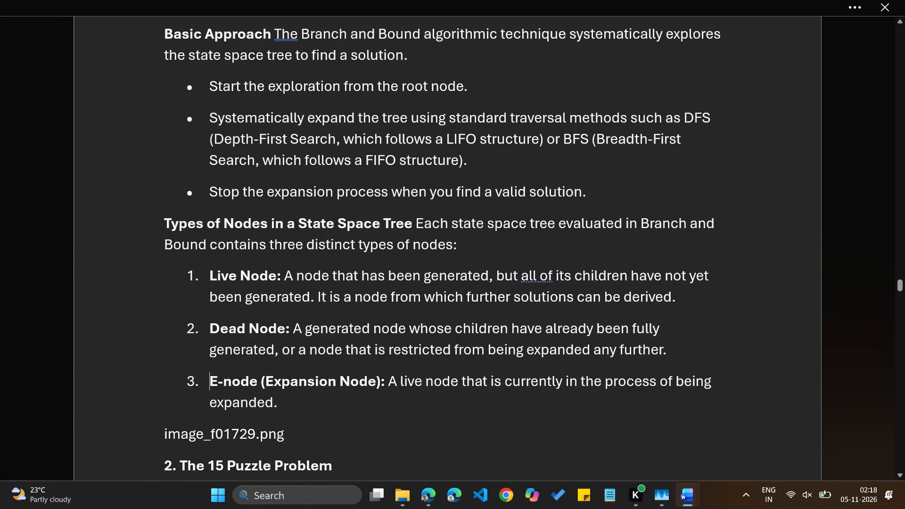
{"action": "key", "text": "Delete"}
Insert the missing space between 4 × 4 and grid in the first Problem Characteristics bullet of The 15 Puzzle Problem.
{"action": "scroll", "coordinate": [142, 440], "scroll_direction": "down", "scroll_amount": 1}
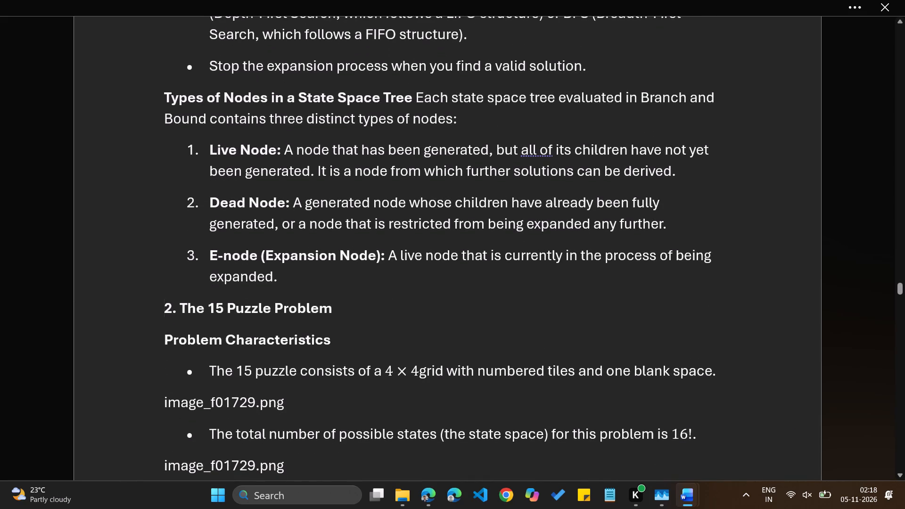
{"action": "scroll", "coordinate": [151, 367], "scroll_direction": "down", "scroll_amount": 1}
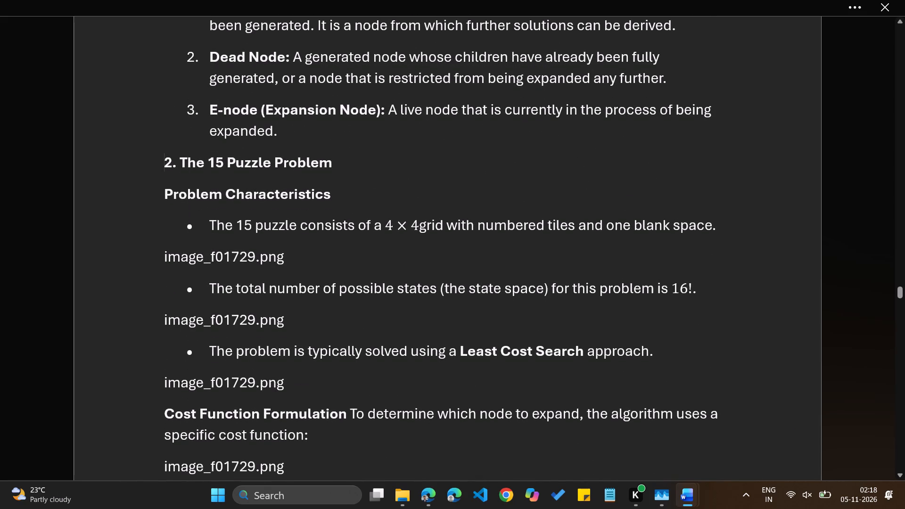
{"action": "left_click", "coordinate": [423, 221]}
{"action": "key", "text": "Left"}
{"action": "key", "text": "space"}
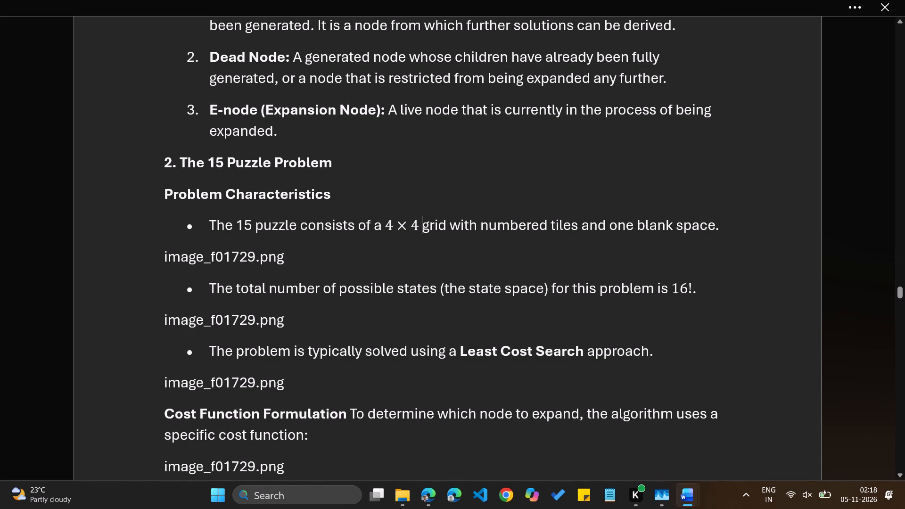
Delete the three stray image_f01729.png lines under Problem Characteristics.
{"action": "left_click", "coordinate": [140, 238]}
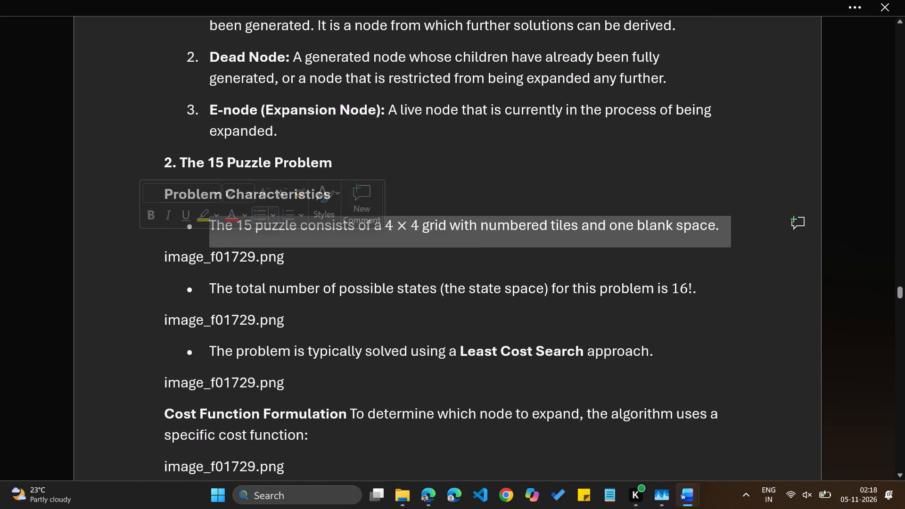
{"action": "left_click", "coordinate": [134, 262]}
{"action": "key", "text": "Delete"}
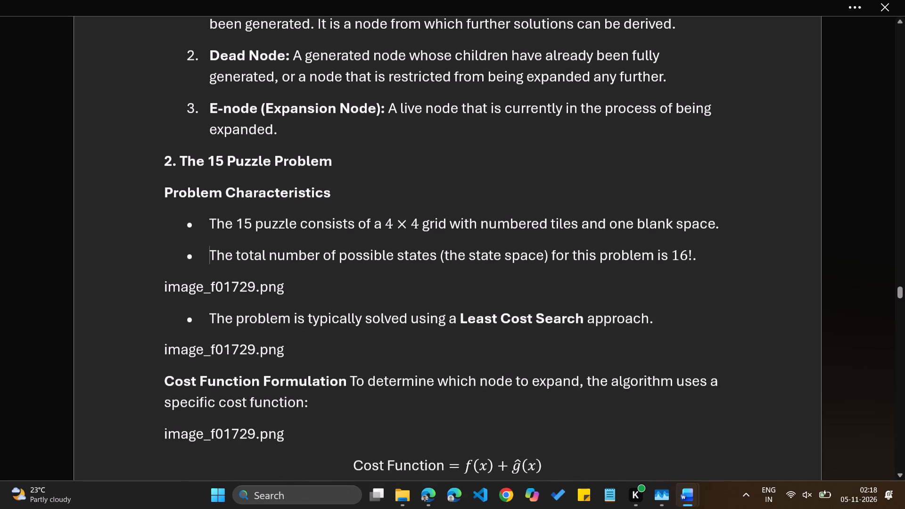
{"action": "left_click", "coordinate": [135, 279]}
{"action": "key", "text": "Delete"}
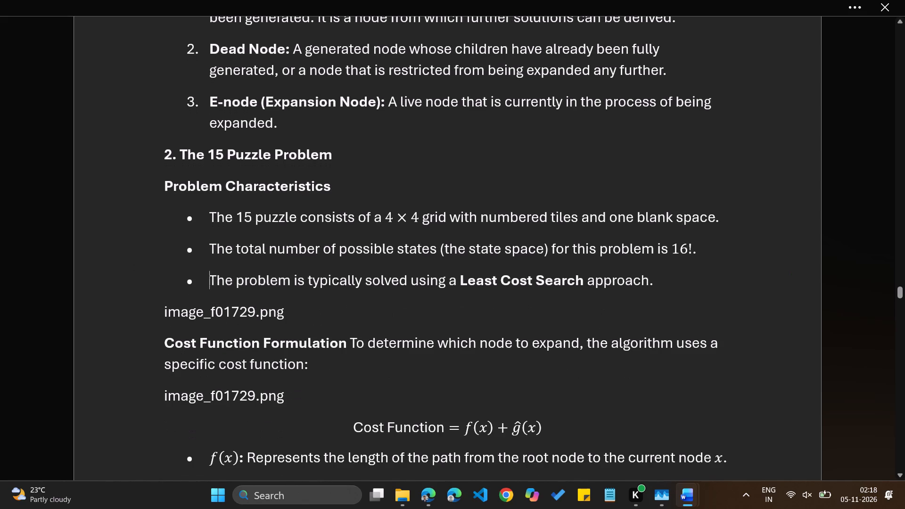
{"action": "left_click", "coordinate": [134, 307]}
{"action": "key", "text": "Delete"}
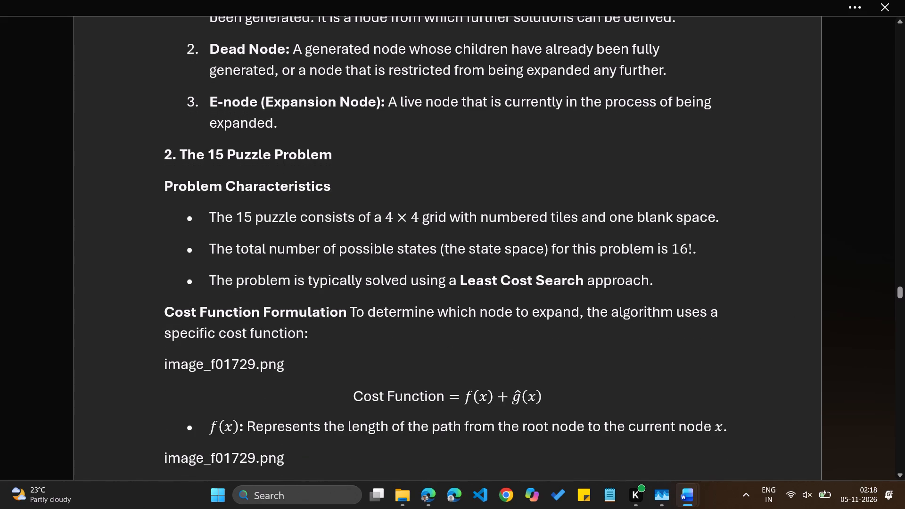
Delete the three stray image_f01729.png lines under Cost Function Formulation.
{"action": "scroll", "coordinate": [134, 344], "scroll_direction": "down", "scroll_amount": 1}
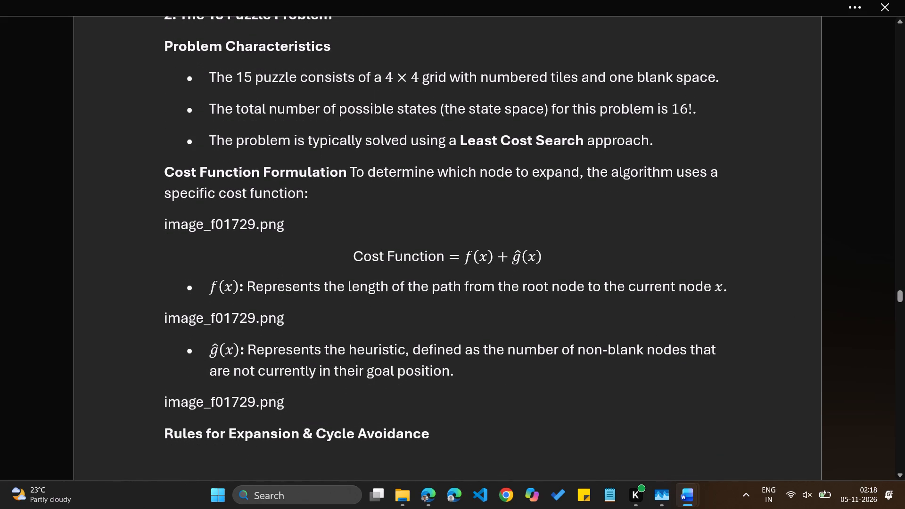
{"action": "left_click", "coordinate": [143, 231]}
{"action": "key", "text": "Delete"}
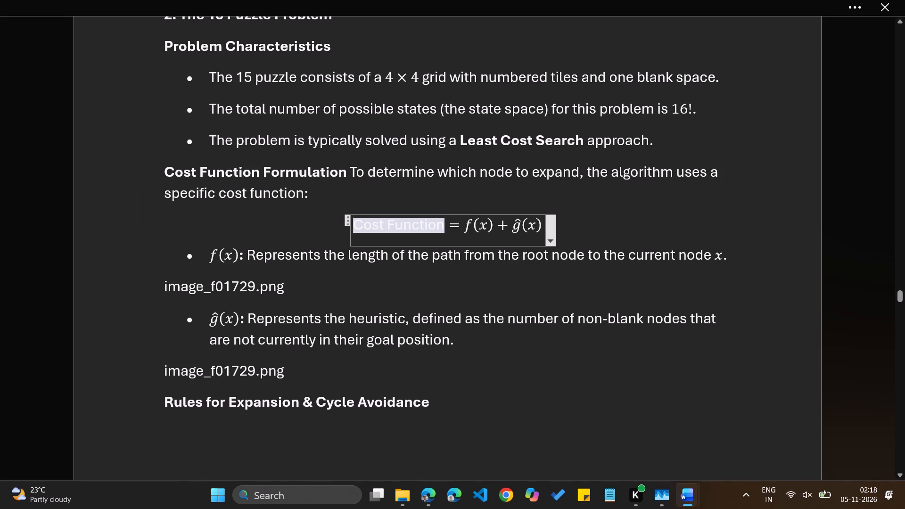
{"action": "left_click", "coordinate": [140, 283]}
{"action": "key", "text": "Delete"}
{"action": "left_click", "coordinate": [139, 338]}
{"action": "key", "text": "Delete"}
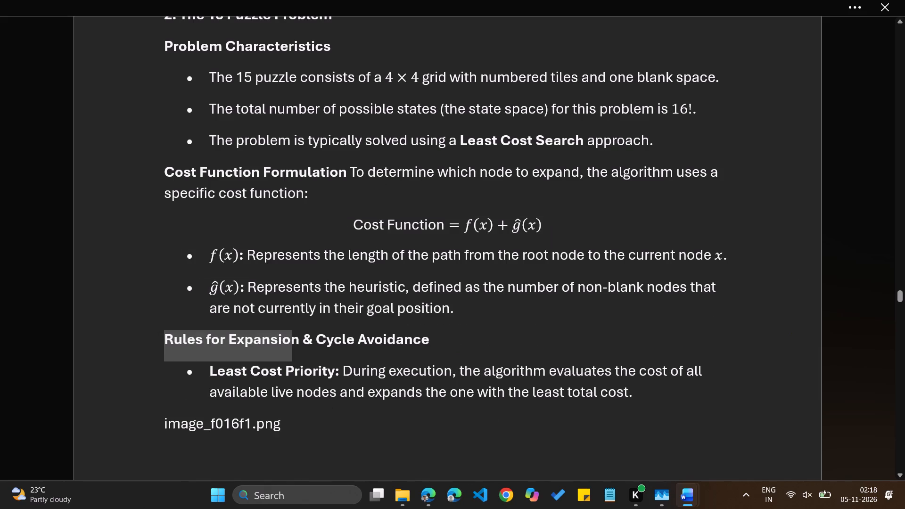
Delete the three stray image_f016f1.png lines under Rules for Expansion & Cycle Avoidance.
{"action": "scroll", "coordinate": [139, 338], "scroll_direction": "down", "scroll_amount": 1}
{"action": "left_click", "coordinate": [139, 284]}
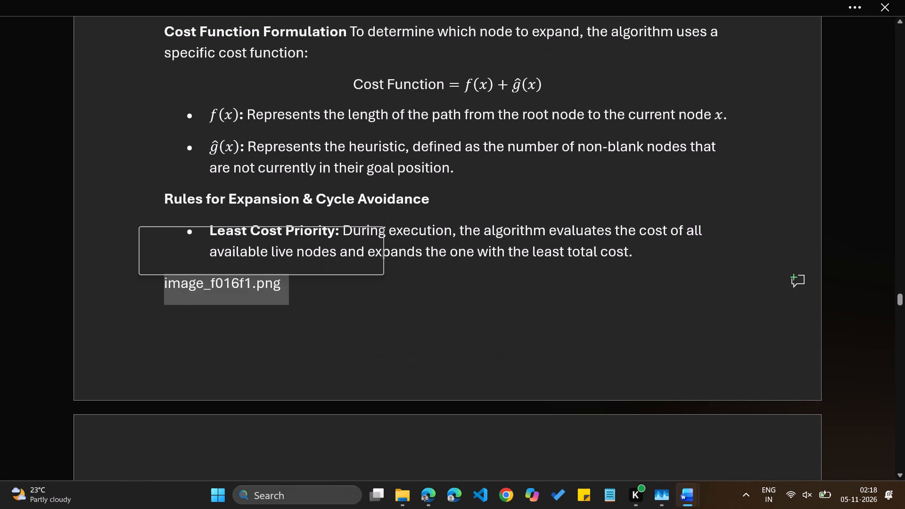
{"action": "key", "text": "Delete"}
{"action": "scroll", "coordinate": [139, 284], "scroll_direction": "down", "scroll_amount": 2}
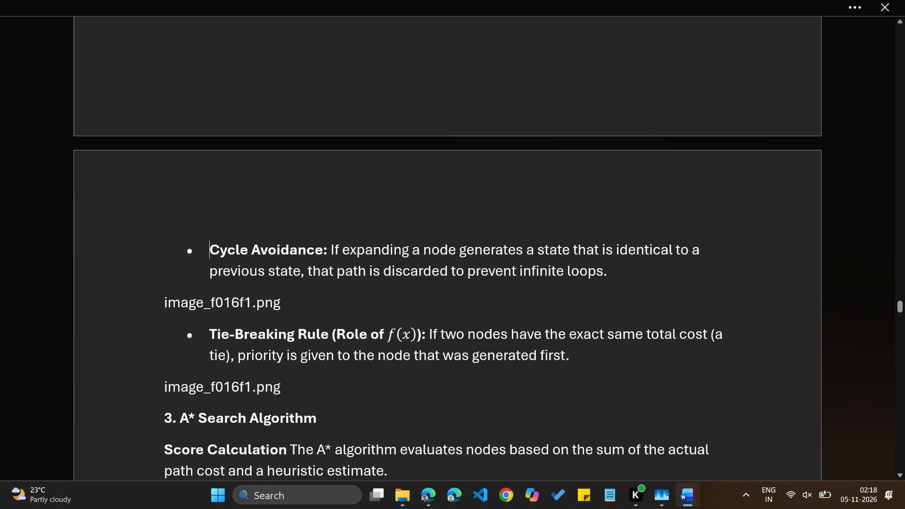
{"action": "left_click", "coordinate": [132, 299]}
{"action": "key", "text": "Delete"}
{"action": "left_click", "coordinate": [130, 343]}
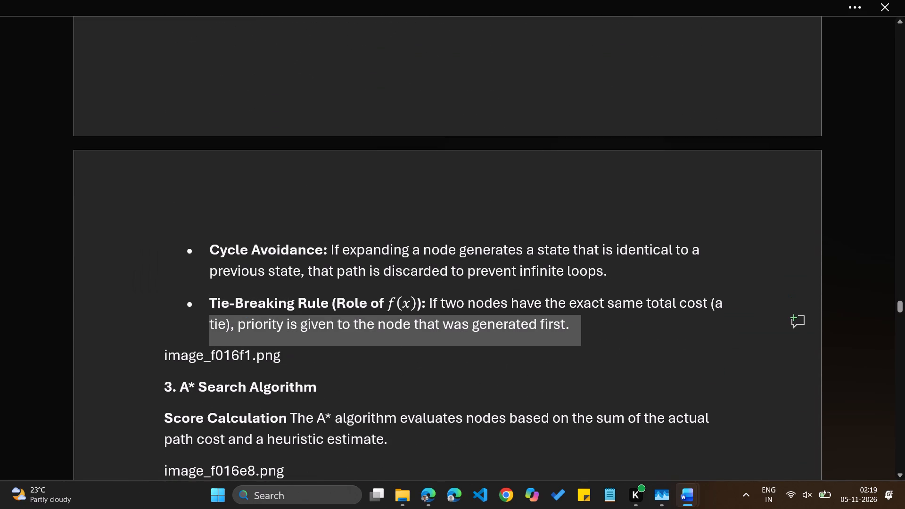
{"action": "left_click", "coordinate": [129, 353]}
{"action": "key", "text": "Delete"}
Insert a page break before the 3. A* Search Algorithm heading.
{"action": "scroll", "coordinate": [129, 353], "scroll_direction": "down", "scroll_amount": 1}
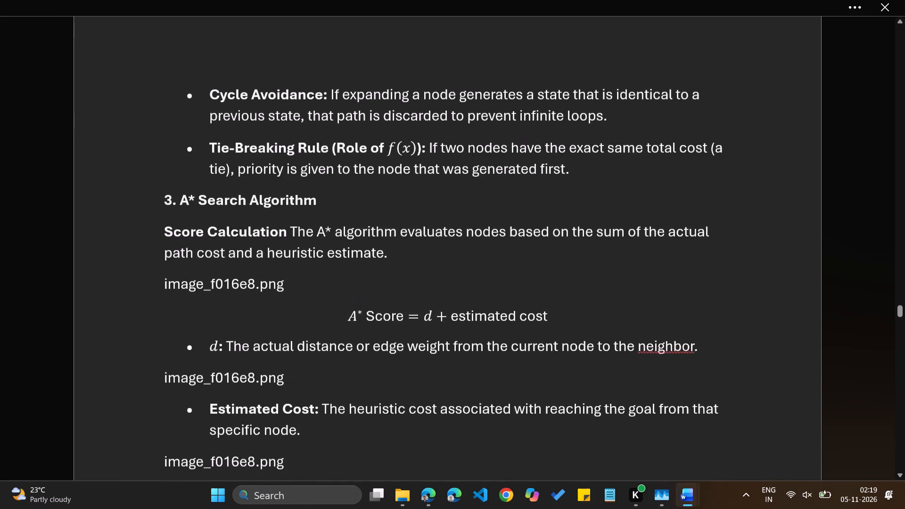
{"action": "scroll", "coordinate": [129, 353], "scroll_direction": "down", "scroll_amount": 1}
{"action": "key", "text": "ctrl+Return"}
Delete the stray image_f016e8.png lines under Score Calculation, starting with those above the A* Score formula and below the d bullet.
{"action": "scroll", "coordinate": [129, 353], "scroll_direction": "down", "scroll_amount": 1}
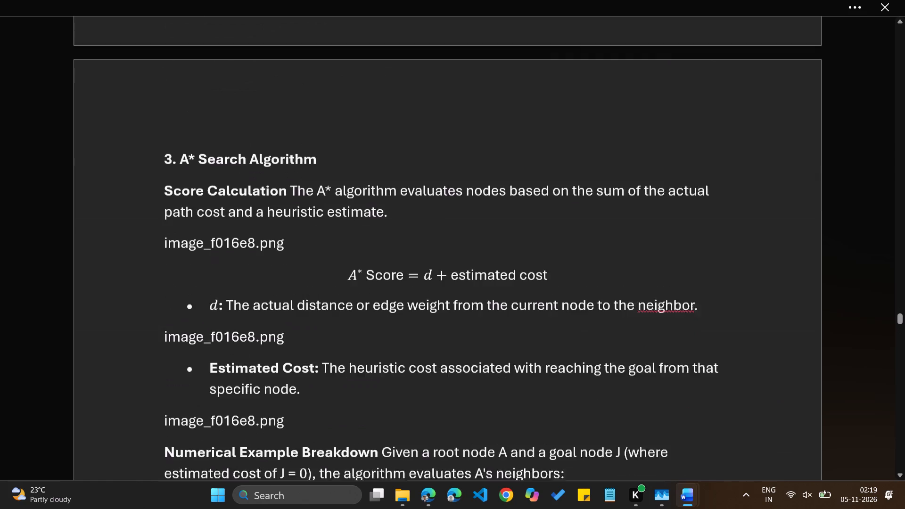
{"action": "scroll", "coordinate": [129, 353], "scroll_direction": "down", "scroll_amount": 1}
{"action": "left_click", "coordinate": [140, 153]}
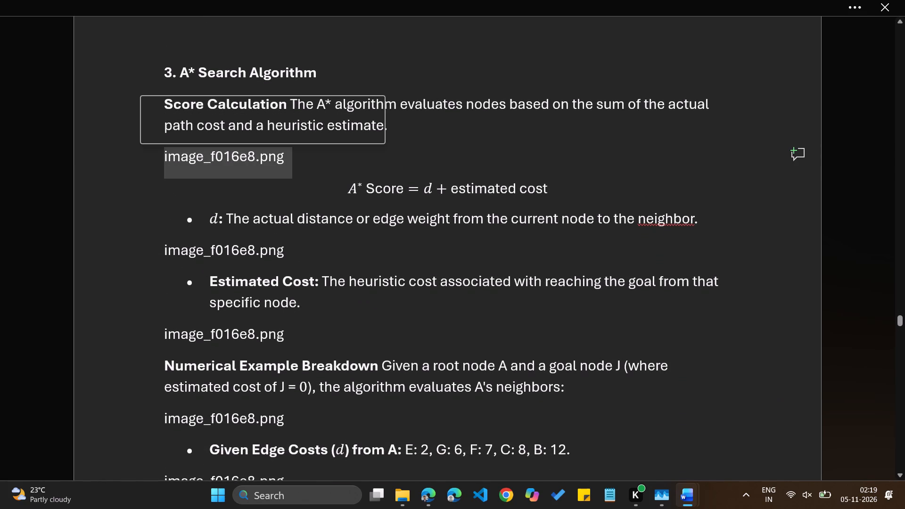
{"action": "key", "text": "Delete"}
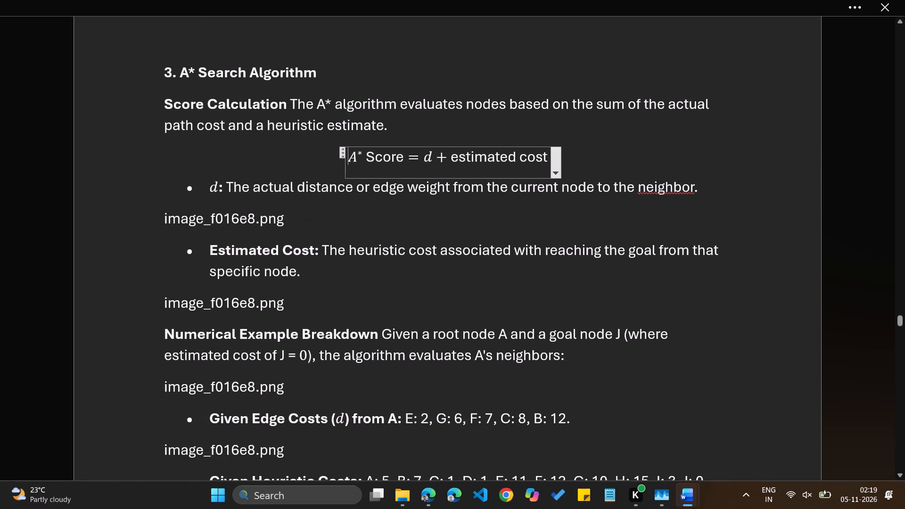
{"action": "left_click", "coordinate": [135, 217]}
{"action": "key", "text": "Delete"}
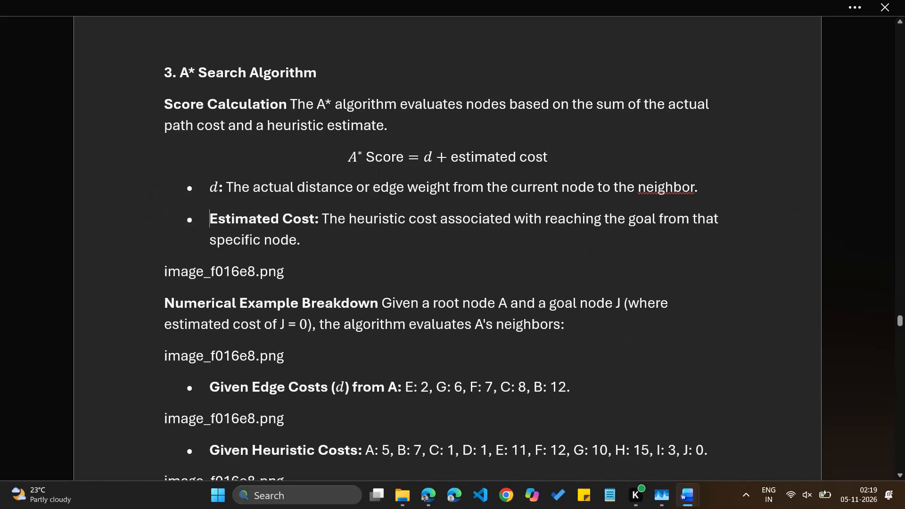
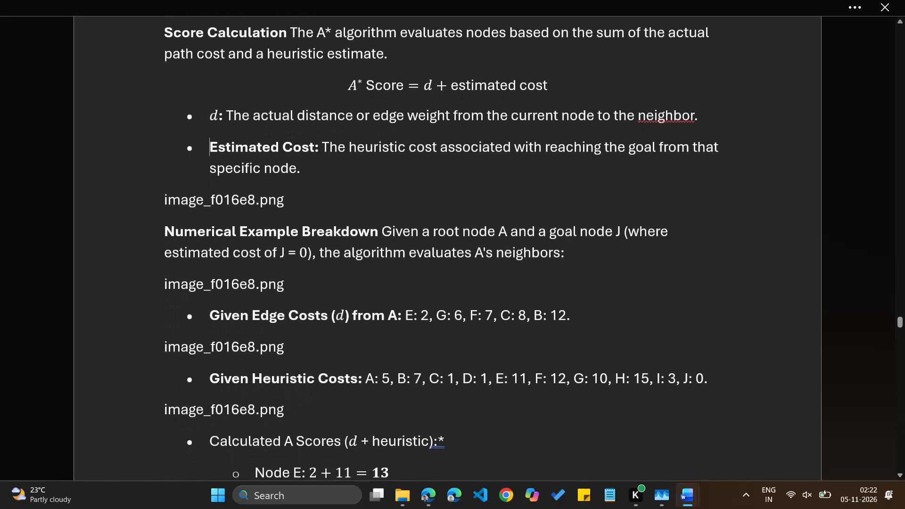
Delete the four stray image_f016e8.png lines from below the Estimated Cost bullet down to above the Calculated A Scores bullet.
{"action": "left_click", "coordinate": [140, 204]}
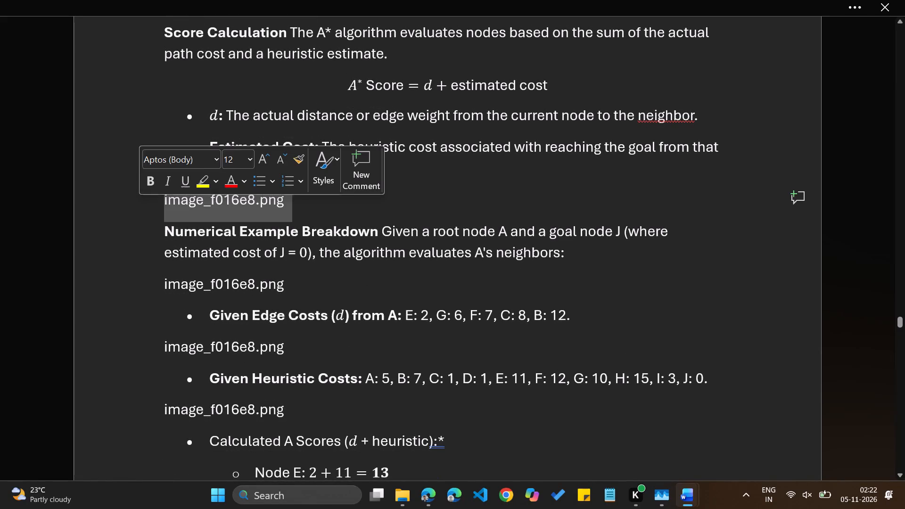
{"action": "key", "text": "Delete"}
{"action": "left_click", "coordinate": [140, 262]}
{"action": "key", "text": "Delete"}
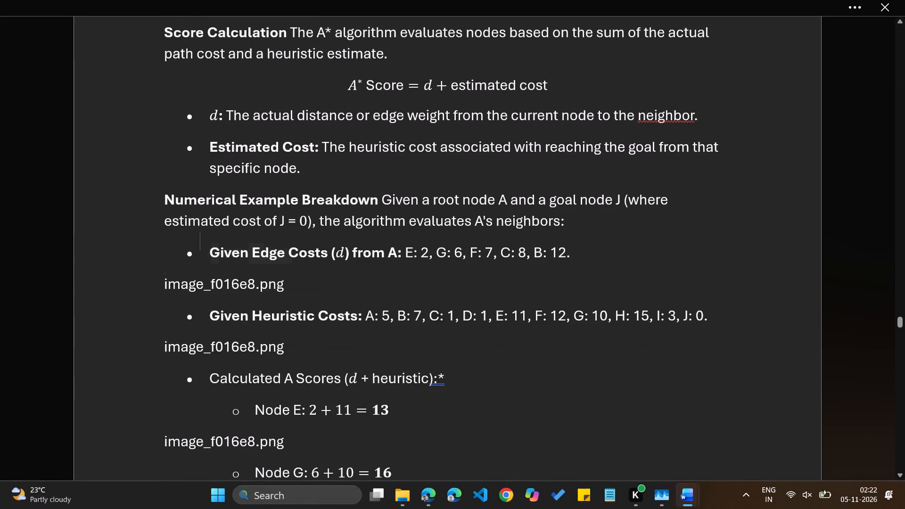
{"action": "left_click", "coordinate": [138, 293]}
{"action": "key", "text": "Delete"}
{"action": "left_click", "coordinate": [138, 313]}
{"action": "key", "text": "Delete"}
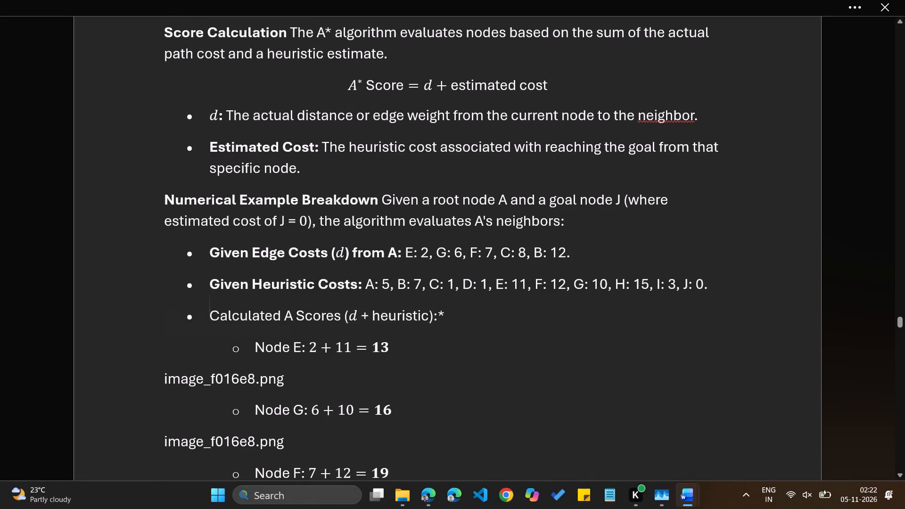
Delete the five stray image_f016e8.png lines among the calculated scores for Nodes E, G, F, C and B.
{"action": "left_click", "coordinate": [137, 370]}
{"action": "key", "text": "Delete"}
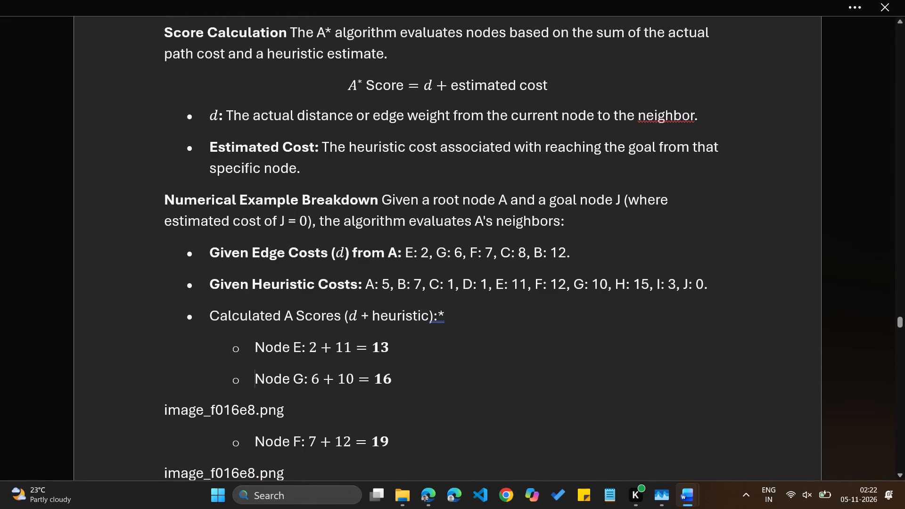
{"action": "left_click", "coordinate": [139, 405]}
{"action": "key", "text": "Delete"}
{"action": "left_click", "coordinate": [140, 452]}
{"action": "key", "text": "Delete"}
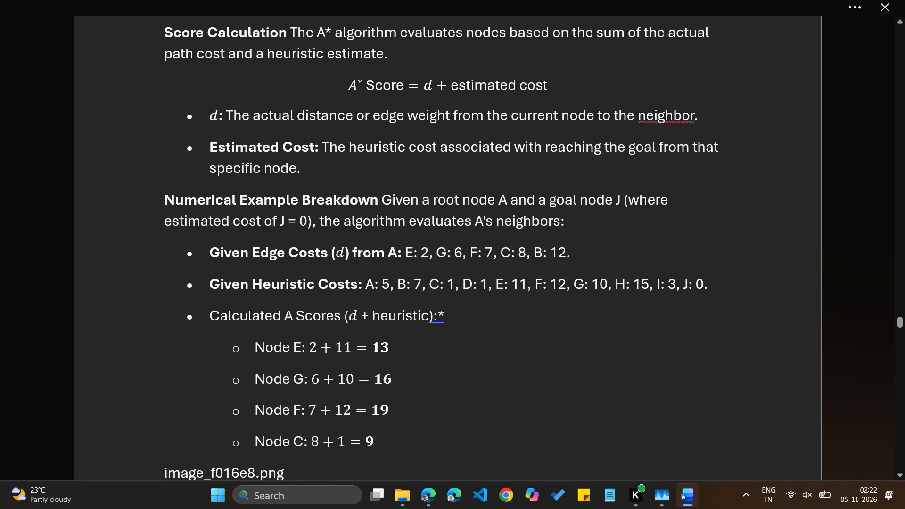
{"action": "scroll", "coordinate": [140, 452], "scroll_direction": "down", "scroll_amount": 2}
{"action": "left_click", "coordinate": [147, 312]}
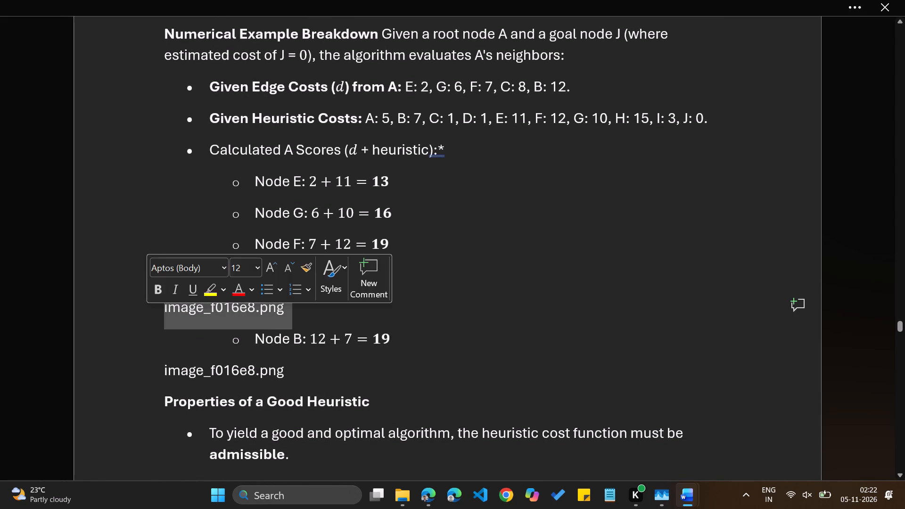
{"action": "key", "text": "Delete"}
{"action": "left_click", "coordinate": [141, 330]}
{"action": "key", "text": "Delete"}
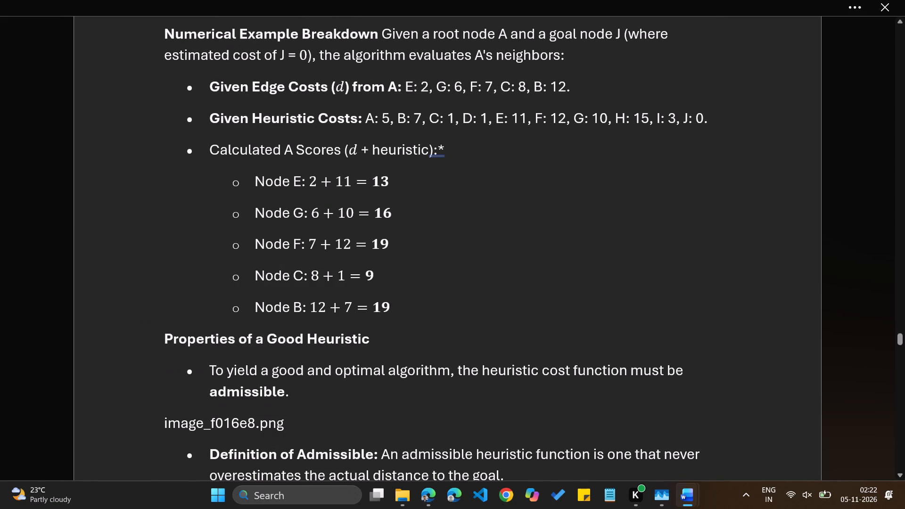
Delete the two stray image_f016e8.png lines under Properties of a Good Heuristic.
{"action": "scroll", "coordinate": [142, 360], "scroll_direction": "down", "scroll_amount": 1}
{"action": "left_click", "coordinate": [152, 313]}
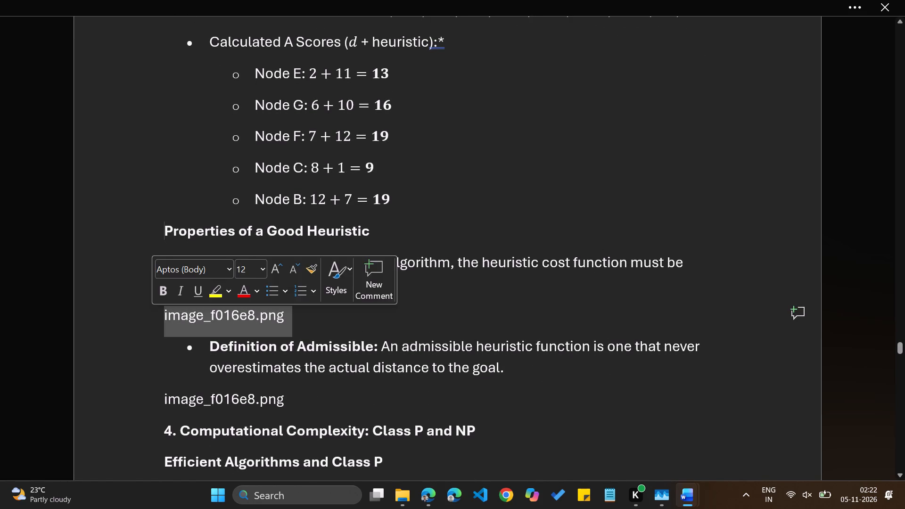
{"action": "key", "text": "Delete"}
{"action": "left_click", "coordinate": [140, 372]}
{"action": "key", "text": "Delete"}
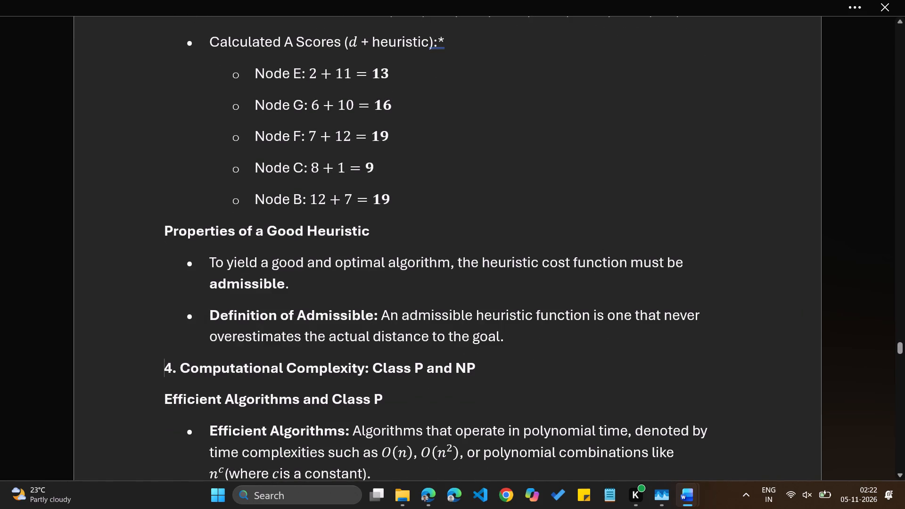
Delete the three stray image_f016b3.png lines under Efficient Algorithms and Class P.
{"action": "scroll", "coordinate": [139, 410], "scroll_direction": "down", "scroll_amount": 1}
{"action": "left_click", "coordinate": [150, 315]}
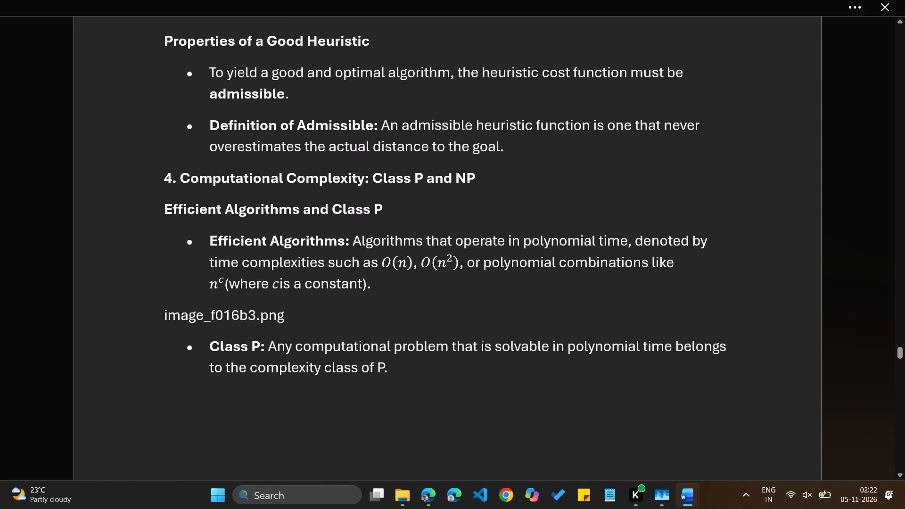
{"action": "key", "text": "Delete"}
{"action": "left_click", "coordinate": [144, 361]}
{"action": "key", "text": "Delete"}
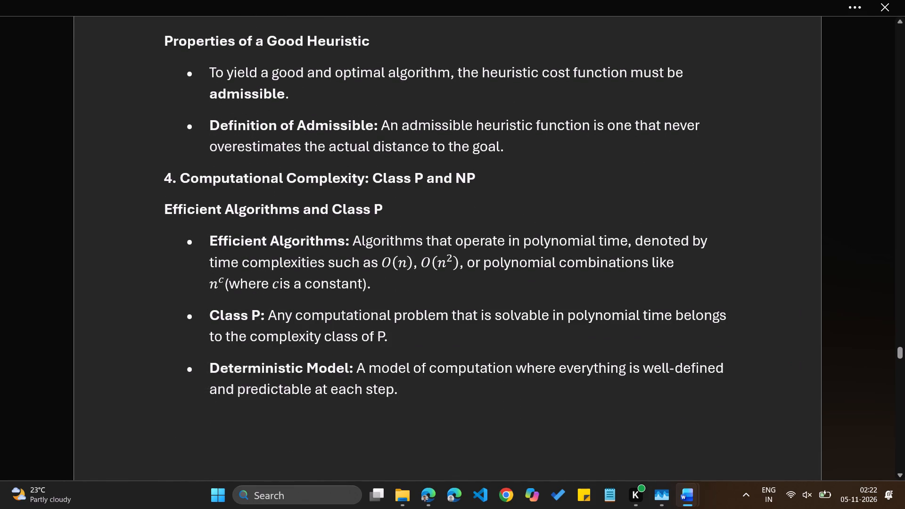
{"action": "scroll", "coordinate": [144, 361], "scroll_direction": "down", "scroll_amount": 2}
{"action": "left_click", "coordinate": [148, 202]}
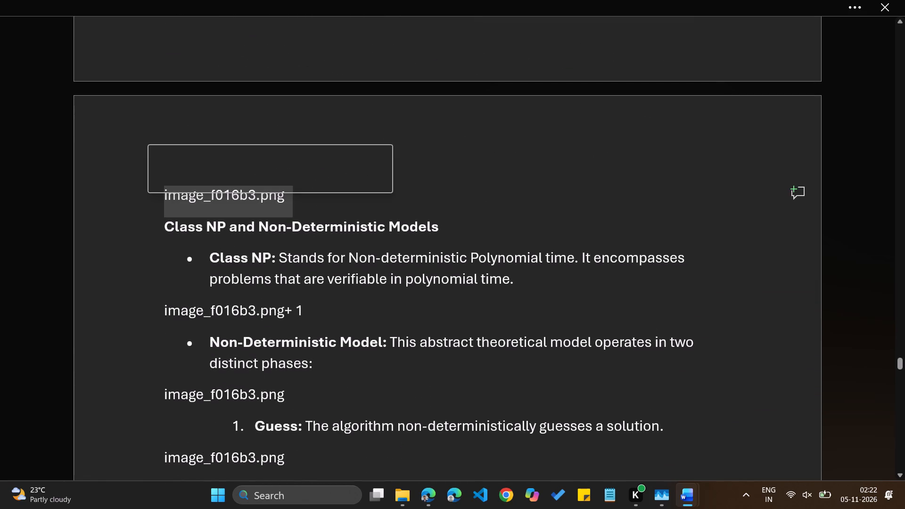
{"action": "key", "text": "Delete"}
Delete the six stray image_f016b3.png lines, including the "+ 1" ones, under Class NP and Non-Deterministic Models.
{"action": "left_click", "coordinate": [142, 270]}
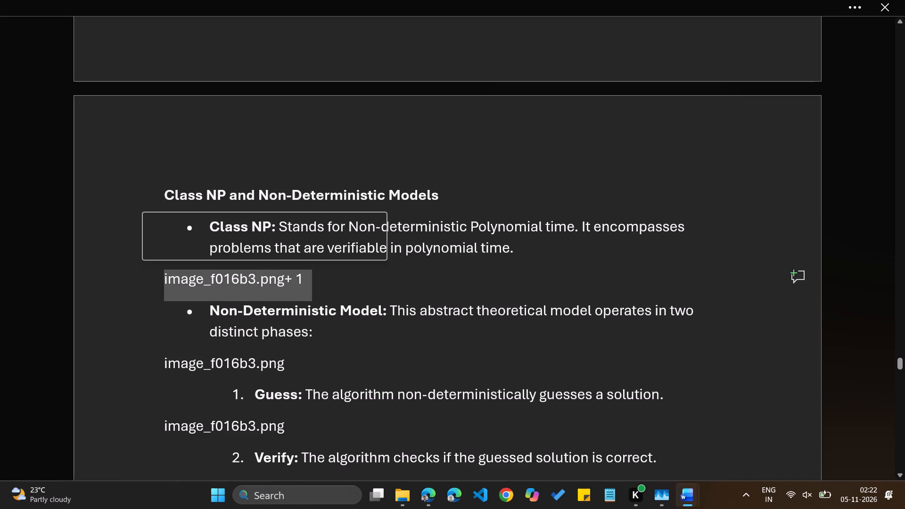
{"action": "key", "text": "Delete"}
{"action": "left_click", "coordinate": [143, 334]}
{"action": "key", "text": "Delete"}
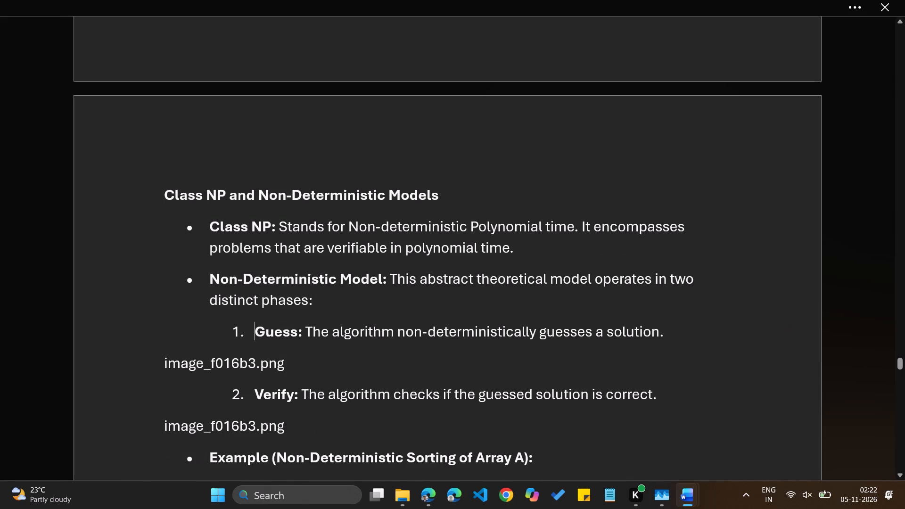
{"action": "left_click", "coordinate": [144, 364]}
{"action": "key", "text": "Delete"}
{"action": "left_click", "coordinate": [143, 404]}
{"action": "key", "text": "Delete"}
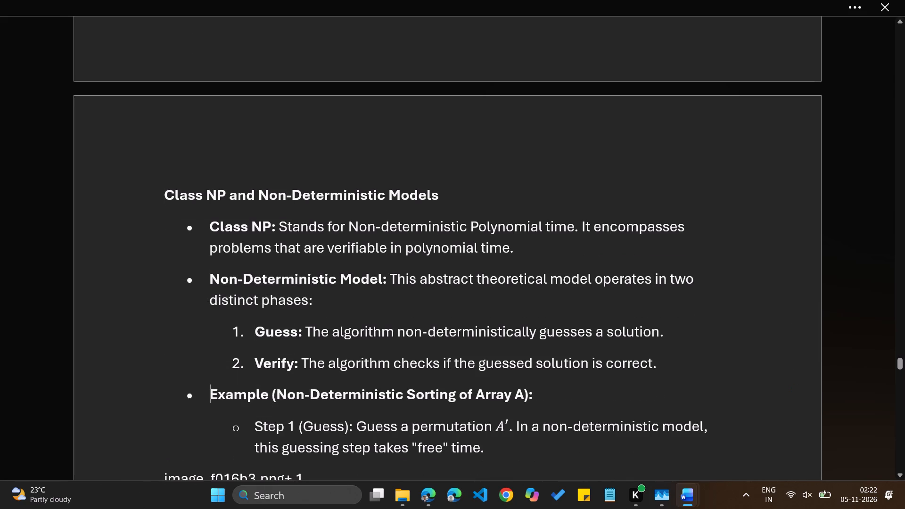
{"action": "scroll", "coordinate": [145, 432], "scroll_direction": "down", "scroll_amount": 1}
{"action": "left_click", "coordinate": [162, 374]}
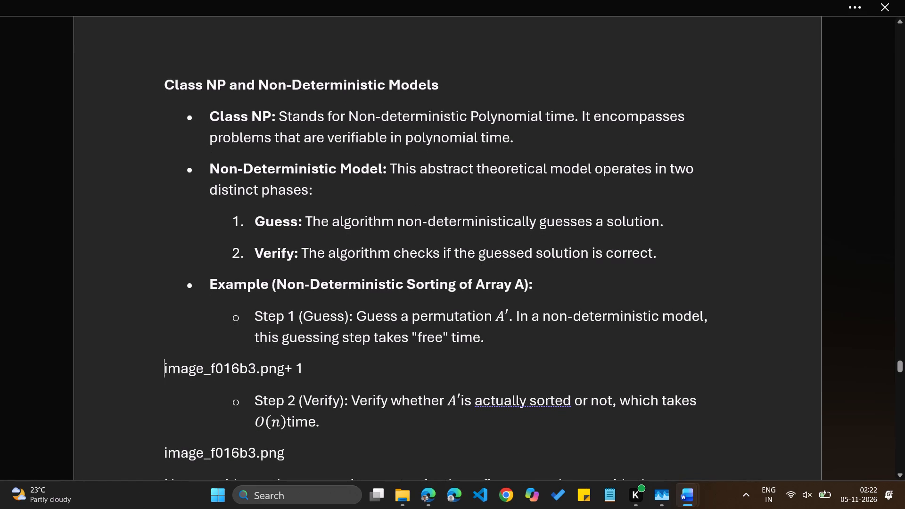
{"action": "left_click", "coordinate": [142, 369]}
{"action": "key", "text": "Delete"}
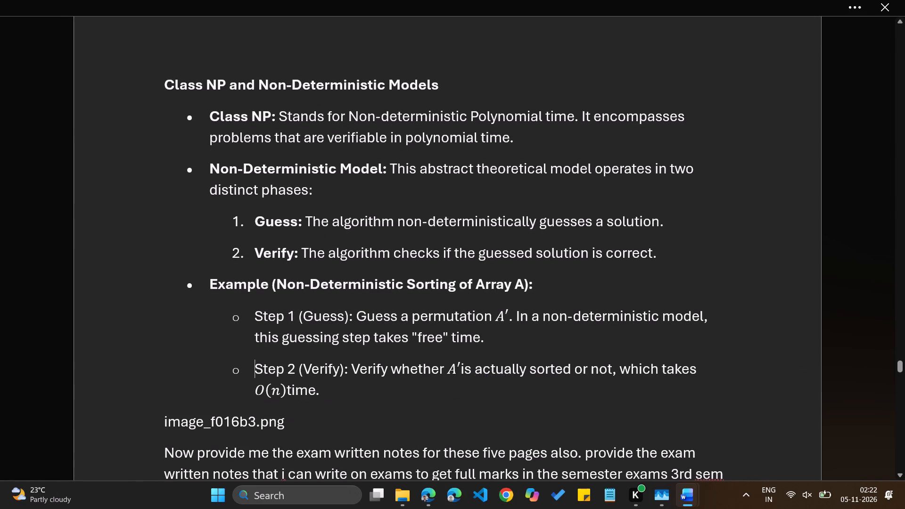
{"action": "left_click", "coordinate": [138, 429]}
{"action": "key", "text": "Delete"}
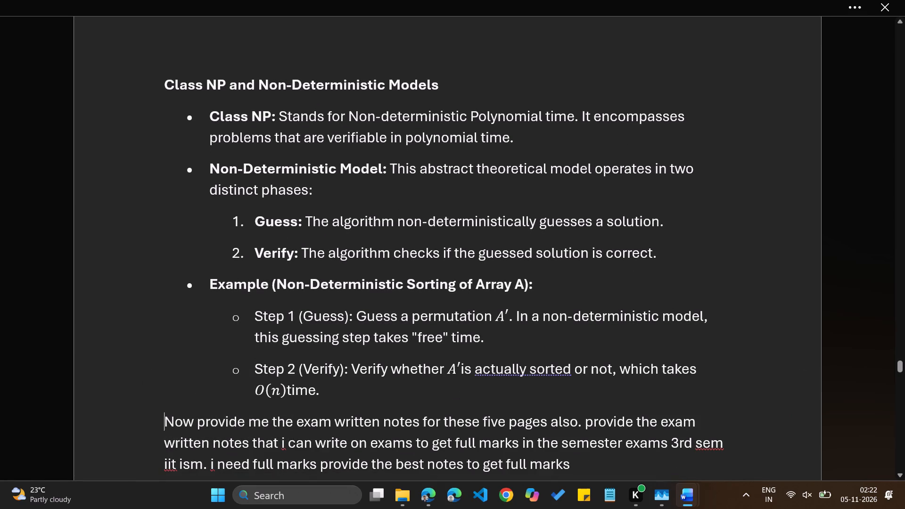
Delete the leftover chat prompt from "Now provide me the exam written notes" through "hard words terms" above Fundamentals of Algorithmic Complexity.
{"action": "scroll", "coordinate": [138, 429], "scroll_direction": "down", "scroll_amount": 1}
{"action": "left_click_drag", "start_coordinate": [415, 292], "coordinate": [228, 246]}
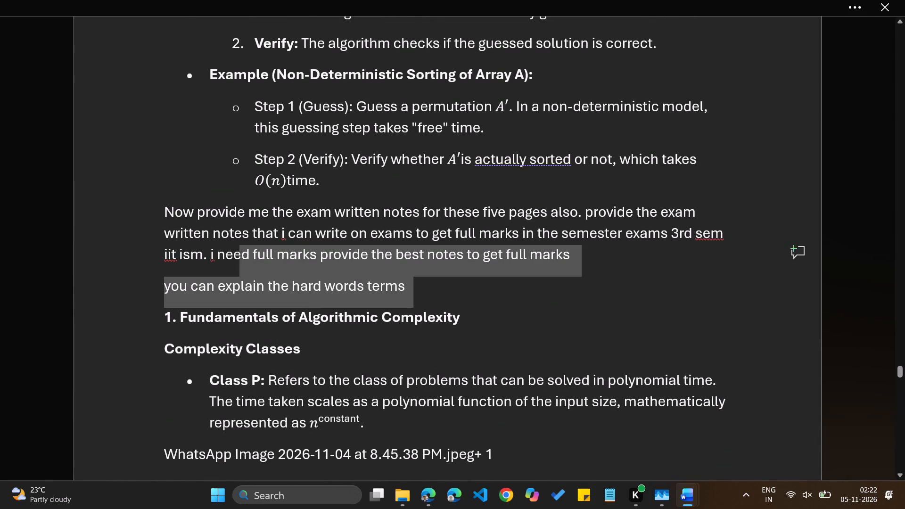
{"action": "left_click_drag", "start_coordinate": [228, 246], "coordinate": [170, 207]}
{"action": "key", "text": "BackSpace"}
Insert a page break before the 1. Fundamentals of Algorithmic Complexity heading.
{"action": "key", "text": "ctrl+Return"}
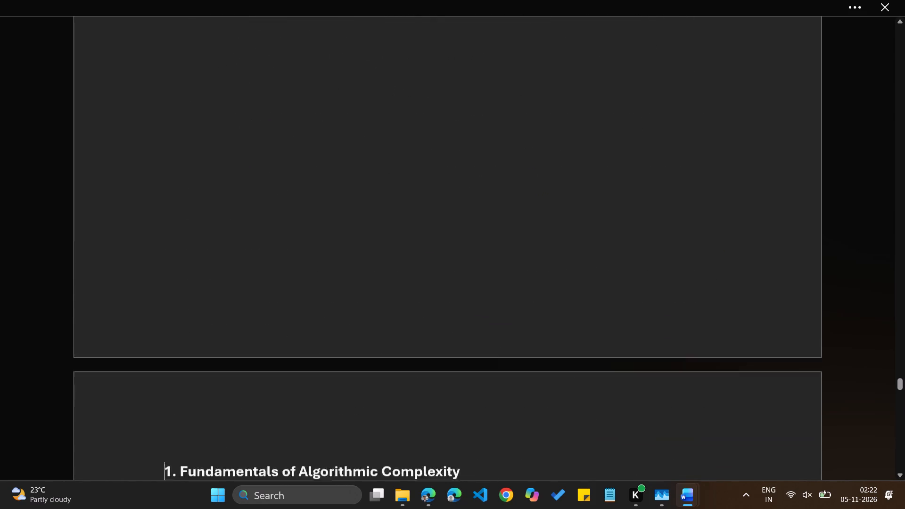
Delete the five stray WhatsApp Image filename lines under Complexity Classes, from below Class P to below NP-Complete.
{"action": "scroll", "coordinate": [170, 207], "scroll_direction": "down", "scroll_amount": 4}
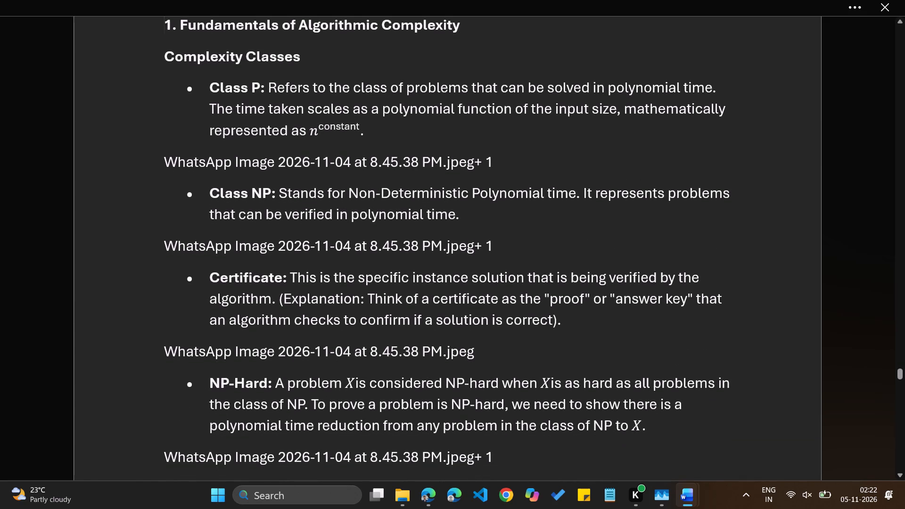
{"action": "left_click", "coordinate": [148, 167]}
{"action": "key", "text": "Delete"}
{"action": "left_click", "coordinate": [142, 207]}
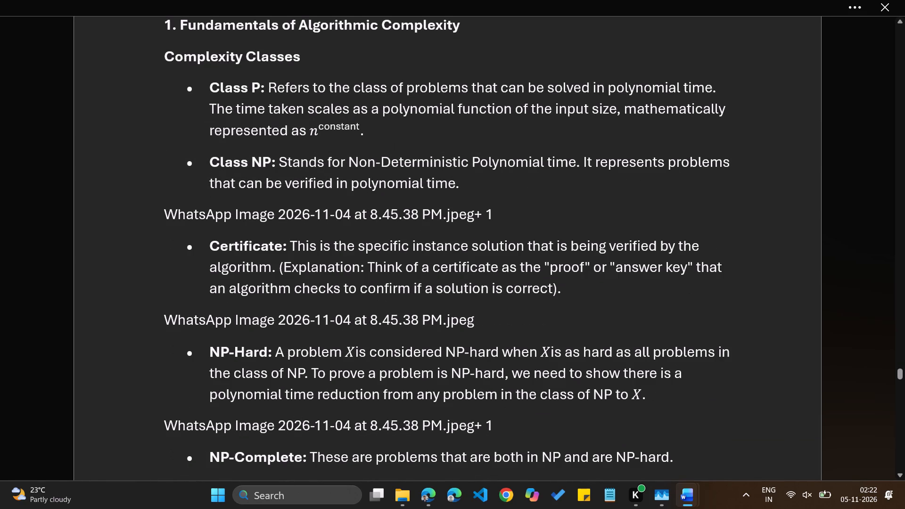
{"action": "key", "text": "Delete"}
{"action": "left_click", "coordinate": [142, 275]}
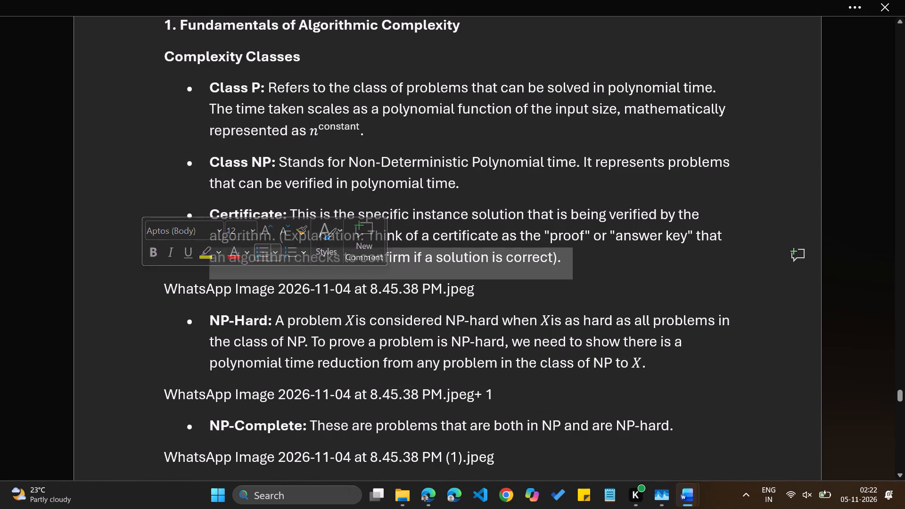
{"action": "left_click", "coordinate": [141, 289]}
{"action": "key", "text": "Delete"}
{"action": "left_click", "coordinate": [148, 361]}
{"action": "key", "text": "Delete"}
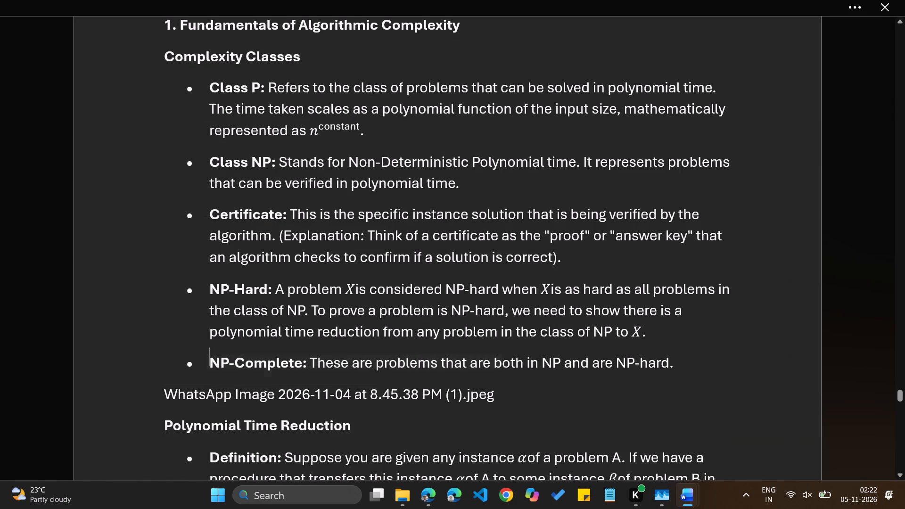
{"action": "left_click", "coordinate": [145, 392]}
{"action": "key", "text": "Delete"}
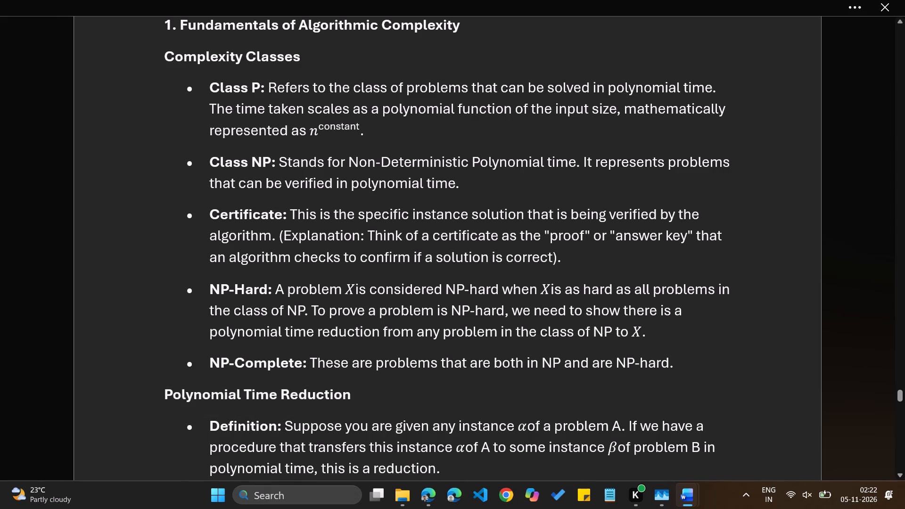
Delete the three stray WhatsApp Image filename lines under Polynomial Time Reduction.
{"action": "scroll", "coordinate": [145, 392], "scroll_direction": "down", "scroll_amount": 2}
{"action": "left_click", "coordinate": [148, 318]}
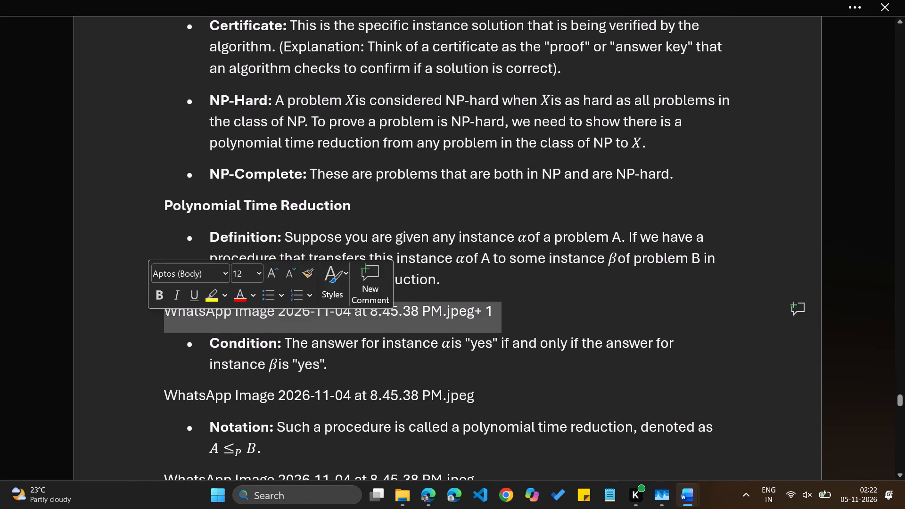
{"action": "key", "text": "Delete"}
{"action": "left_click", "coordinate": [148, 363]}
{"action": "key", "text": "Delete"}
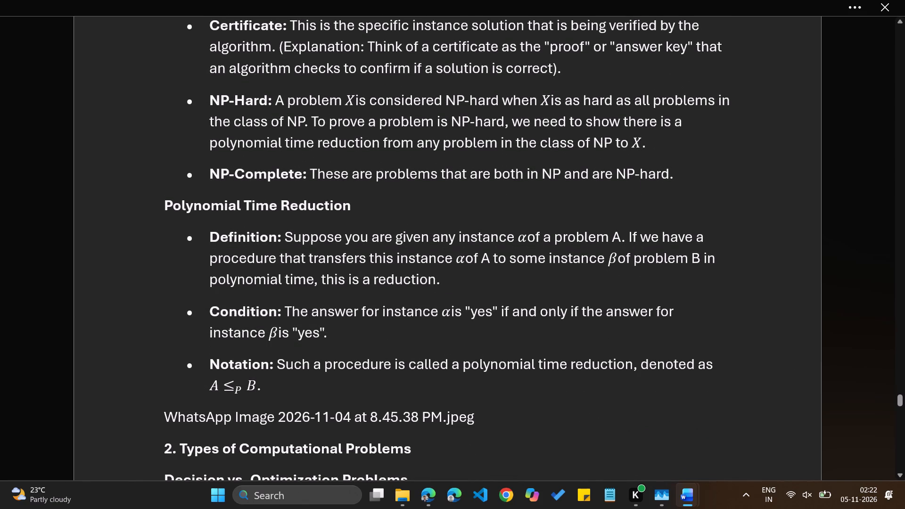
{"action": "left_click", "coordinate": [144, 413]}
{"action": "key", "text": "Delete"}
Delete the two stray WhatsApp Image filename lines under Decision vs. Optimization Problems.
{"action": "scroll", "coordinate": [144, 413], "scroll_direction": "down", "scroll_amount": 2}
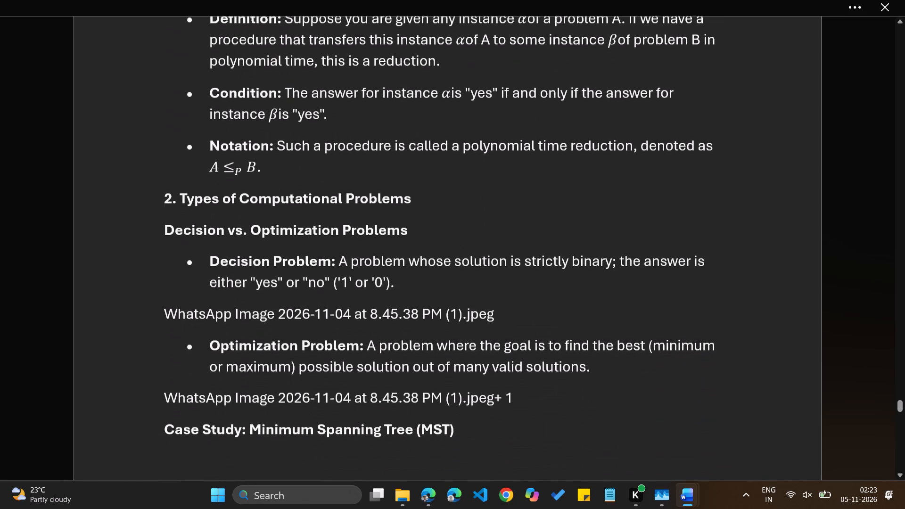
{"action": "left_click", "coordinate": [147, 318]}
{"action": "key", "text": "Delete"}
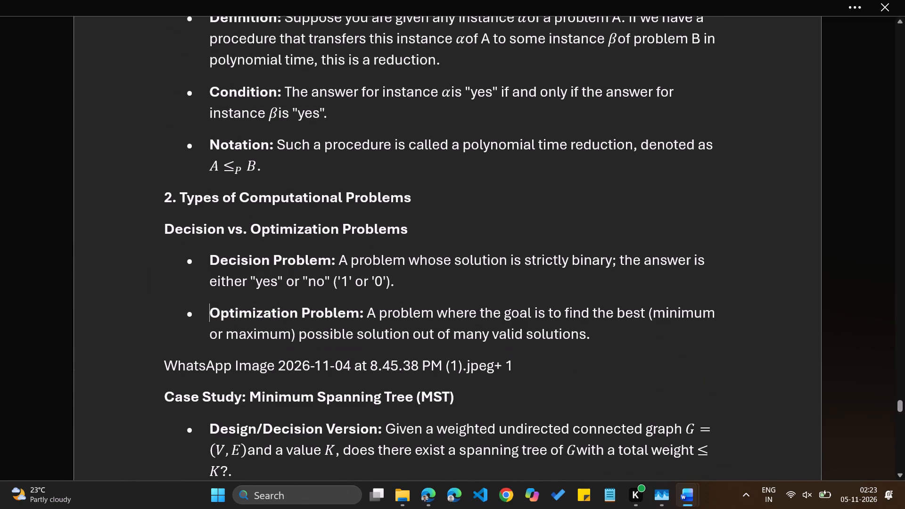
{"action": "left_click", "coordinate": [141, 378]}
{"action": "key", "text": "Delete"}
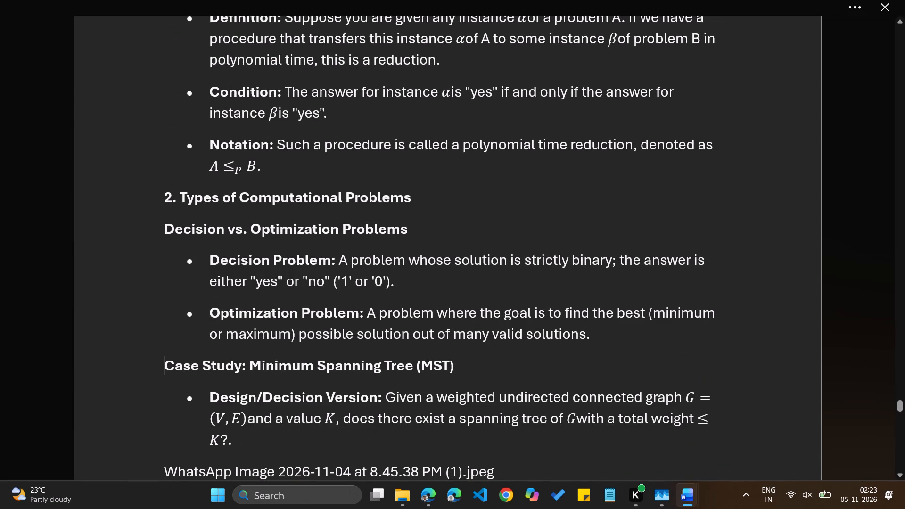
Insert a page break before the Case Study: Minimum Spanning Tree (MST) heading.
{"action": "key", "text": "ctrl+Return"}
Delete the four stray WhatsApp Image filename lines under Case Study: Minimum Spanning Tree (MST).
{"action": "scroll", "coordinate": [141, 398], "scroll_direction": "down", "scroll_amount": 2}
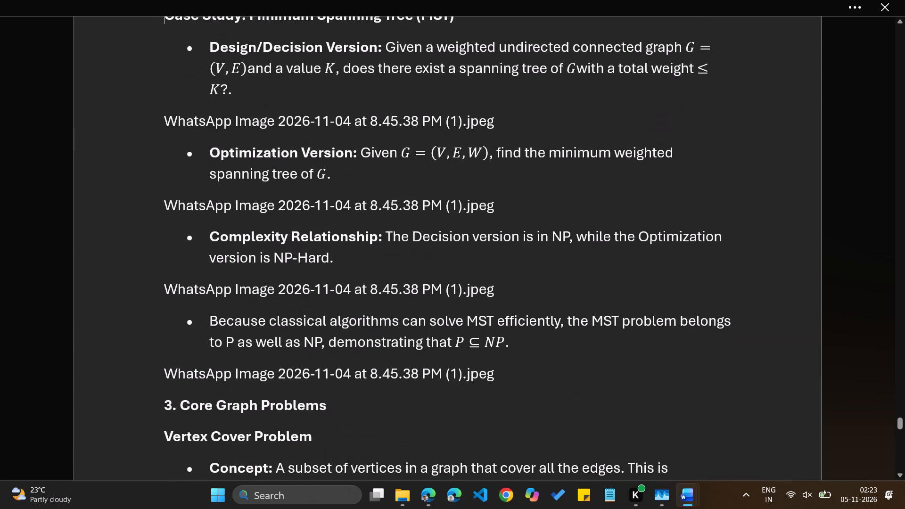
{"action": "left_click", "coordinate": [141, 122]}
{"action": "key", "text": "Delete"}
{"action": "left_click", "coordinate": [138, 181]}
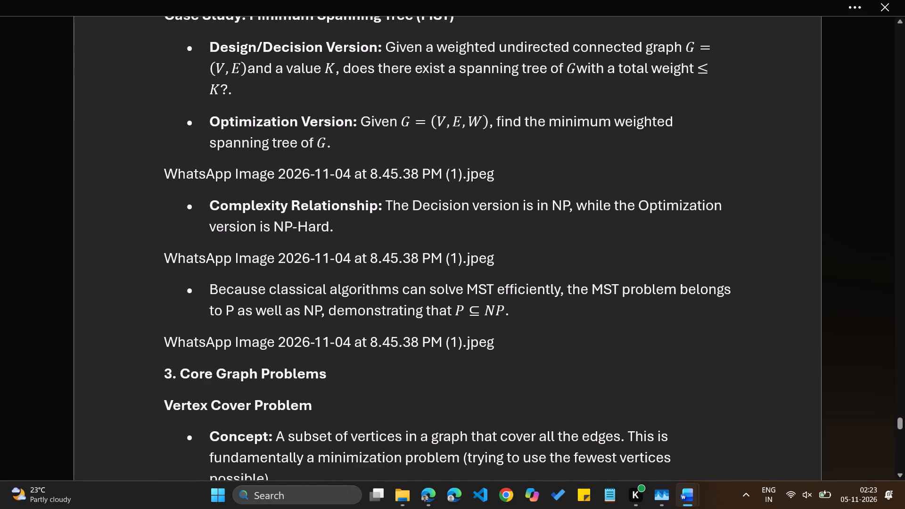
{"action": "key", "text": "Delete"}
{"action": "left_click", "coordinate": [136, 231]}
{"action": "key", "text": "Delete"}
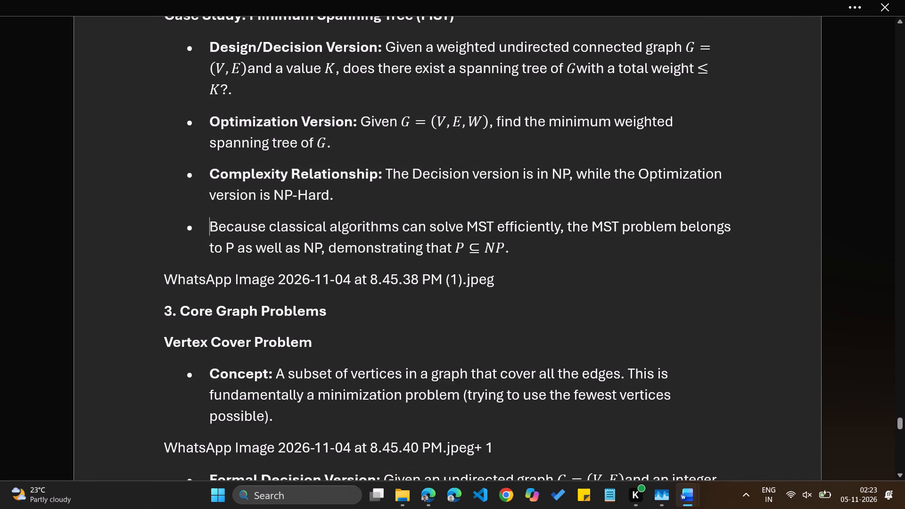
{"action": "left_click", "coordinate": [136, 280]}
{"action": "key", "text": "Delete"}
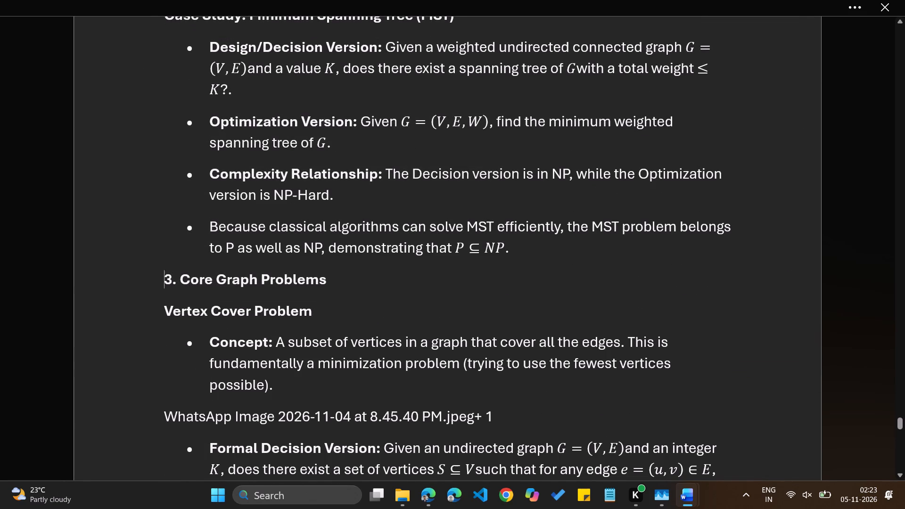
Delete the two stray WhatsApp Image filename lines under Vertex Cover Problem.
{"action": "scroll", "coordinate": [136, 336], "scroll_direction": "down", "scroll_amount": 1}
{"action": "left_click", "coordinate": [139, 280]}
{"action": "key", "text": "Delete"}
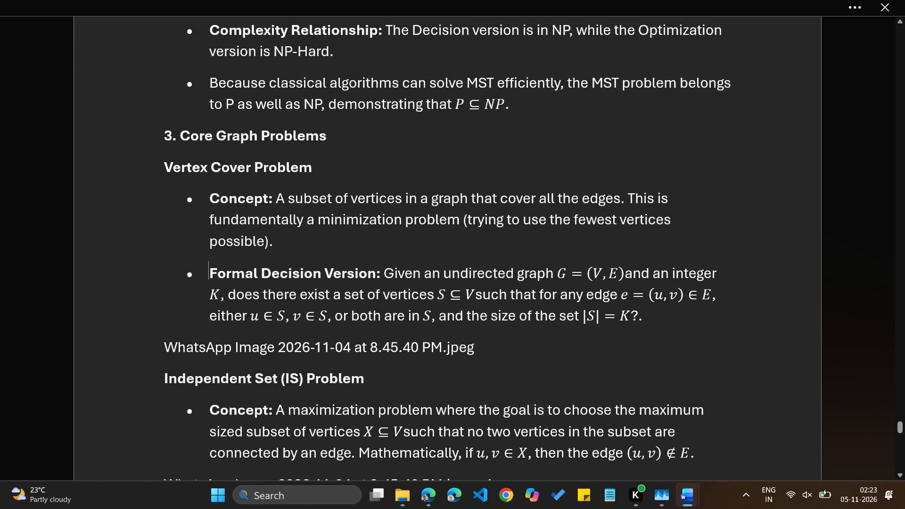
{"action": "left_click", "coordinate": [134, 338]}
{"action": "key", "text": "Delete"}
Delete the two stray WhatsApp Image filename lines under Independent Set (IS) Problem.
{"action": "scroll", "coordinate": [134, 338], "scroll_direction": "down", "scroll_amount": 1}
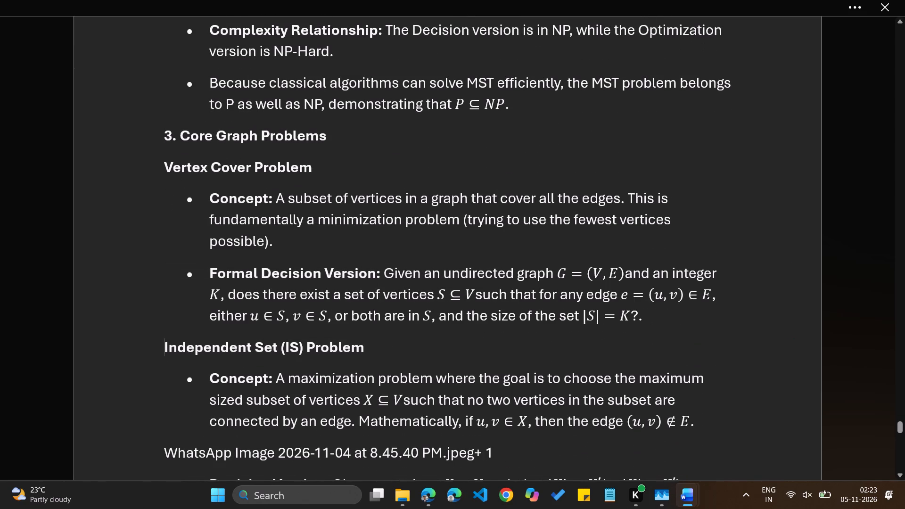
{"action": "scroll", "coordinate": [134, 338], "scroll_direction": "down", "scroll_amount": 1}
{"action": "left_click", "coordinate": [140, 348]}
{"action": "key", "text": "Delete"}
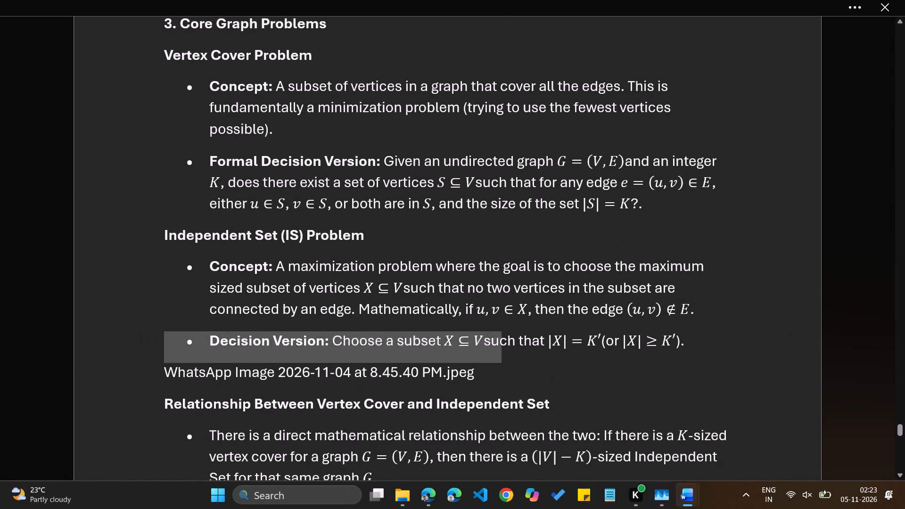
{"action": "double_click", "coordinate": [140, 377]}
{"action": "key", "text": "Delete"}
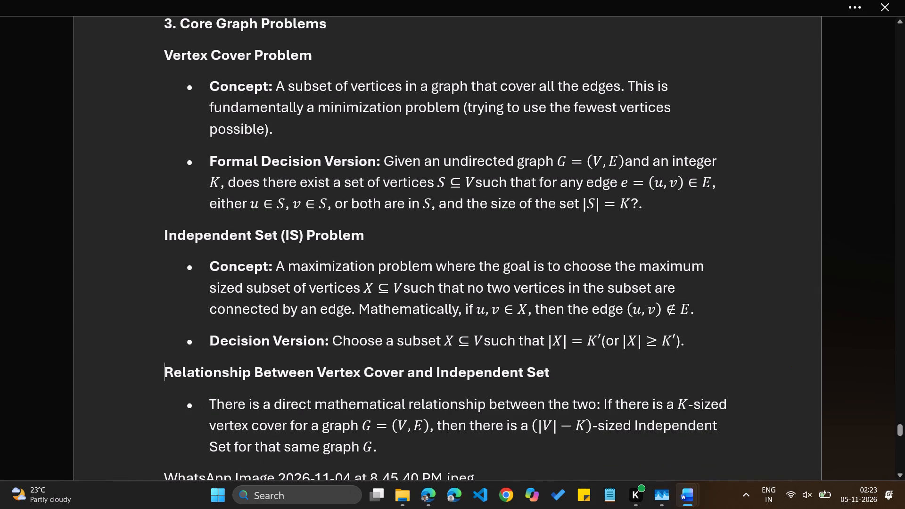
Delete the two stray WhatsApp Image filename lines under Relationship Between Vertex Cover and Independent Set.
{"action": "scroll", "coordinate": [140, 377], "scroll_direction": "down", "scroll_amount": 1}
{"action": "left_click", "coordinate": [137, 391]}
{"action": "key", "text": "Delete"}
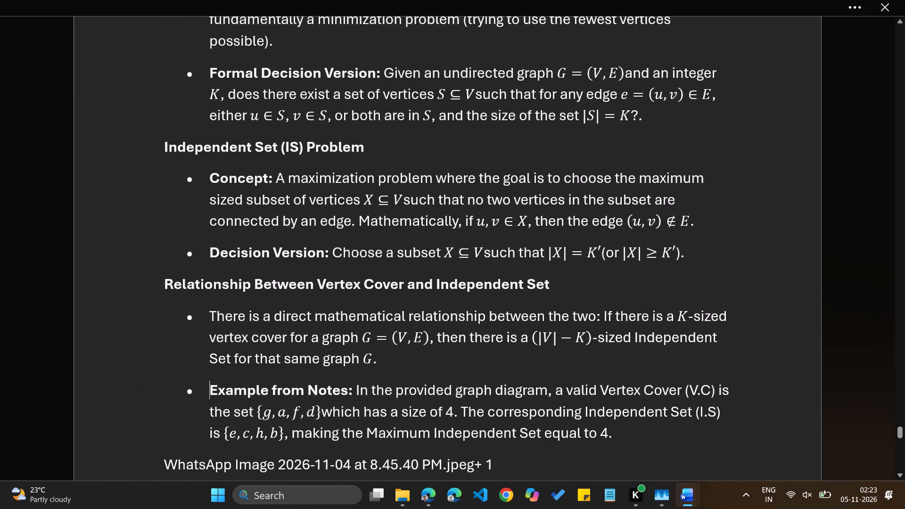
{"action": "scroll", "coordinate": [137, 391], "scroll_direction": "down", "scroll_amount": 1}
{"action": "left_click", "coordinate": [148, 328]}
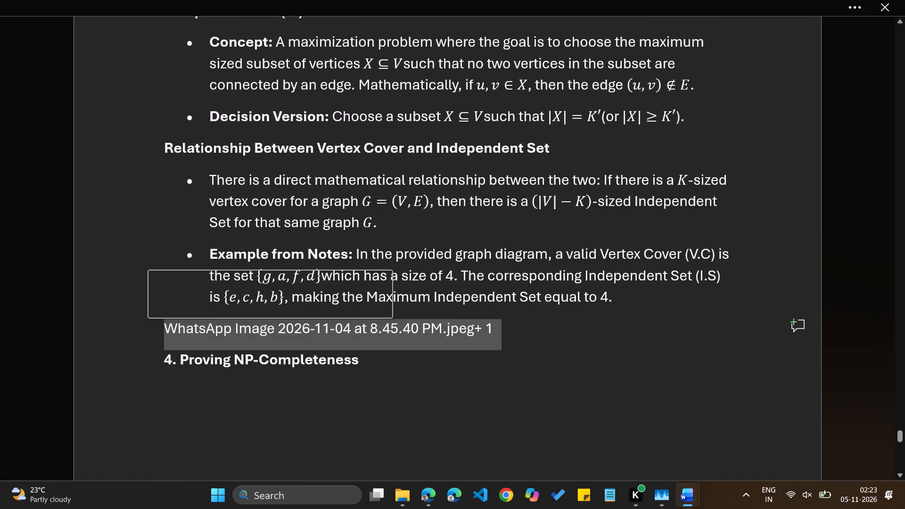
{"action": "key", "text": "Delete"}
Delete the four stray WhatsApp Image filename lines under 4. Proving NP-Completeness.
{"action": "scroll", "coordinate": [148, 328], "scroll_direction": "down", "scroll_amount": 3}
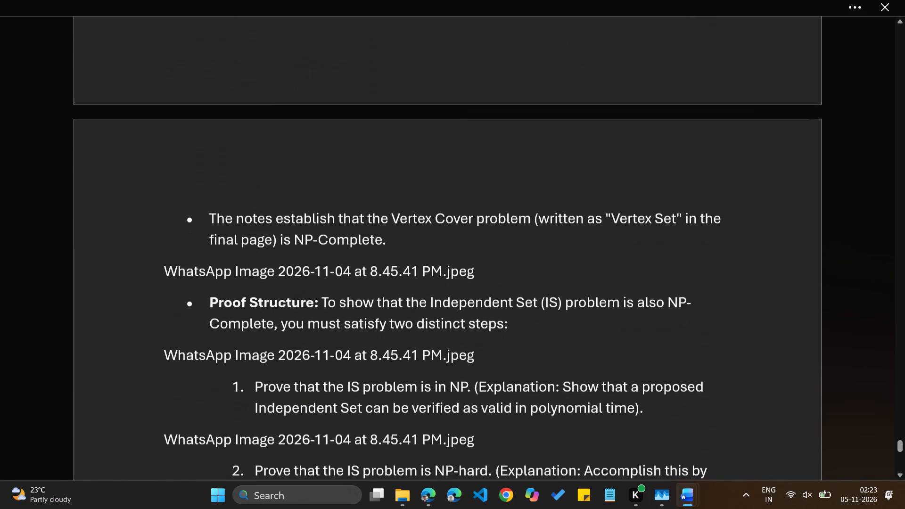
{"action": "scroll", "coordinate": [148, 328], "scroll_direction": "down", "scroll_amount": 1}
{"action": "left_click", "coordinate": [144, 265]}
{"action": "key", "text": "Delete"}
{"action": "left_click", "coordinate": [140, 312]}
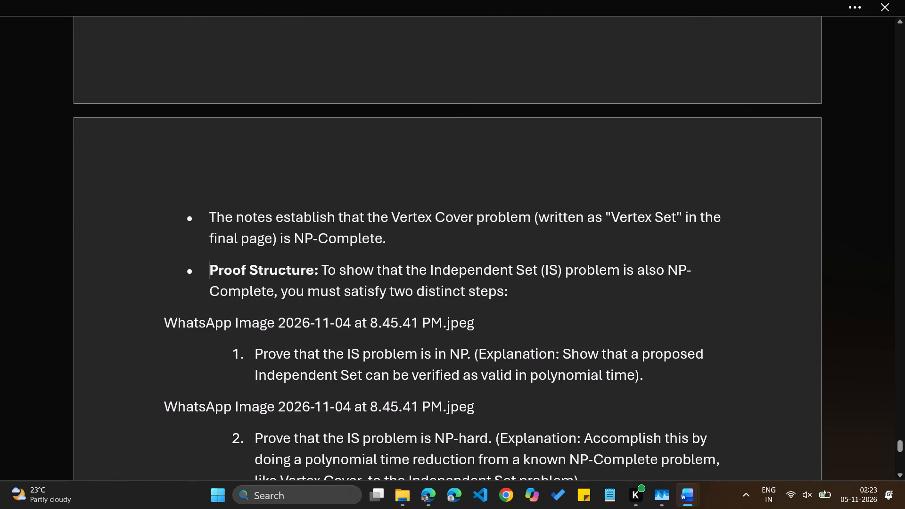
{"action": "left_click", "coordinate": [132, 333]}
{"action": "key", "text": "Delete"}
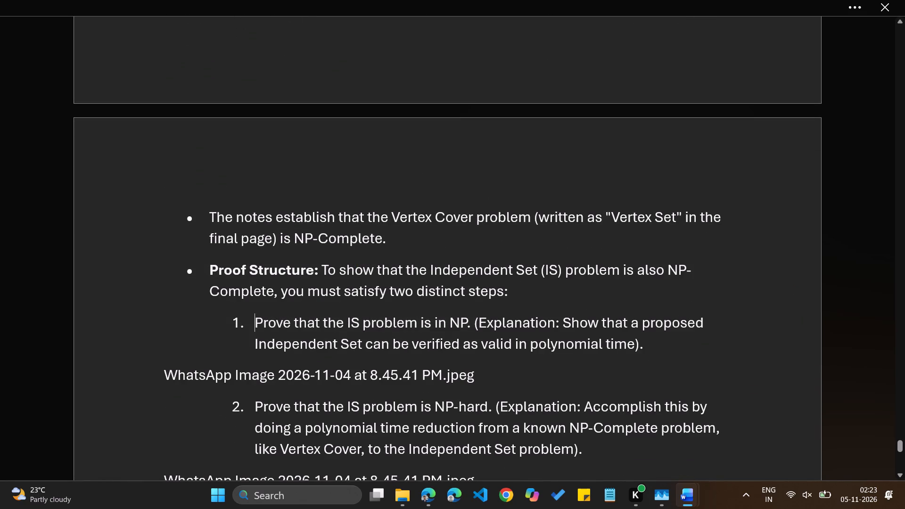
{"action": "left_click", "coordinate": [132, 369]}
{"action": "key", "text": "Delete"}
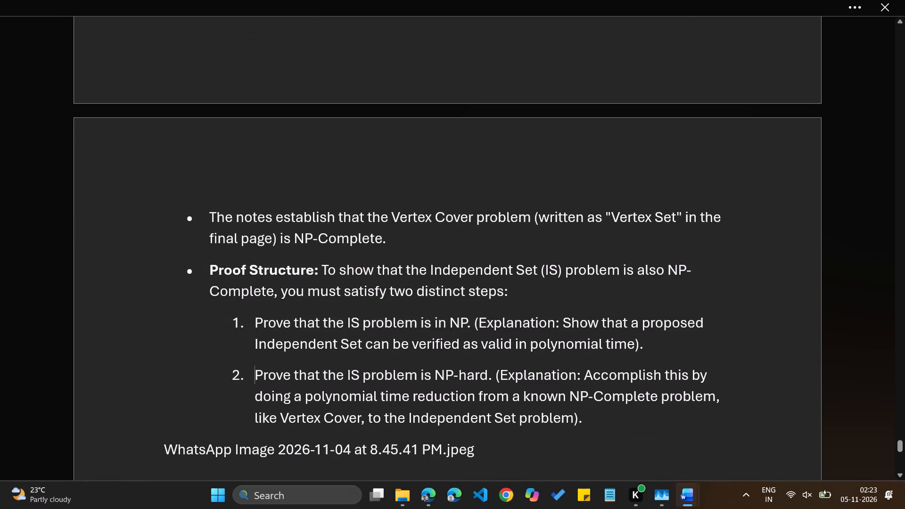
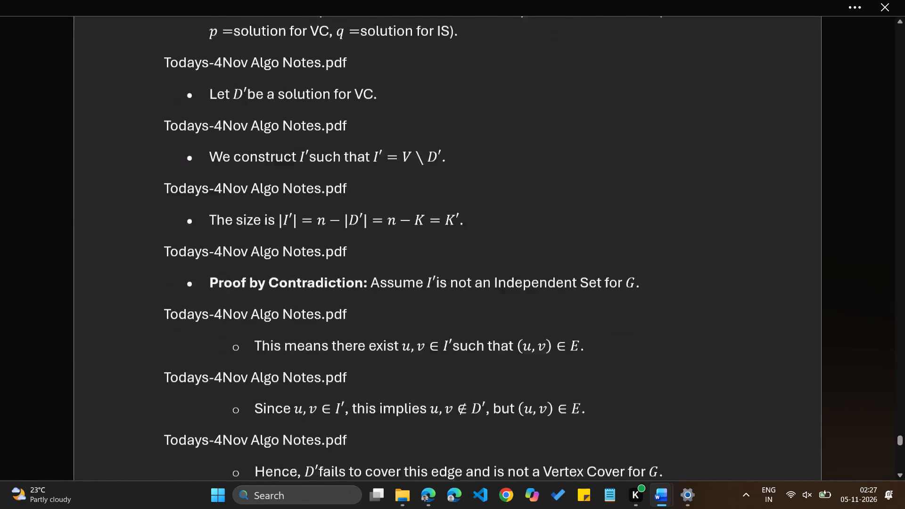
{"action": "scroll", "coordinate": [477, 296], "scroll_direction": "down", "scroll_amount": 3}
{"action": "left_click", "coordinate": [381, 270]}
{"action": "key", "text": "ctrl+Return"}
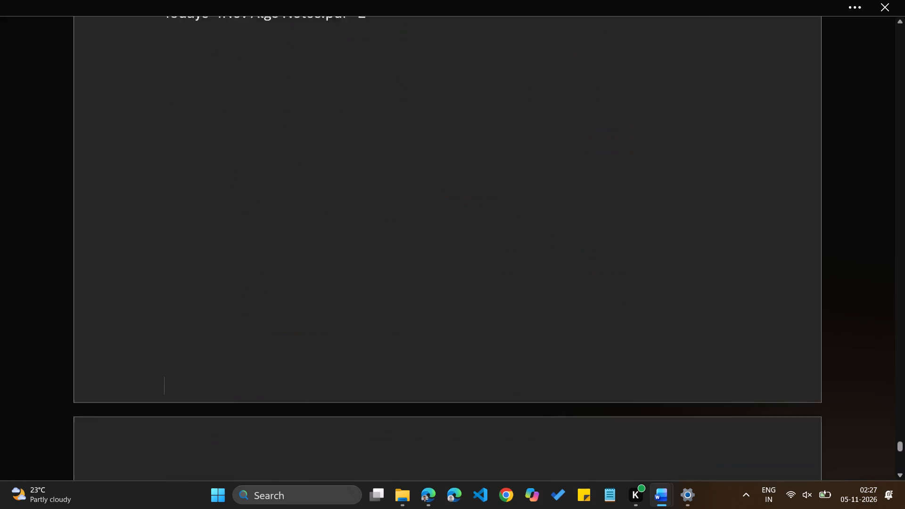
{"action": "key", "text": "ctrl+v"}
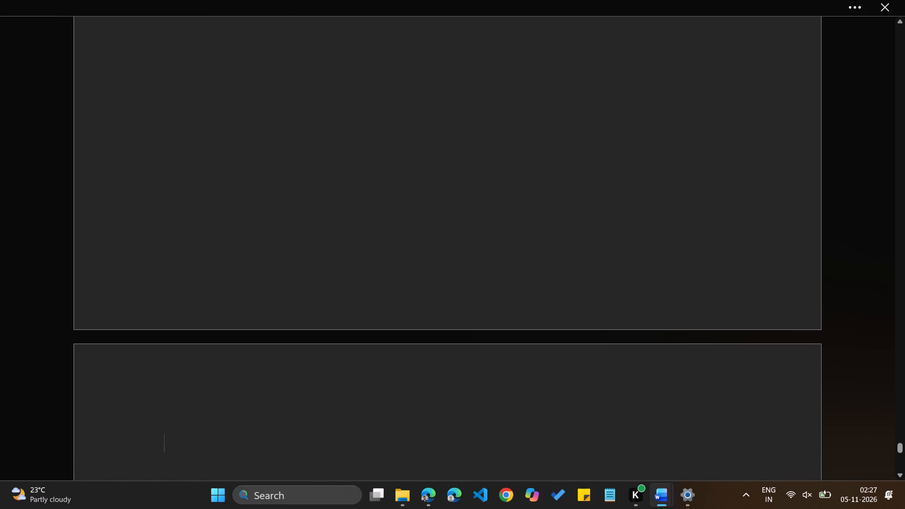
{"action": "scroll", "coordinate": [429, 259], "scroll_direction": "up", "scroll_amount": 7}
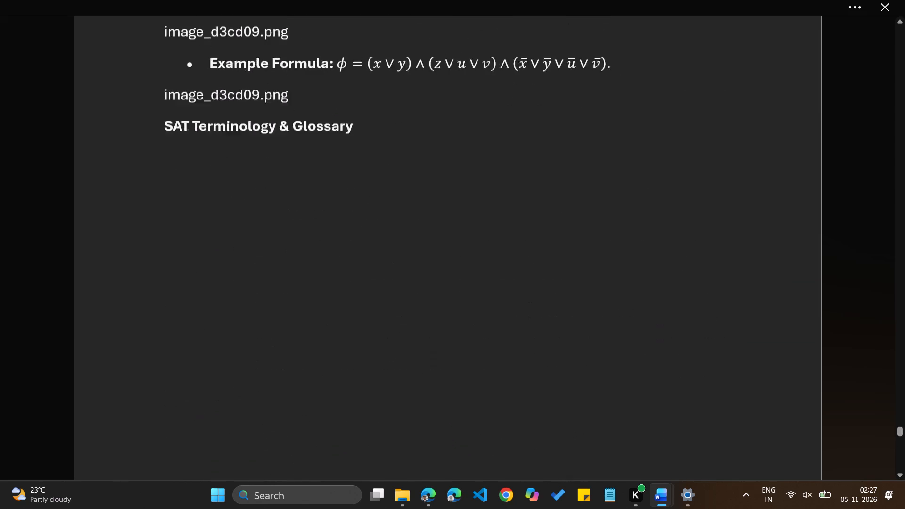
{"action": "scroll", "coordinate": [429, 259], "scroll_direction": "up", "scroll_amount": 20}
{"action": "scroll", "coordinate": [429, 259], "scroll_direction": "up", "scroll_amount": 18}
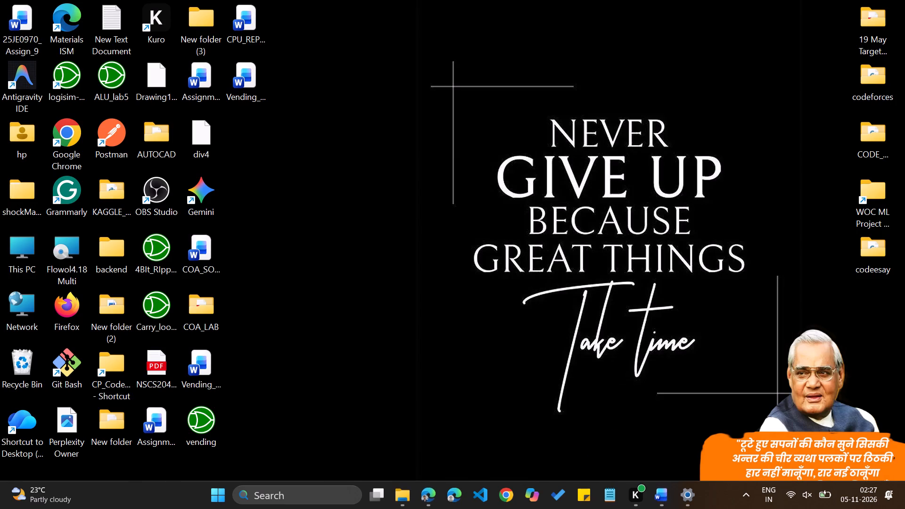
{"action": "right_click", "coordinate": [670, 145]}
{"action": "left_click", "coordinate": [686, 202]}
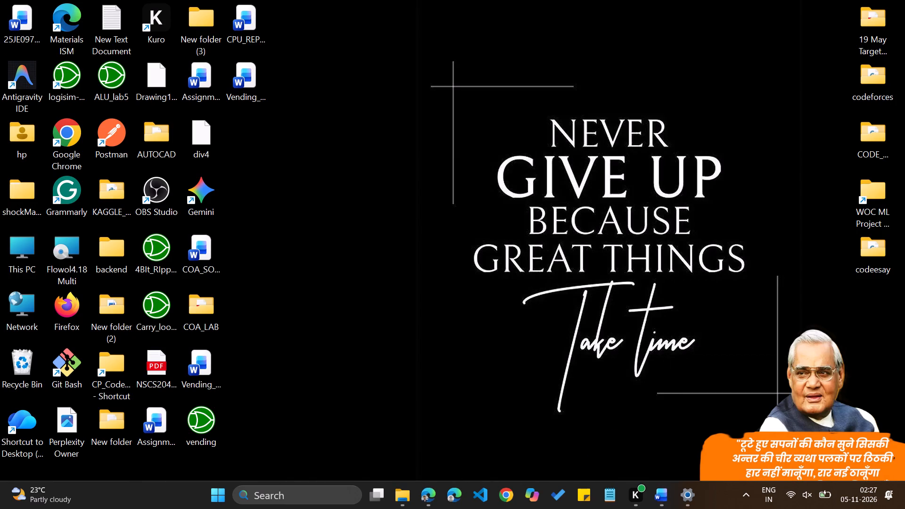